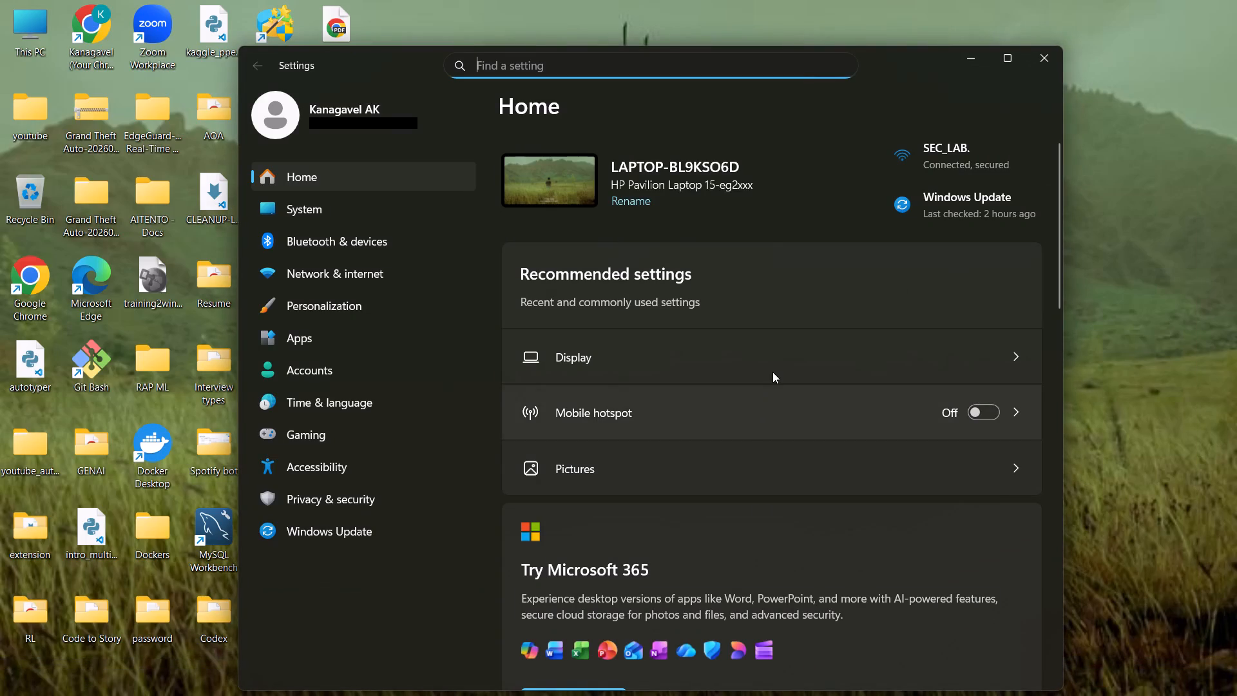
{"action": "left_click", "coordinate": [772, 372]}
{"action": "left_click", "coordinate": [958, 458]}
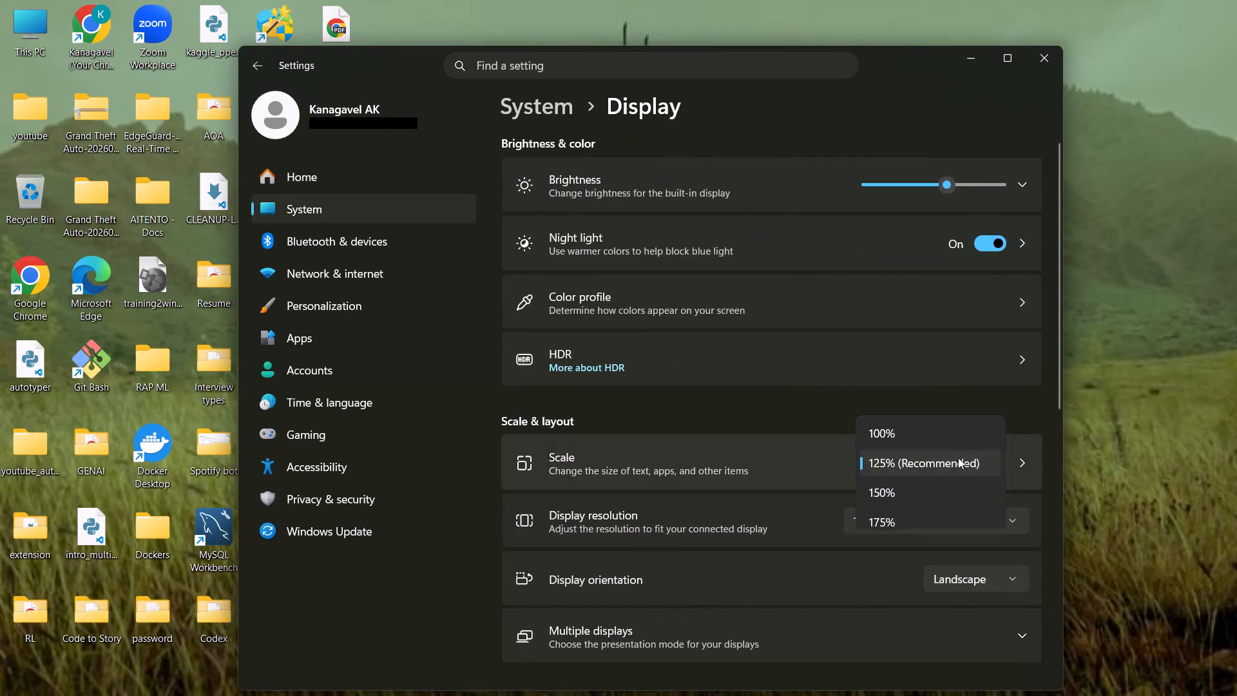
{"action": "left_click", "coordinate": [914, 444]}
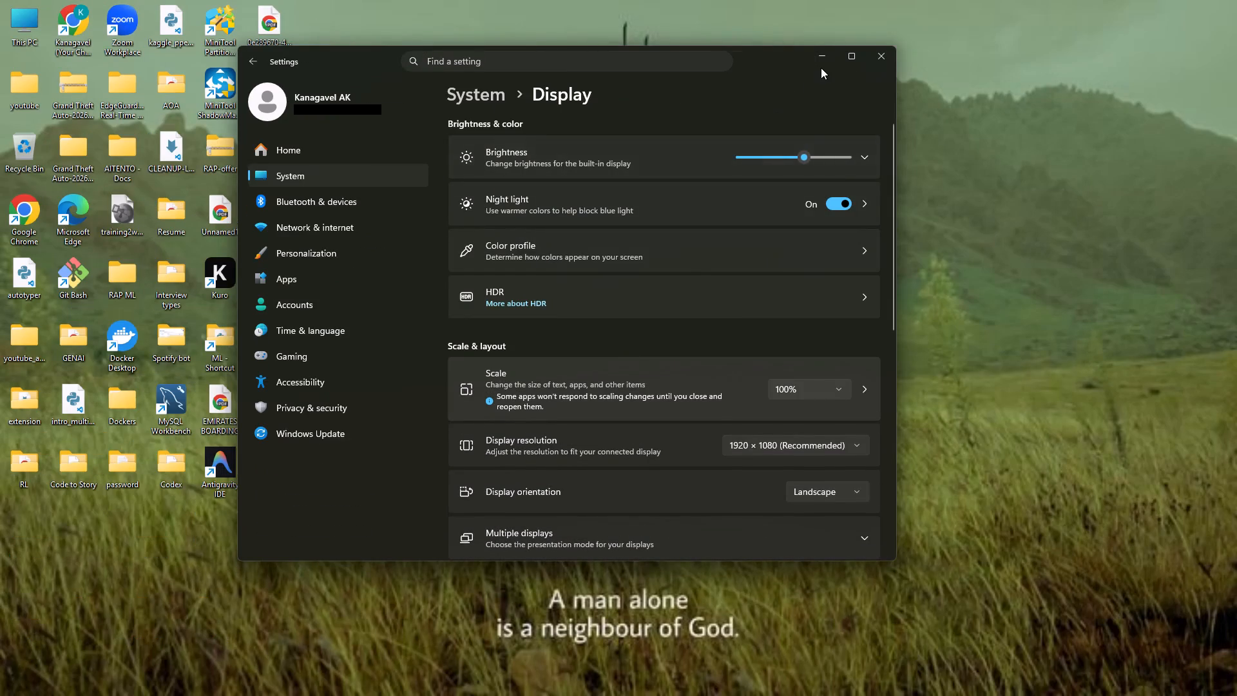
{"action": "left_click", "coordinate": [821, 64]}
Open the UI Testing spreadsheet from the shared Application Responsiveness Comparison Drive folder in Chrome, and return to the folder.
{"action": "key", "text": "alt+Tab"}
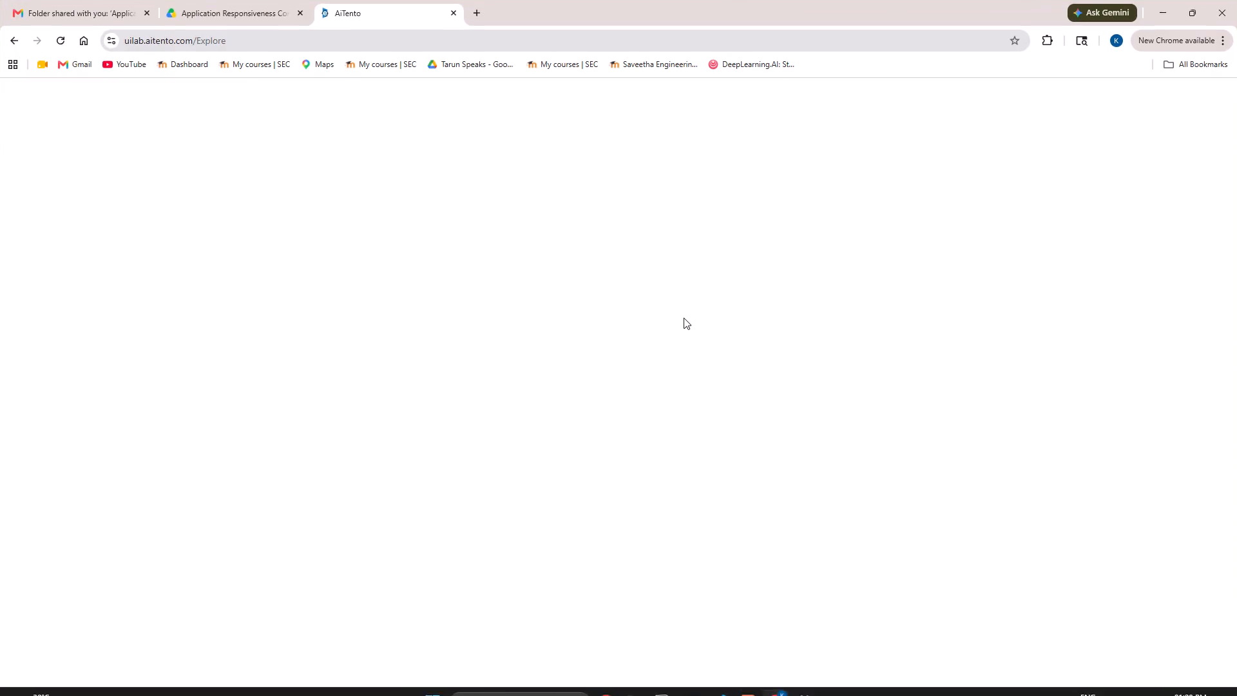
{"action": "left_click", "coordinate": [293, 0]}
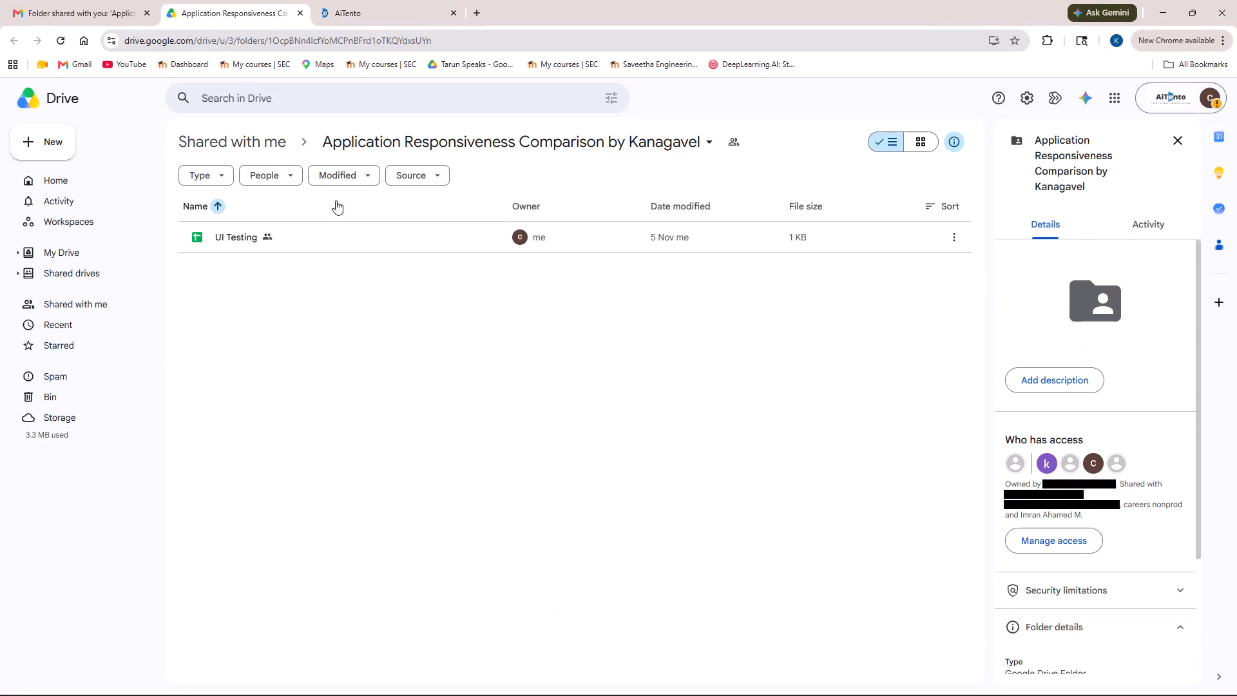
{"action": "left_click_drag", "start_coordinate": [333, 212], "coordinate": [331, 222]}
{"action": "double_click", "coordinate": [331, 222]}
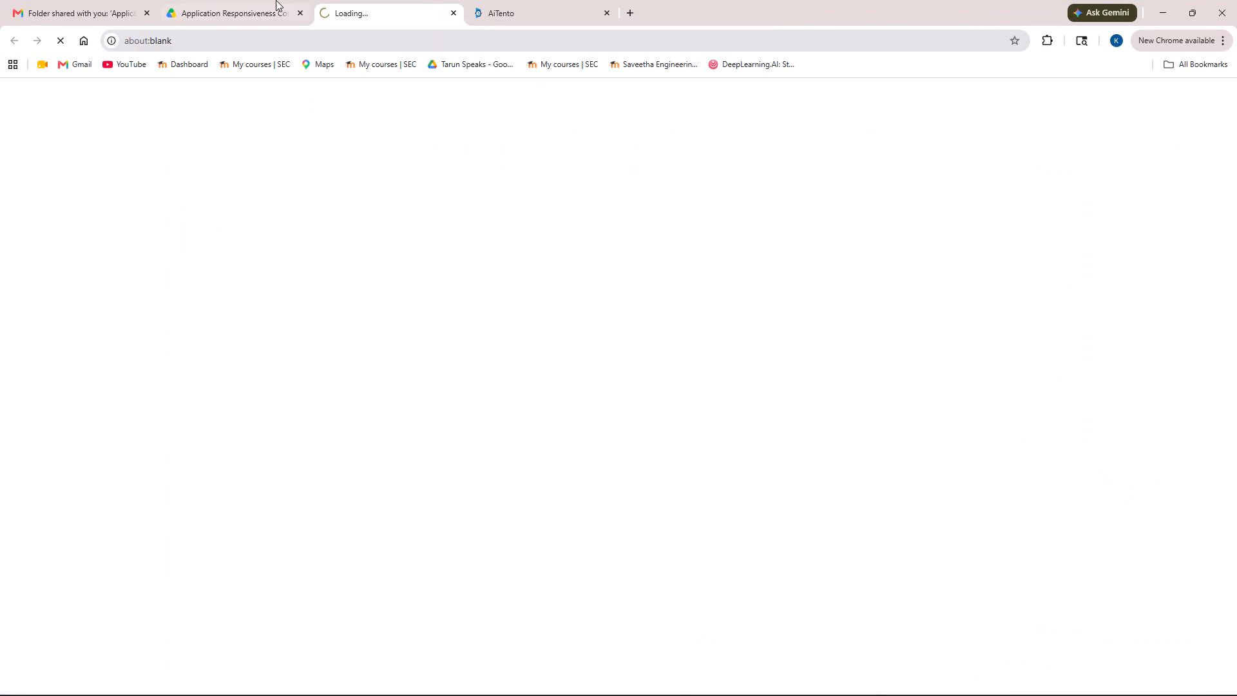
{"action": "left_click", "coordinate": [276, 0]}
{"action": "left_click", "coordinate": [244, 202]}
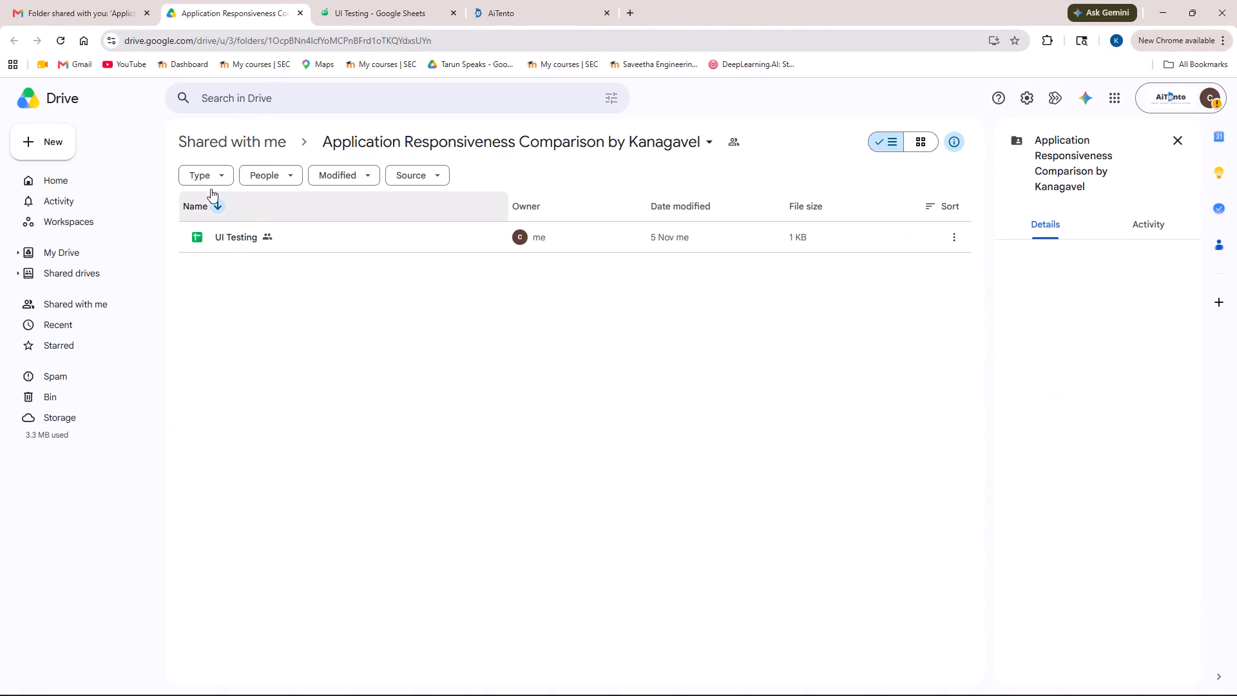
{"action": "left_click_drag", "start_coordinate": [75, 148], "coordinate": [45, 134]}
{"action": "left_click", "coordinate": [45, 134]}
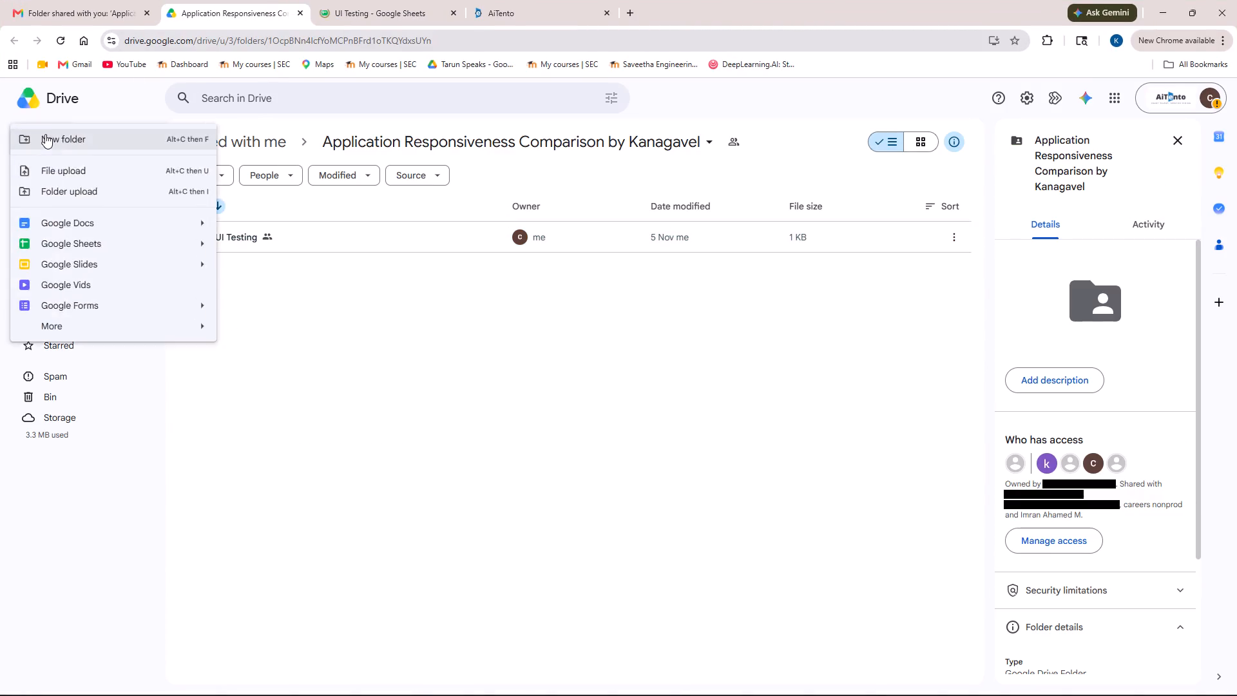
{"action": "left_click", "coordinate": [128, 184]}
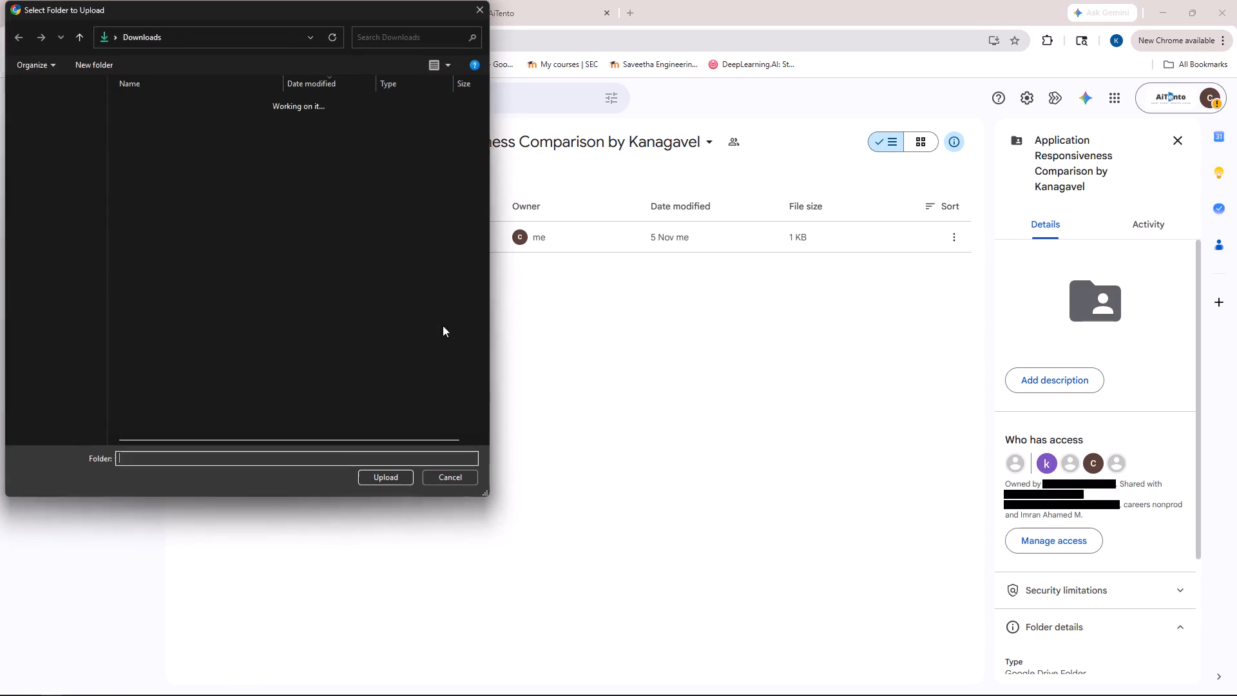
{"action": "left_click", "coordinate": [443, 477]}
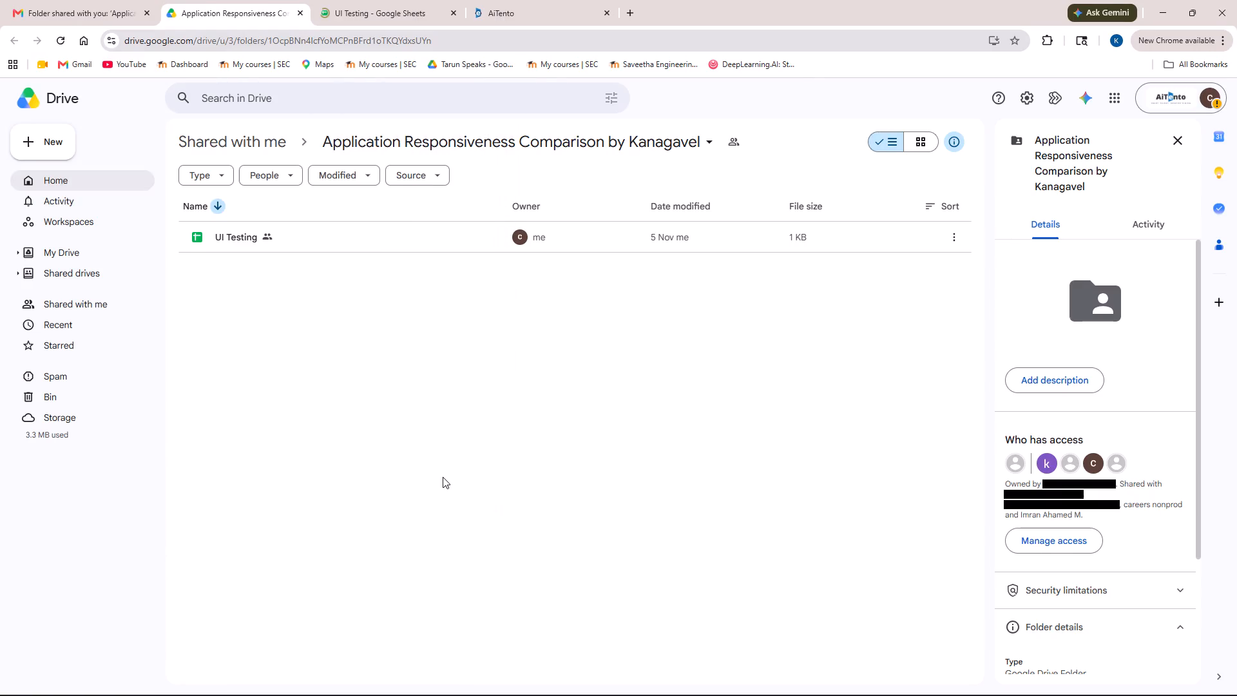
Create a new folder named "uilabs bugs" inside the Application Responsiveness Comparison folder.
{"action": "left_click", "coordinate": [50, 158]}
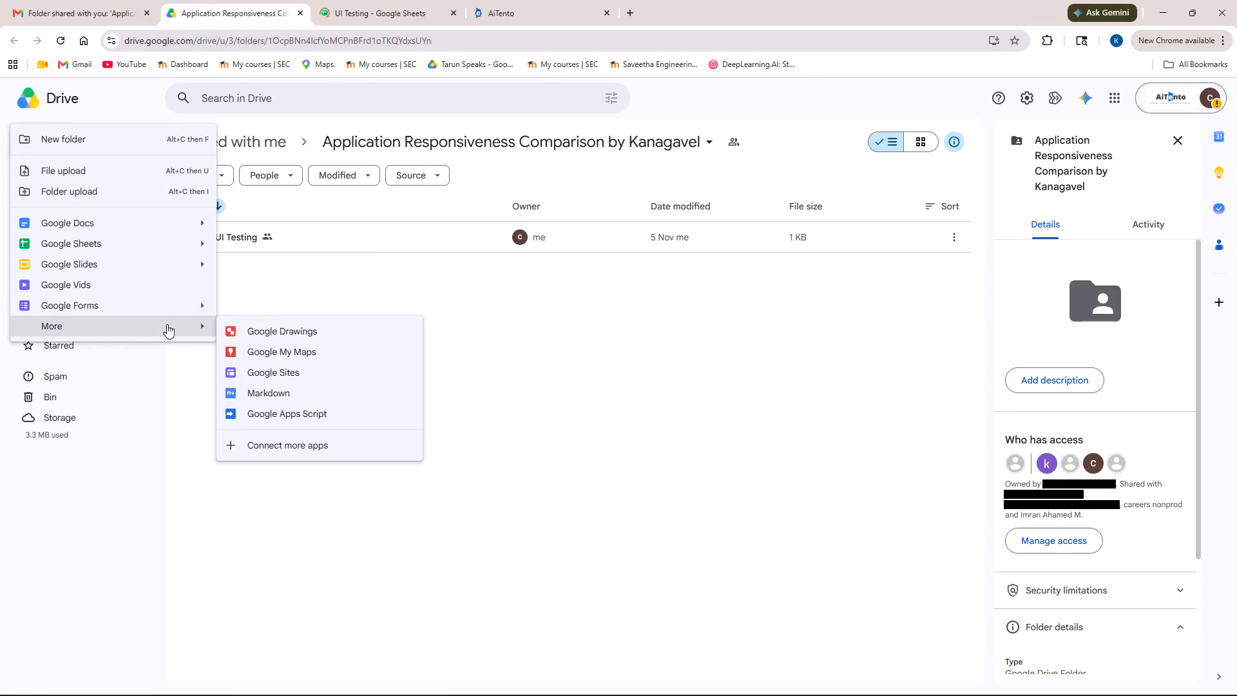
{"action": "left_click", "coordinate": [175, 141]}
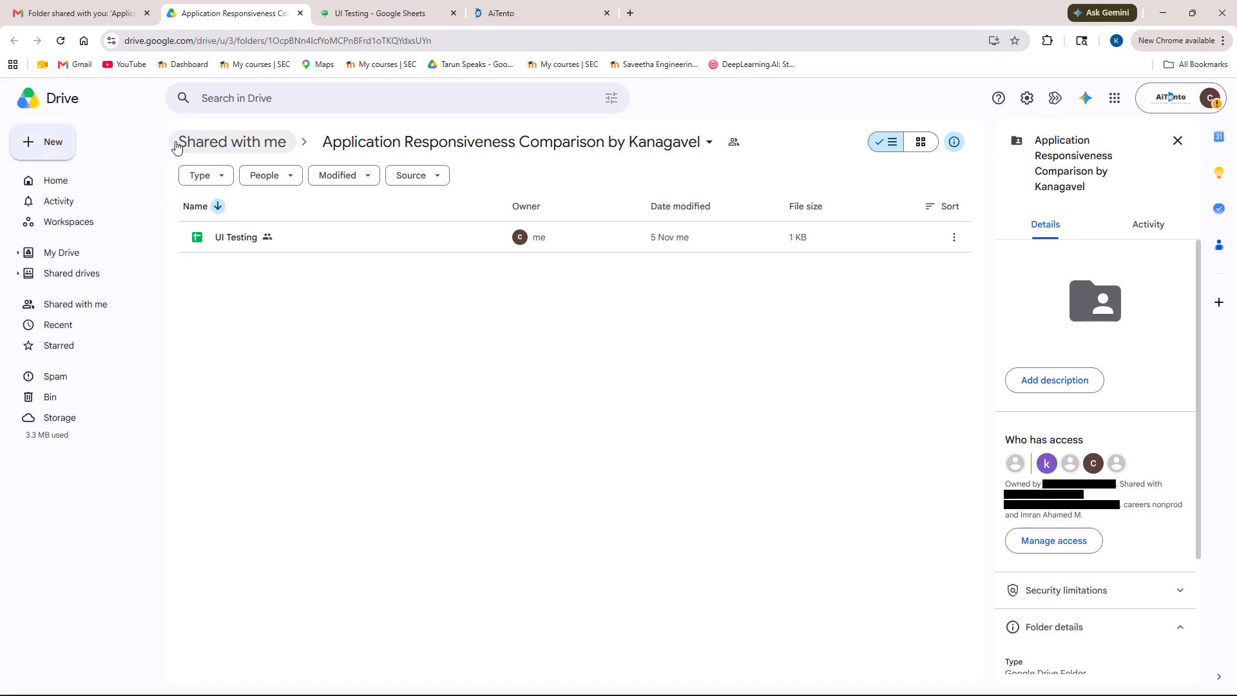
{"action": "key", "text": "BackSpace"}
{"action": "key", "text": "Return"}
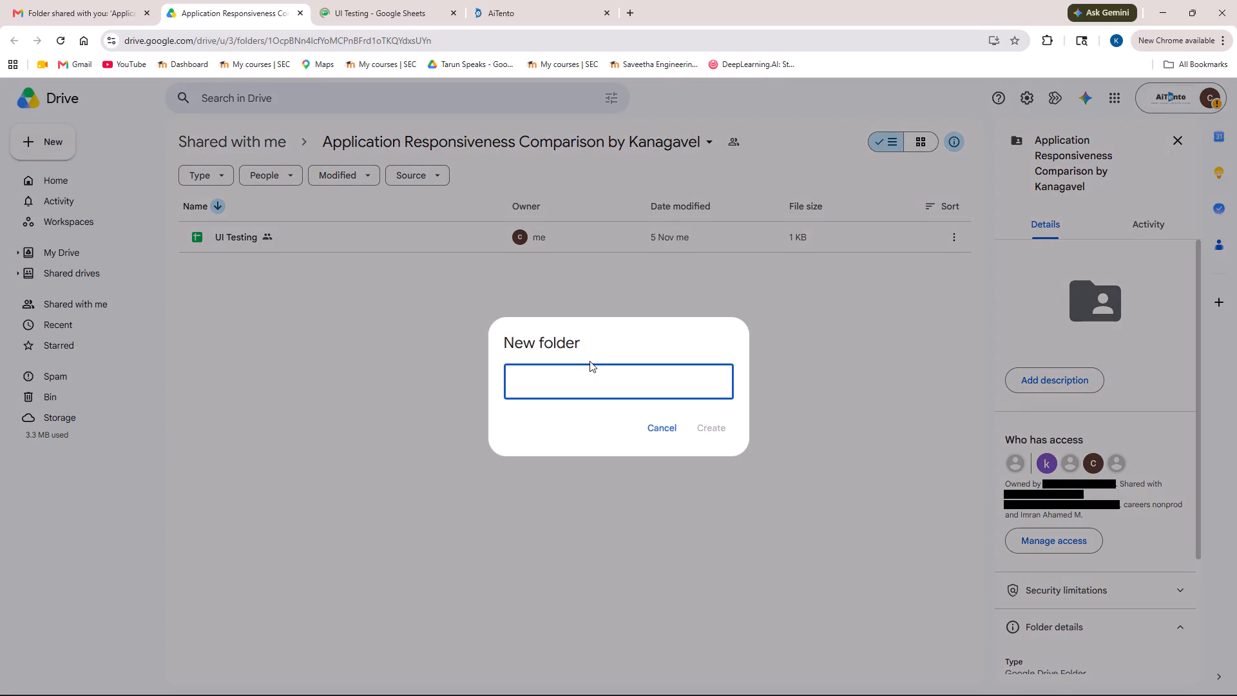
{"action": "type", "text": "UI"}
{"action": "key", "text": "BackSpace"}
{"action": "key", "text": "BackSpace"}
{"action": "key", "text": "BackSpace"}
{"action": "type", "text": "uilabs"}
{"action": "key", "text": "space"}
{"action": "type", "text": "bugs"}
{"action": "key", "text": "Return"}
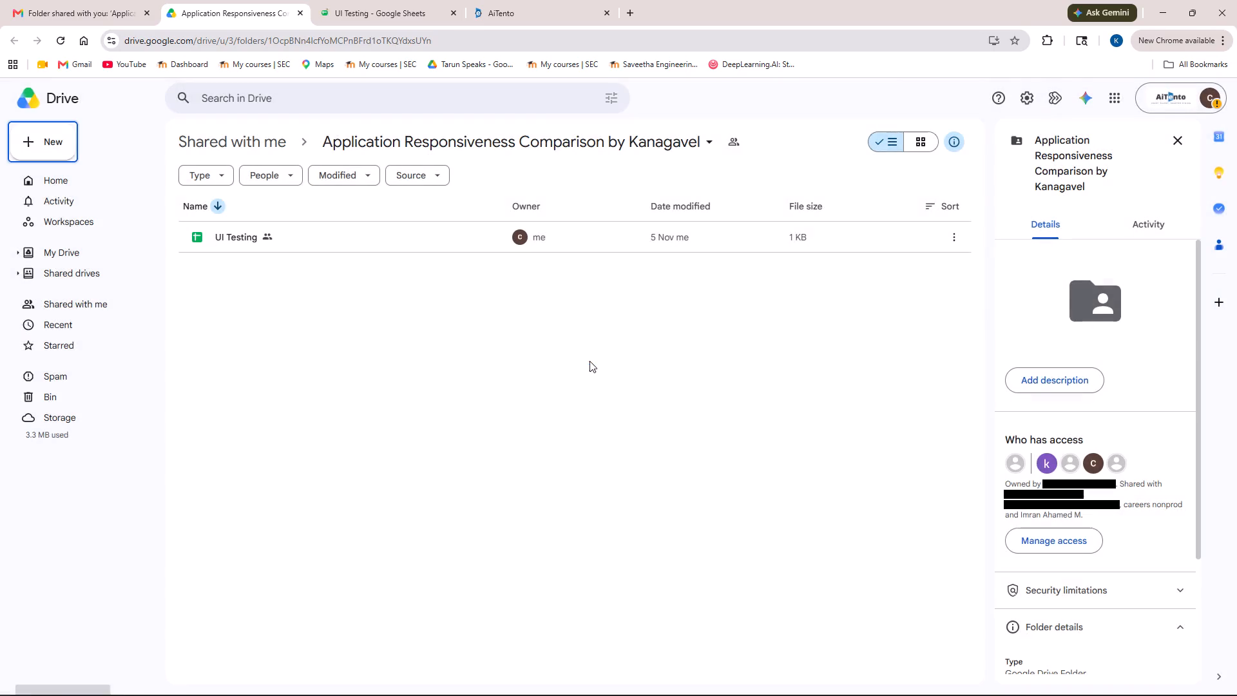
{"action": "left_click", "coordinate": [590, 361]}
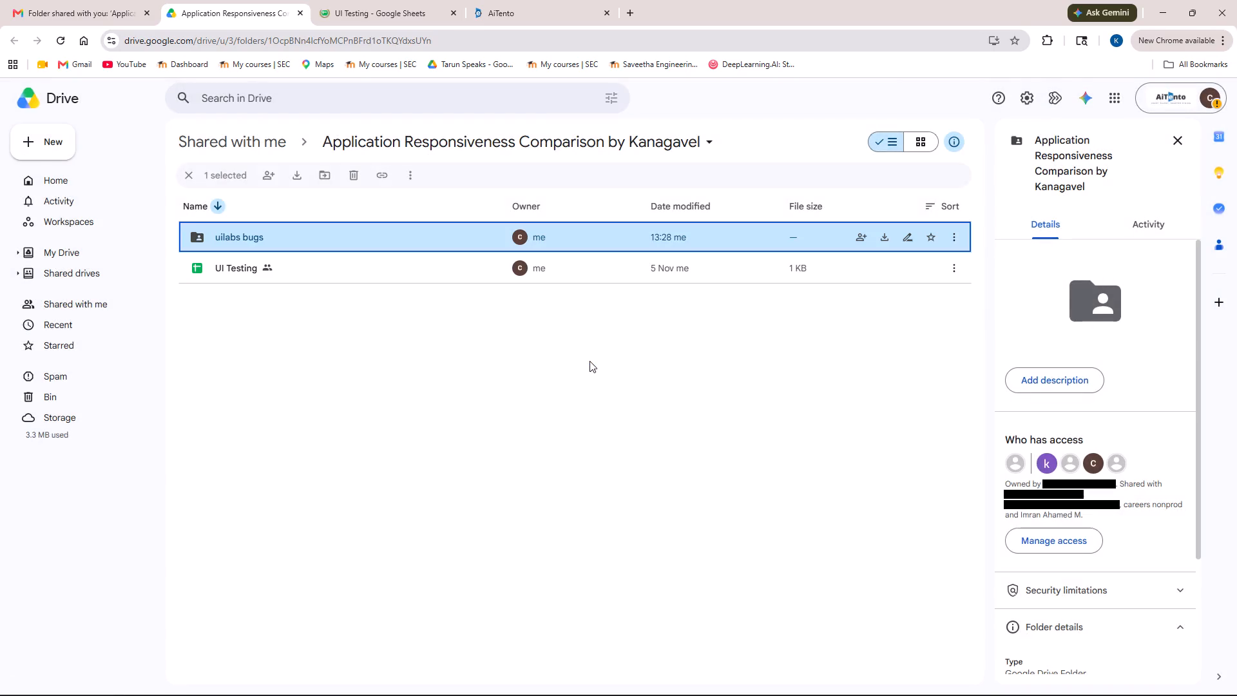
{"action": "left_click", "coordinate": [575, 363]}
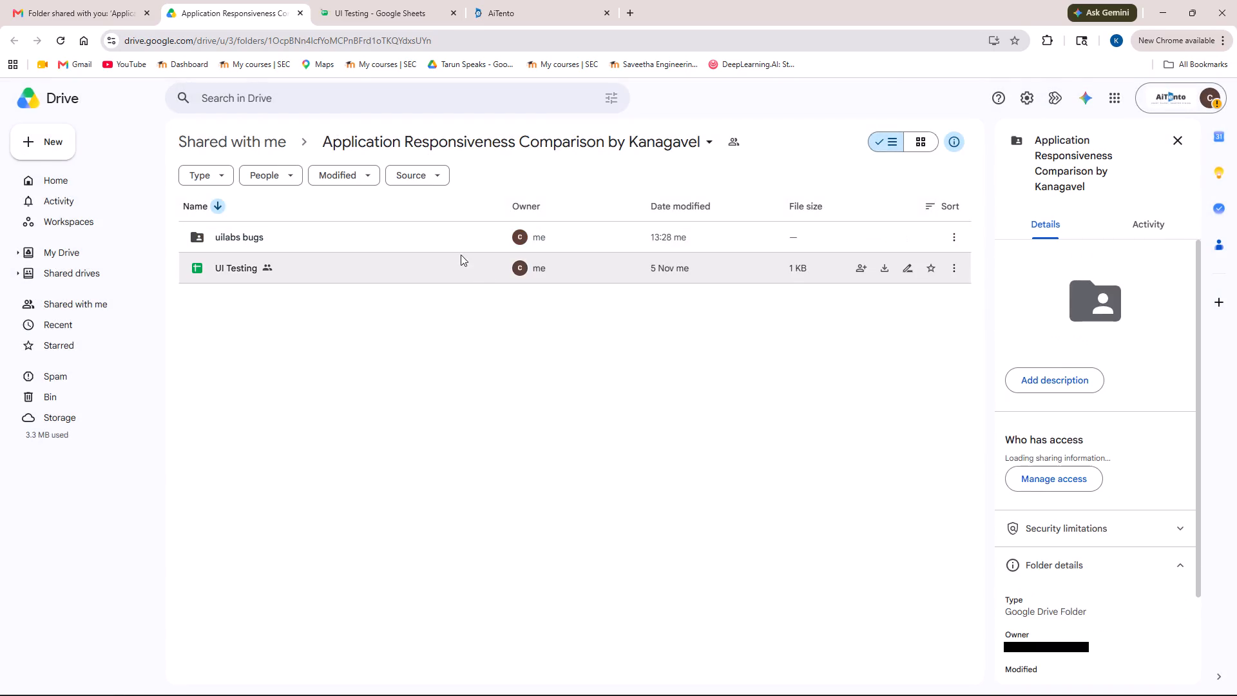
Open the "uilabs bugs" folder.
{"action": "double_click", "coordinate": [442, 239]}
{"action": "left_click", "coordinate": [463, 355]}
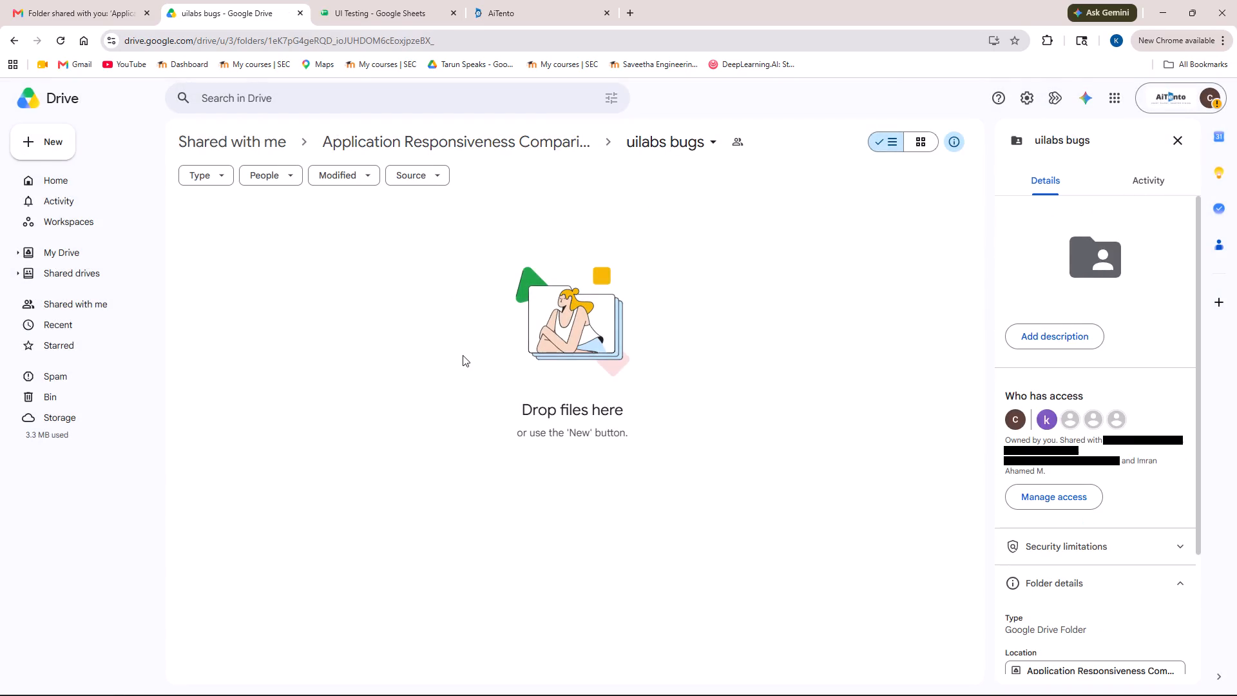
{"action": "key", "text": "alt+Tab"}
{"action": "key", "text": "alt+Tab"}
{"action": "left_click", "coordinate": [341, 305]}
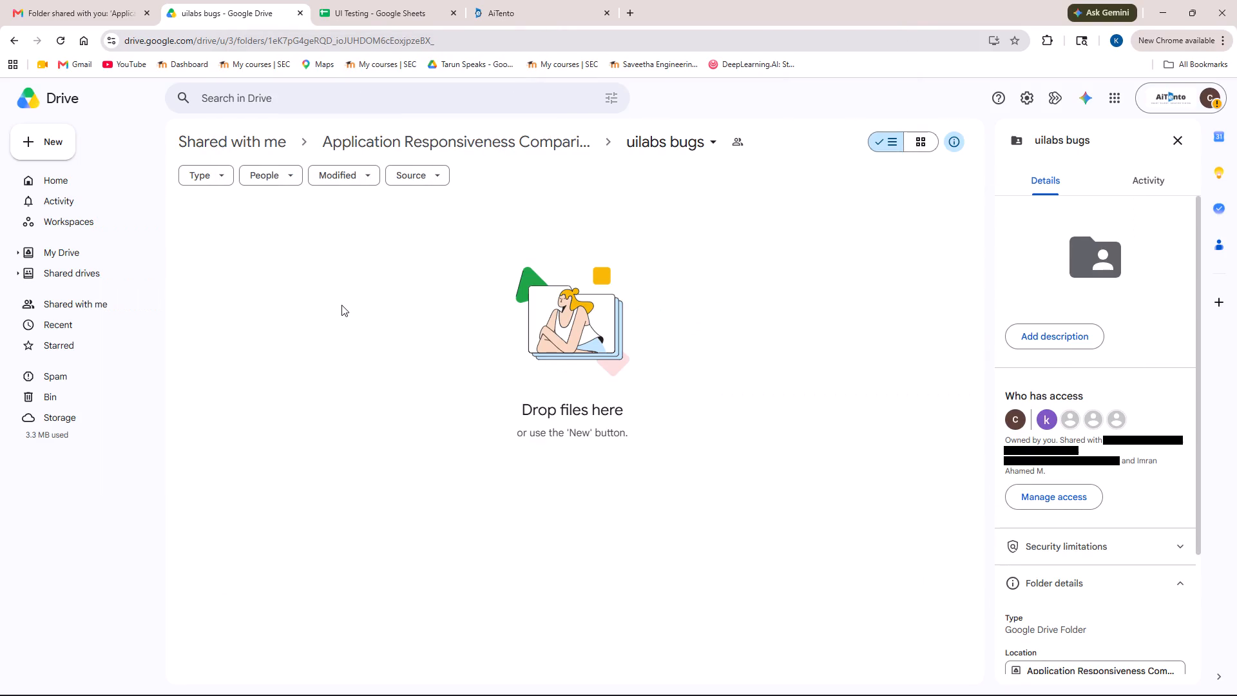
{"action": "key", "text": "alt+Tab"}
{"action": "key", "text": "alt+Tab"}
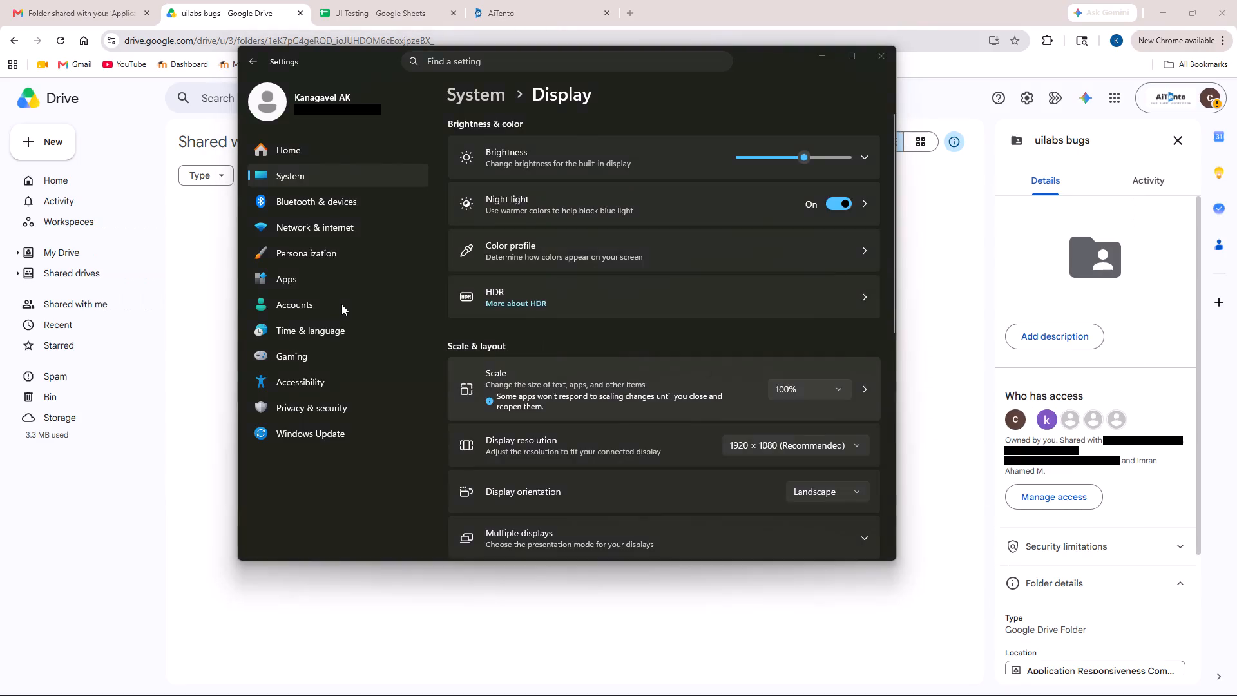
Move the AiTento page out of the shared browser window into its own maximized window.
{"action": "left_click", "coordinate": [487, 0]}
{"action": "left_click_drag", "start_coordinate": [487, 0], "coordinate": [446, 262]}
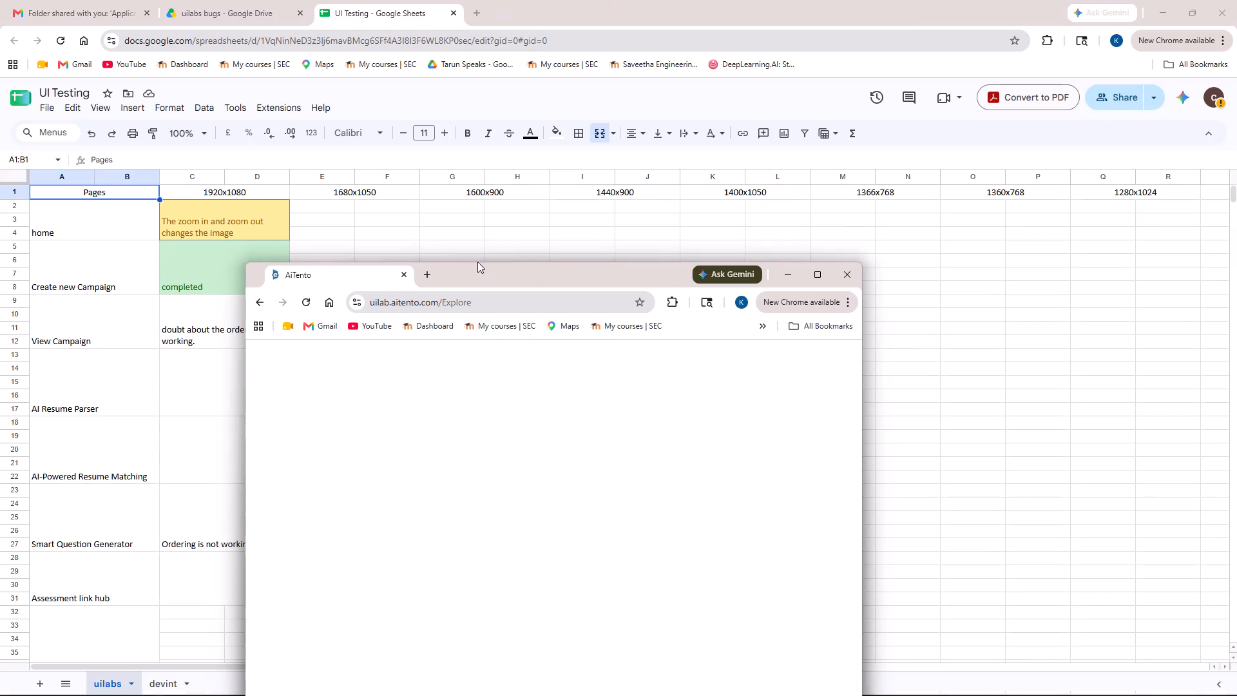
{"action": "left_click", "coordinate": [821, 276]}
Review the page list in the UI Testing sheet and open AiTento's Create New Campaign page.
{"action": "key", "text": "alt+Tab"}
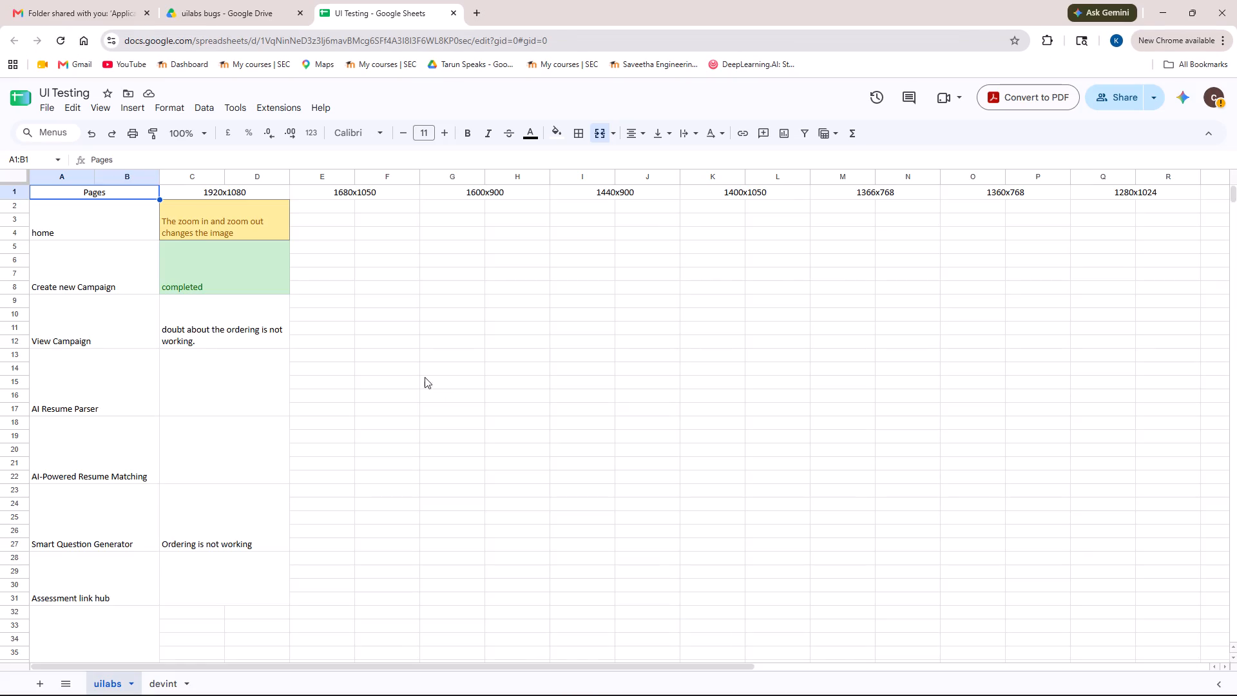
{"action": "scroll", "coordinate": [416, 377], "scroll_direction": "up", "scroll_amount": 1}
{"action": "key", "text": "alt+Tab"}
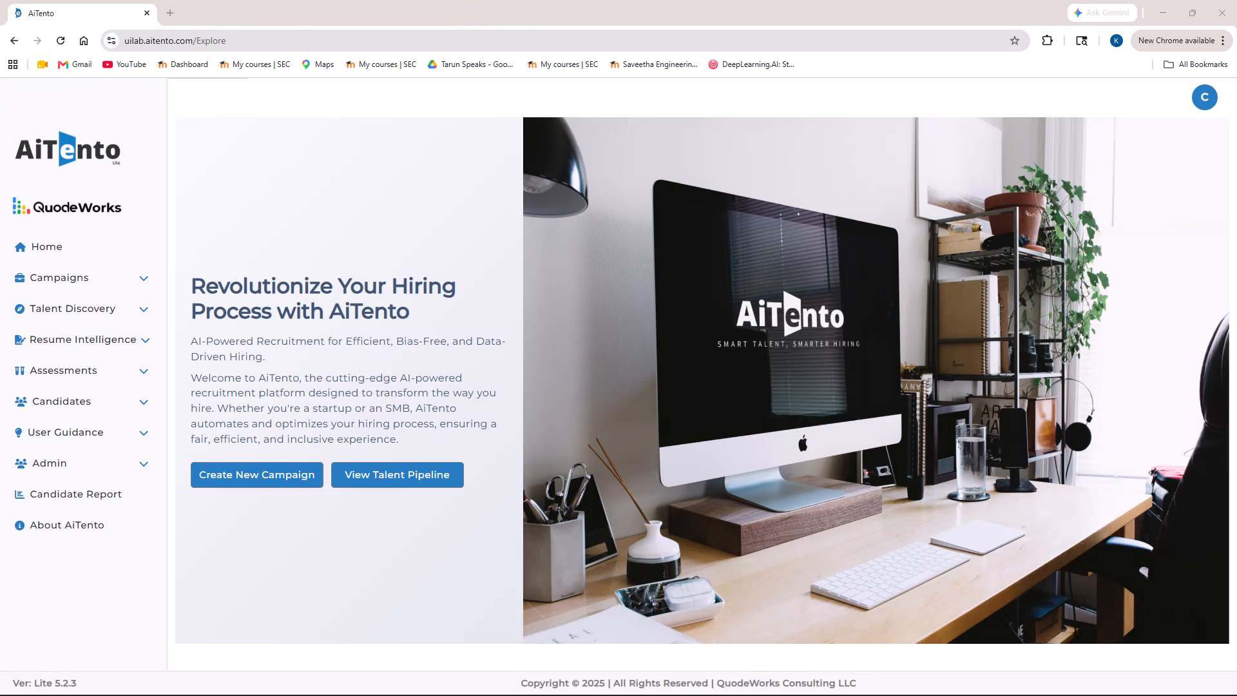
{"action": "left_click", "coordinate": [140, 271]}
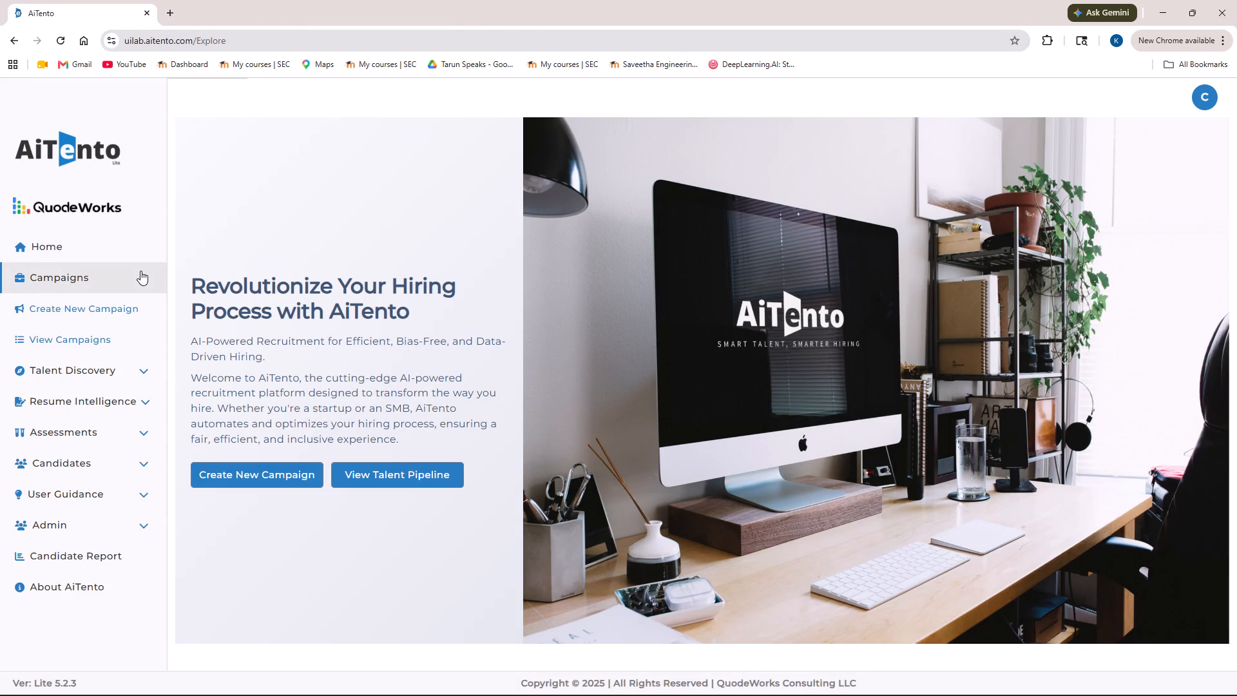
{"action": "left_click", "coordinate": [132, 299]}
{"action": "left_click", "coordinate": [140, 282]}
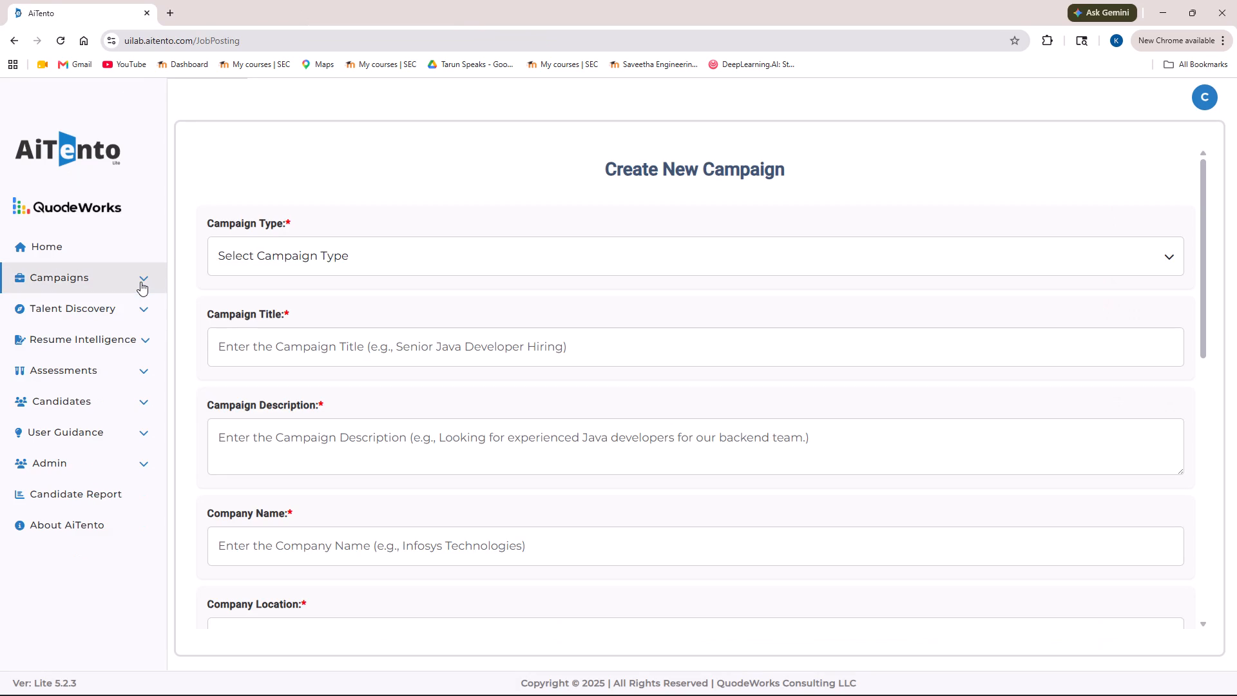
Check the uilabs sheet for the next page to test and open AiTento's AI Resume Parser page.
{"action": "key", "text": "alt+Tab"}
{"action": "scroll", "coordinate": [295, 298], "scroll_direction": "down", "scroll_amount": 1}
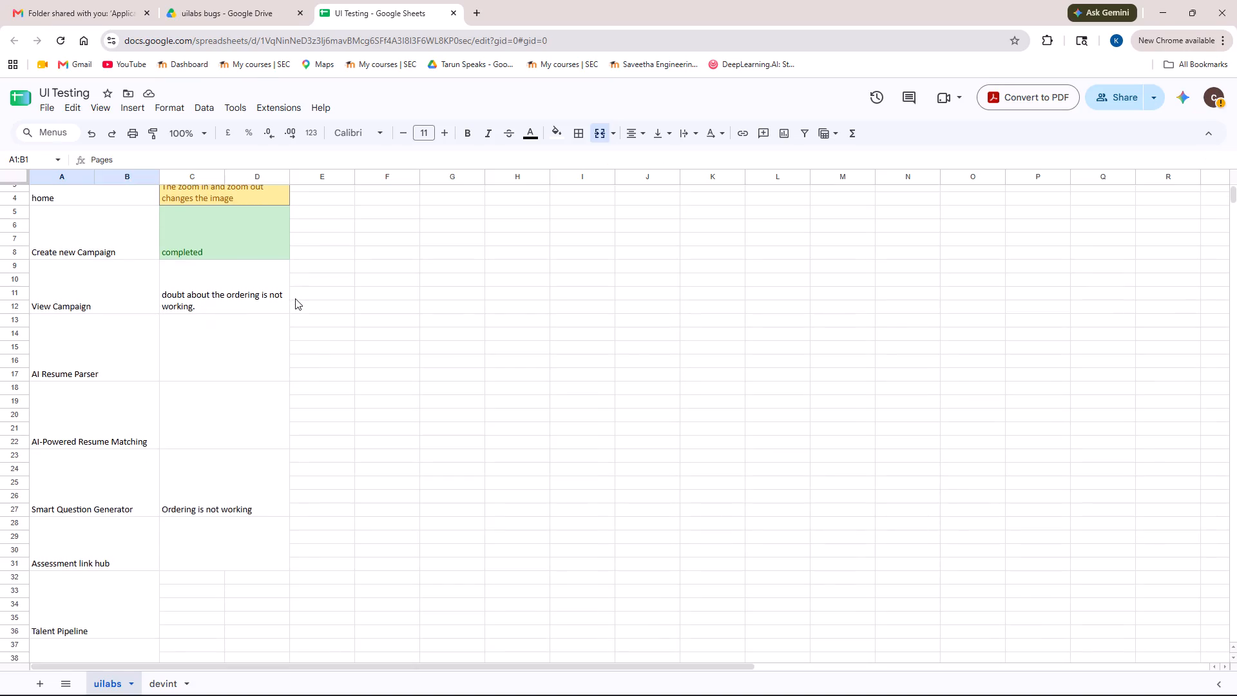
{"action": "key", "text": "alt+Tab"}
{"action": "left_click", "coordinate": [150, 343]}
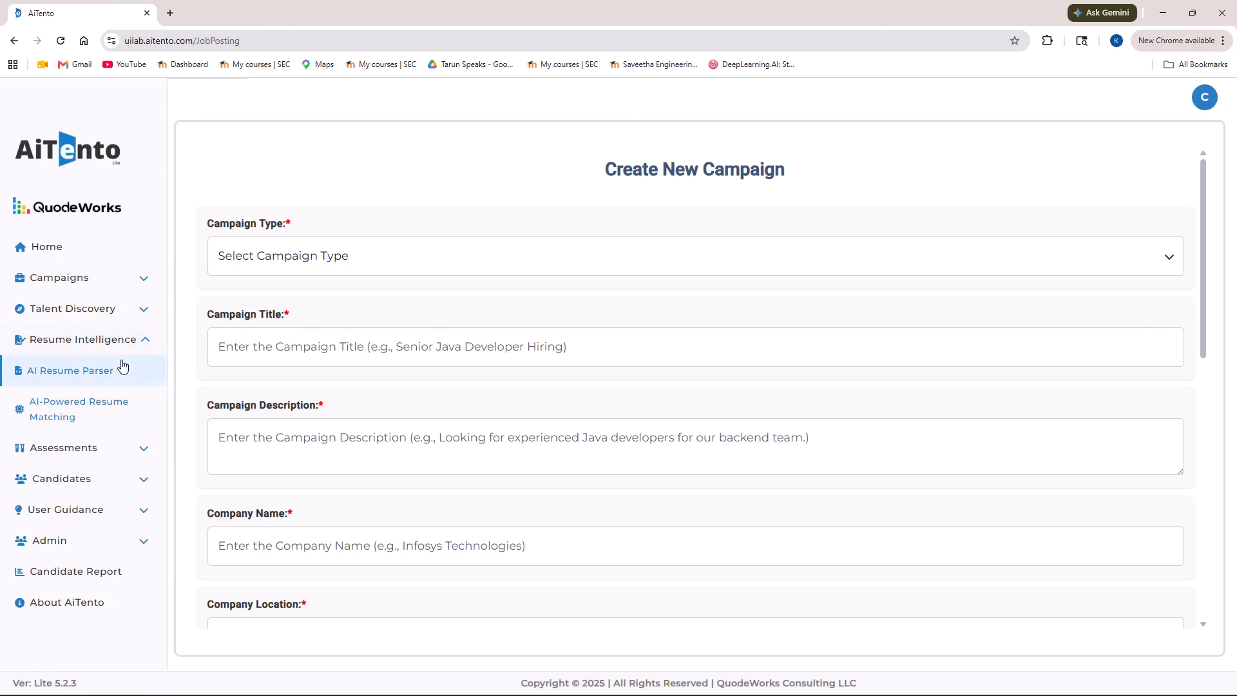
{"action": "left_click", "coordinate": [121, 360]}
Test showing and hiding the parsed candidate profiles, leave them shown, and expand the listed candidate's details.
{"action": "scroll", "coordinate": [612, 381], "scroll_direction": "down", "scroll_amount": 3}
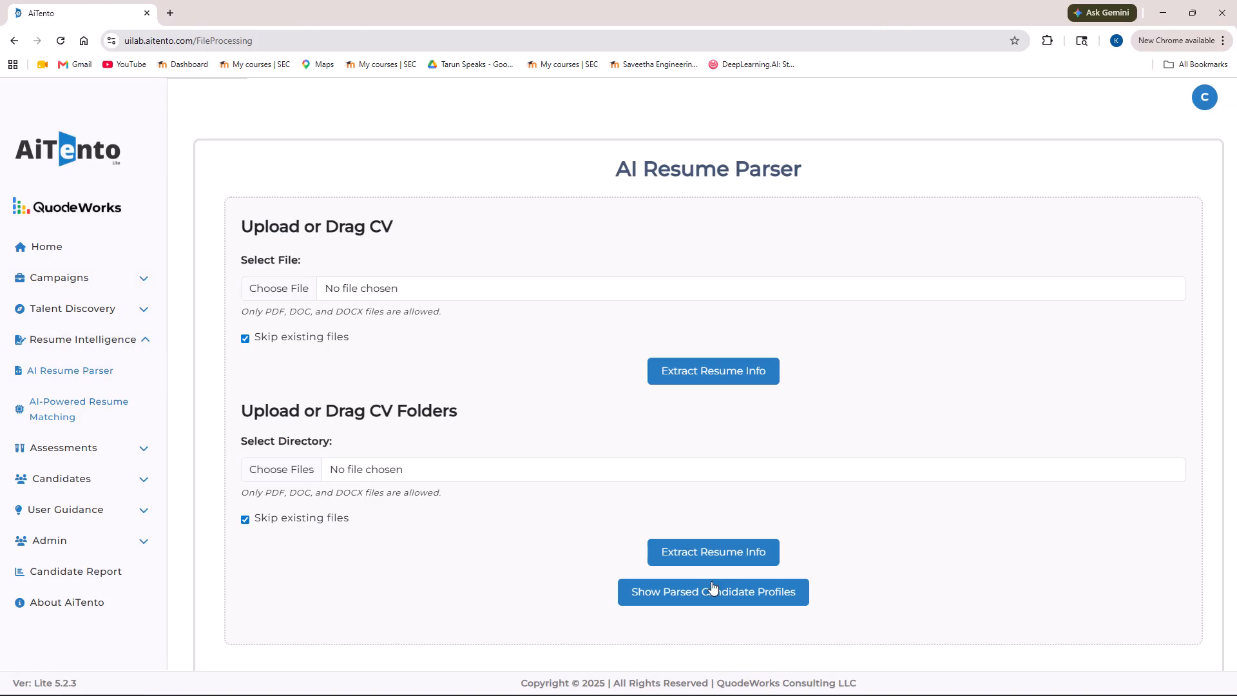
{"action": "left_click", "coordinate": [711, 581]}
{"action": "scroll", "coordinate": [711, 581], "scroll_direction": "down", "scroll_amount": 4}
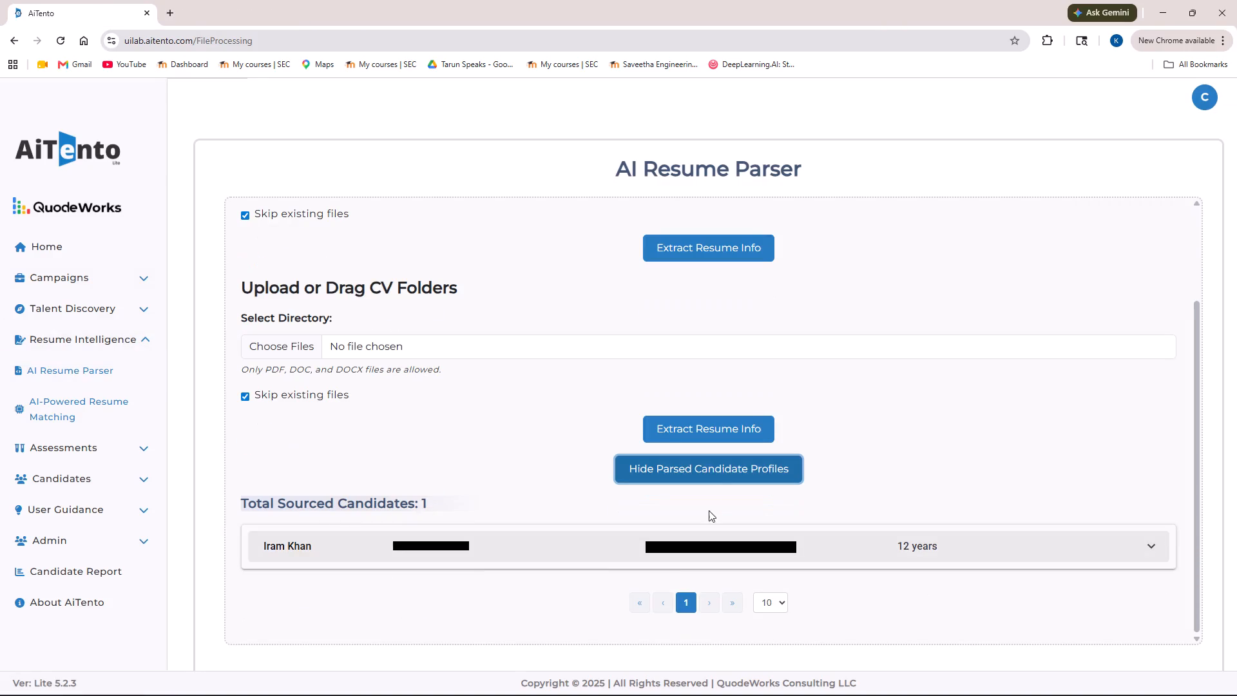
{"action": "left_click", "coordinate": [712, 476]}
{"action": "left_click_drag", "start_coordinate": [716, 577], "coordinate": [721, 586]}
{"action": "left_click", "coordinate": [721, 586]}
{"action": "scroll", "coordinate": [727, 482], "scroll_direction": "down", "scroll_amount": 3}
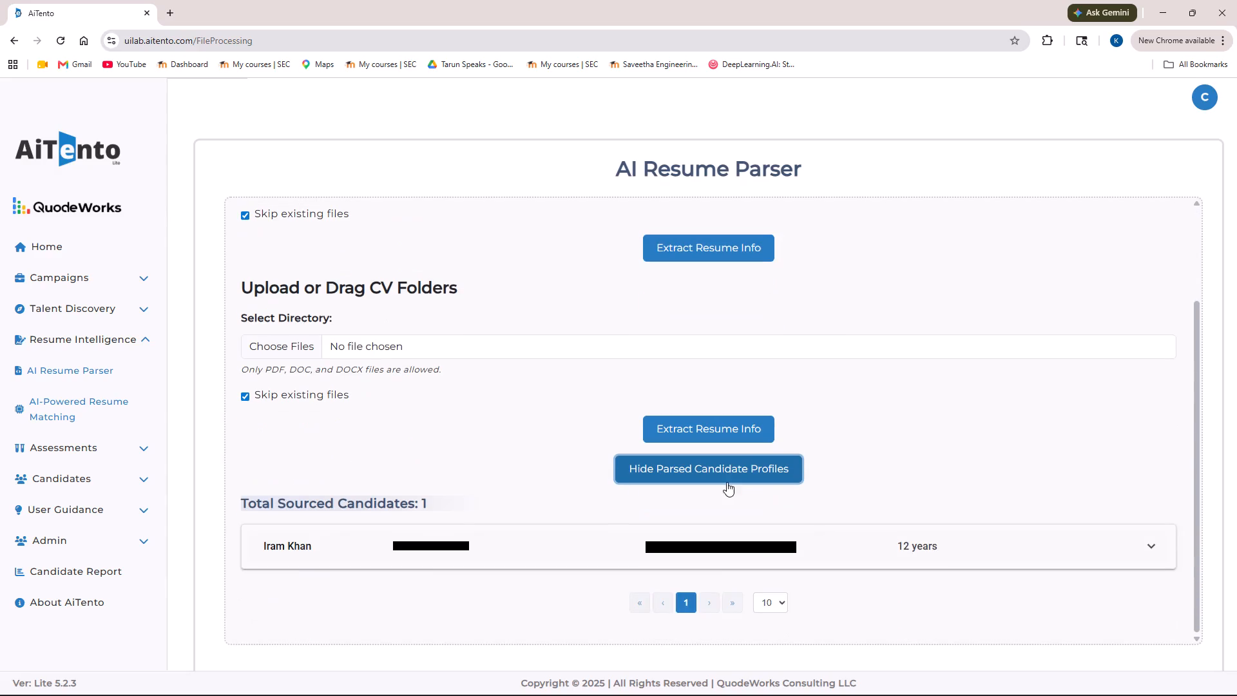
{"action": "left_click", "coordinate": [870, 542]}
{"action": "scroll", "coordinate": [870, 542], "scroll_direction": "down", "scroll_amount": 4}
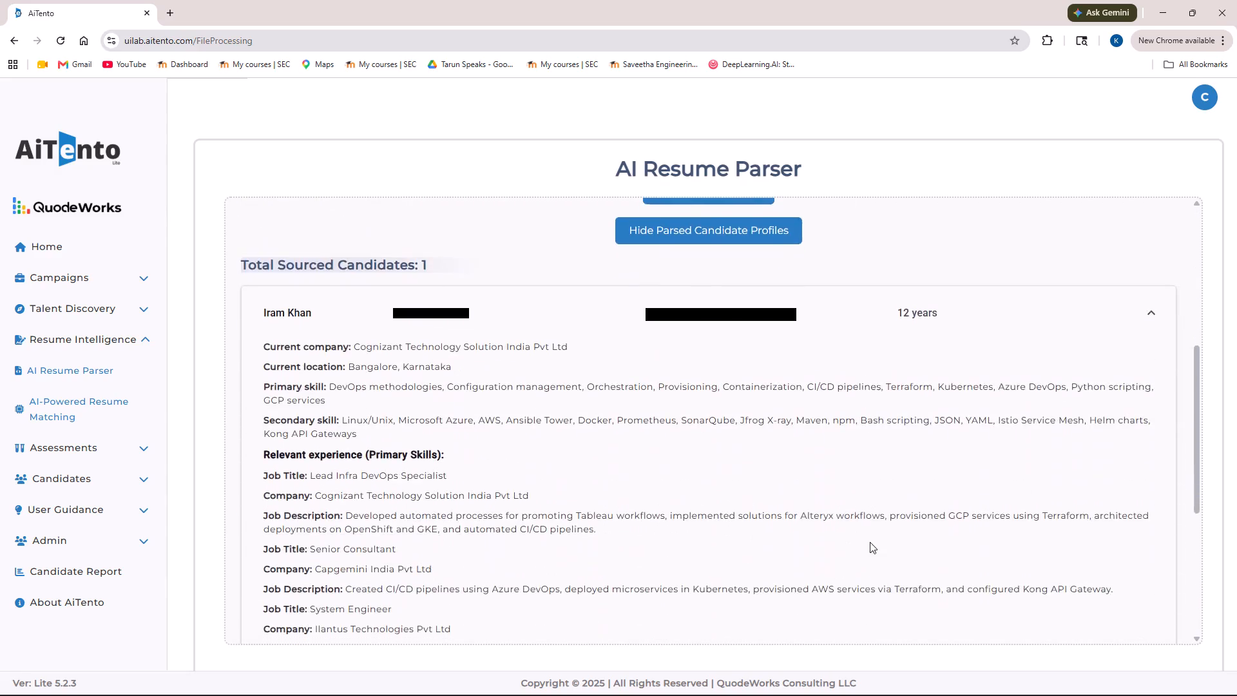
Examine the expanded candidate's parsed details in AI Resume Parser, from skills down to the secondary-skill projects.
{"action": "scroll", "coordinate": [870, 542], "scroll_direction": "down", "scroll_amount": 2}
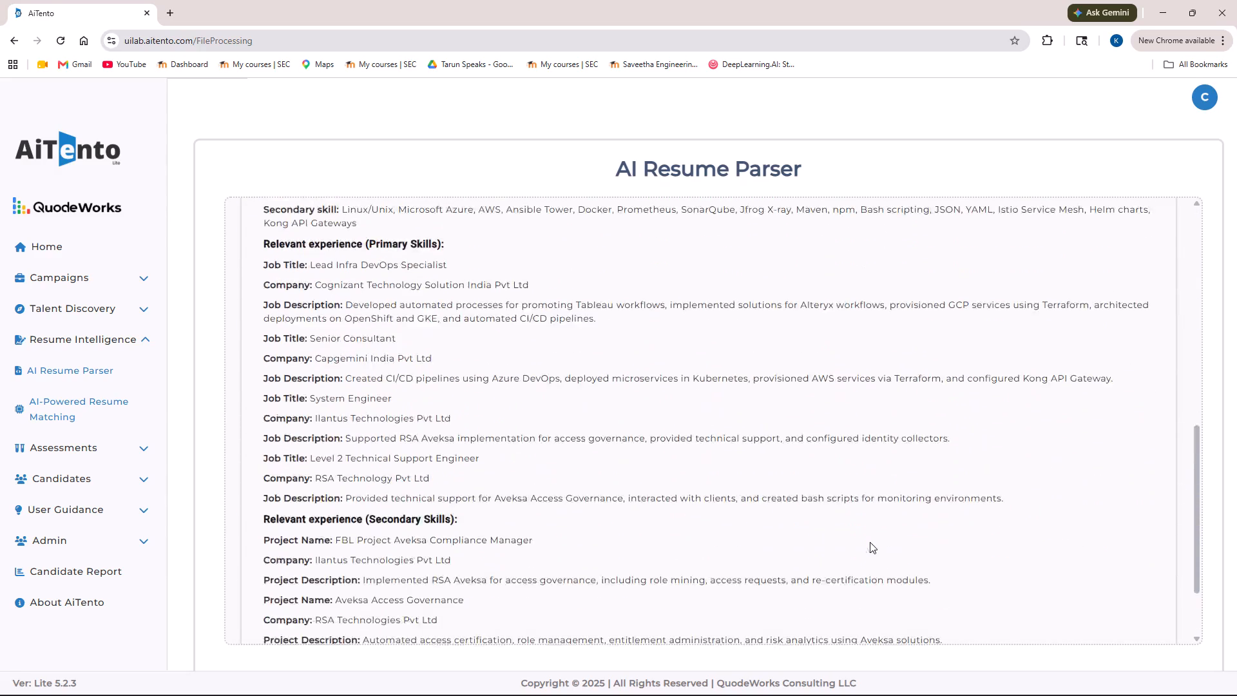
{"action": "scroll", "coordinate": [870, 542], "scroll_direction": "down", "scroll_amount": 3}
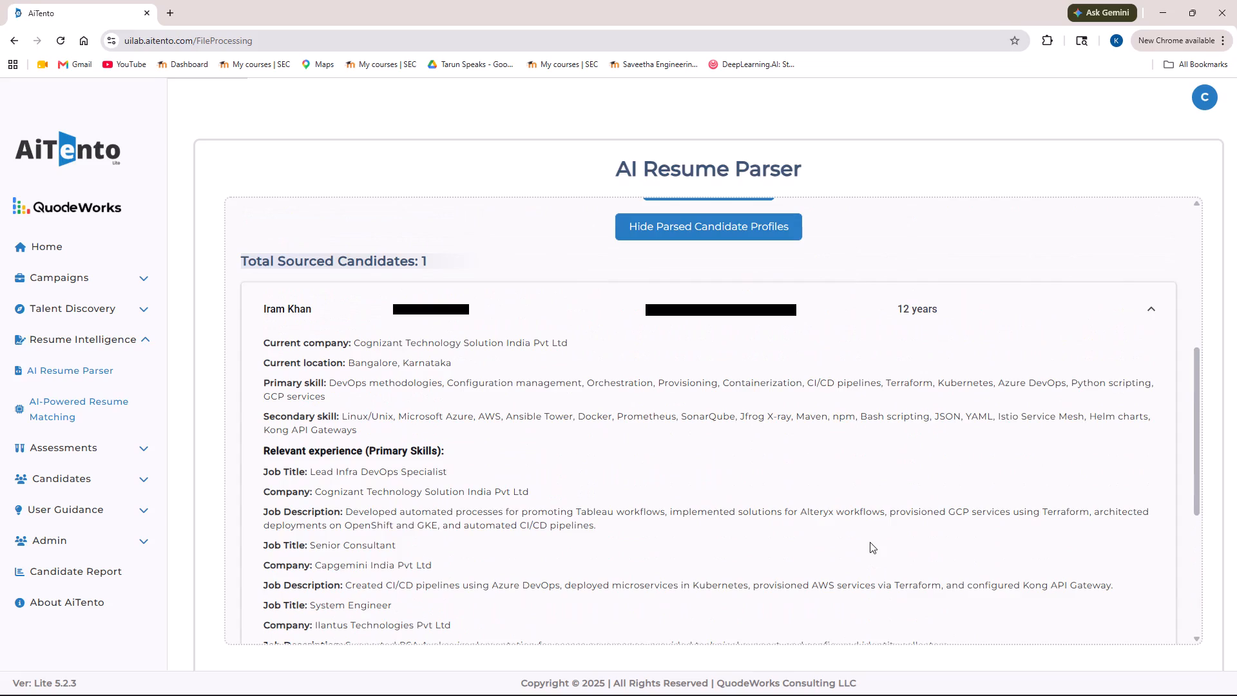
{"action": "scroll", "coordinate": [870, 542], "scroll_direction": "down", "scroll_amount": 2}
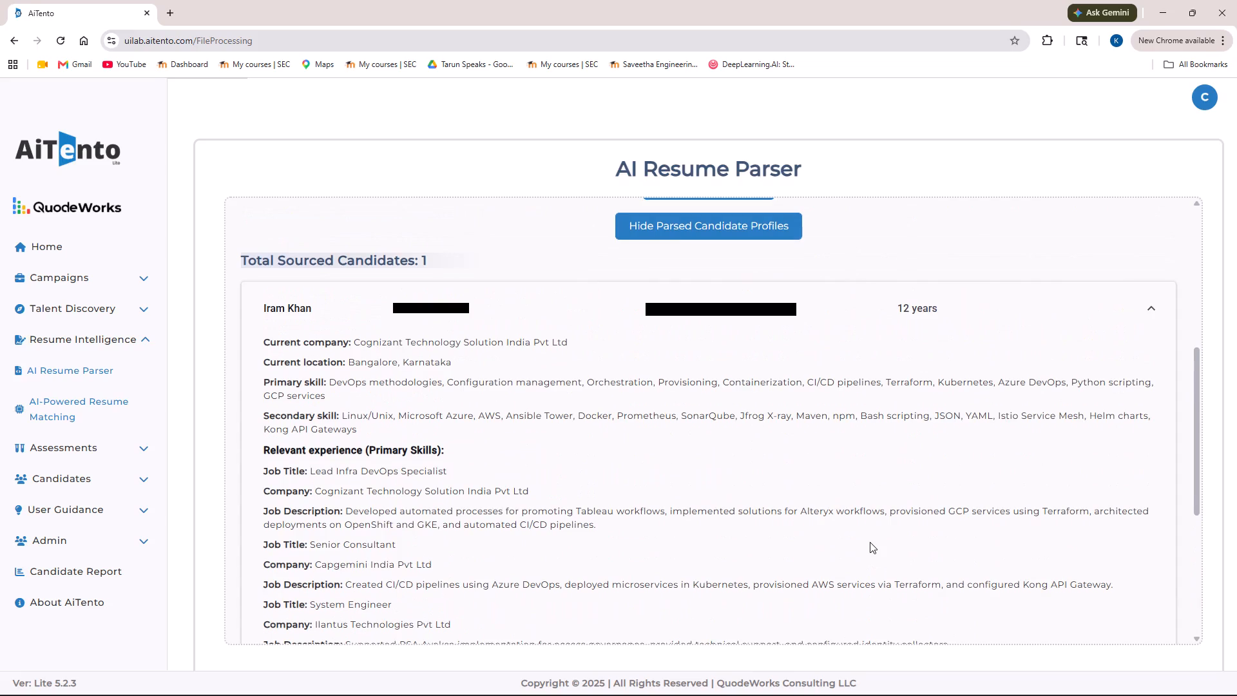
{"action": "scroll", "coordinate": [870, 542], "scroll_direction": "down", "scroll_amount": 2}
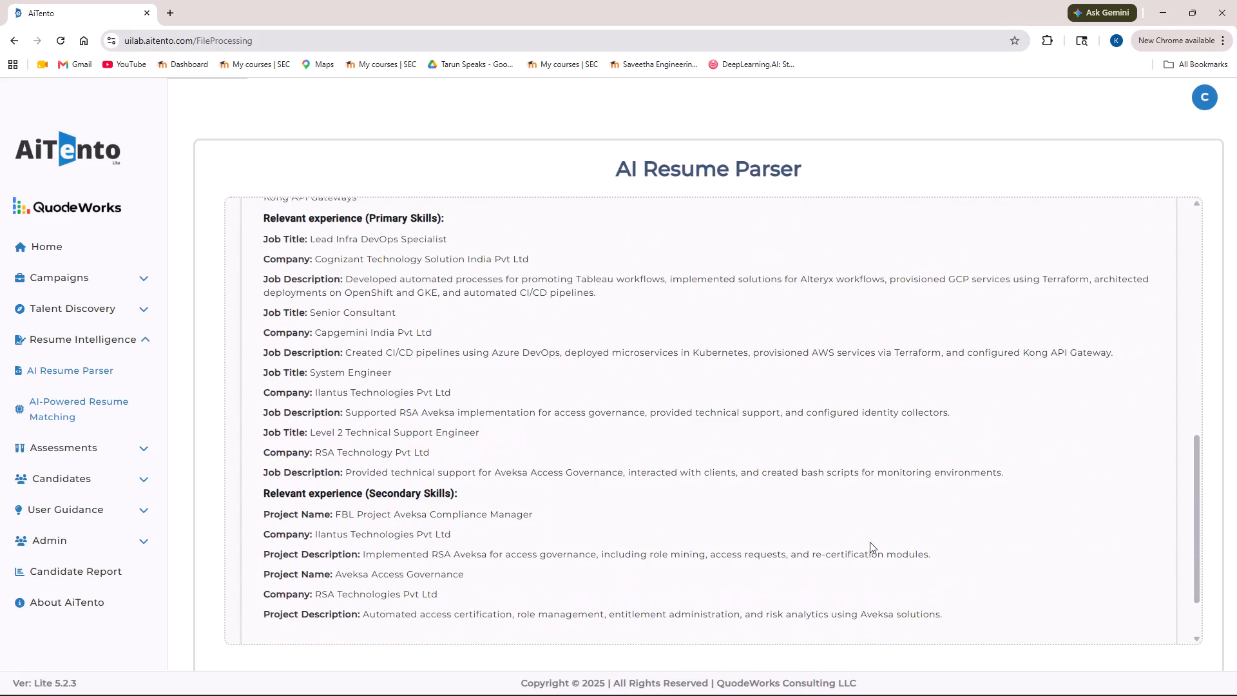
Test the candidate list's items-per-page options 20, 30 and 40, finishing on 10.
{"action": "left_click", "coordinate": [763, 601]}
{"action": "left_click", "coordinate": [769, 643]}
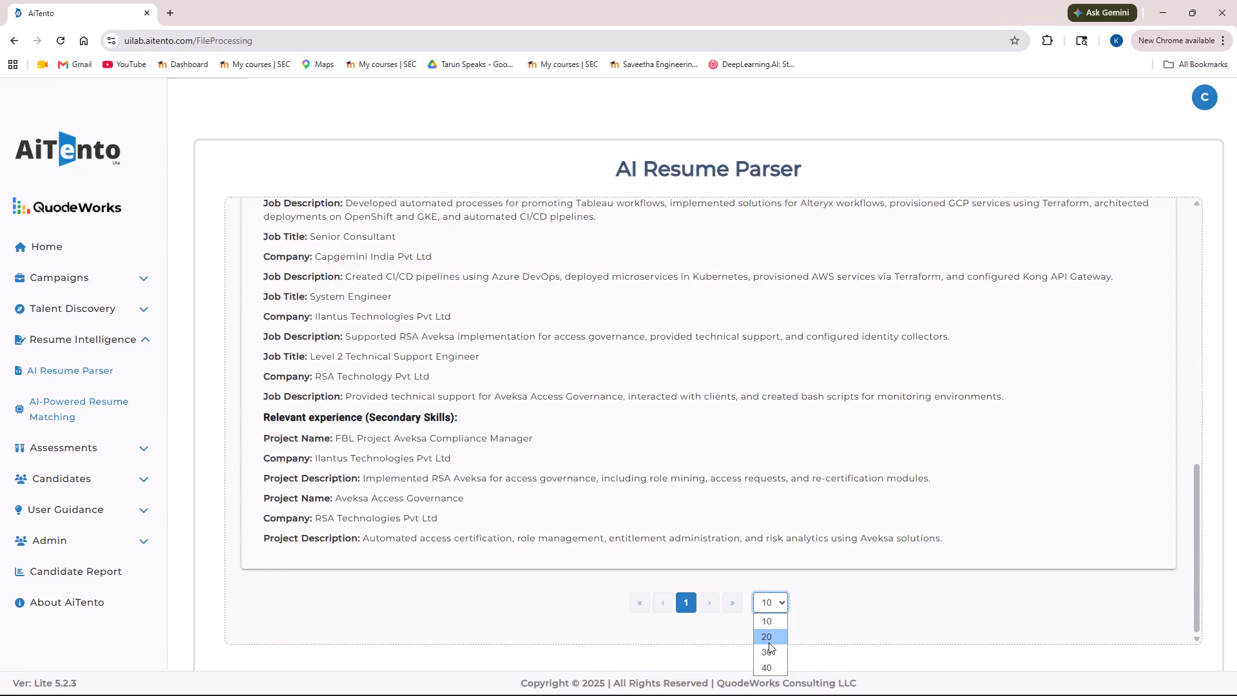
{"action": "left_click_drag", "start_coordinate": [772, 610], "coordinate": [772, 653]}
{"action": "left_click", "coordinate": [772, 653]}
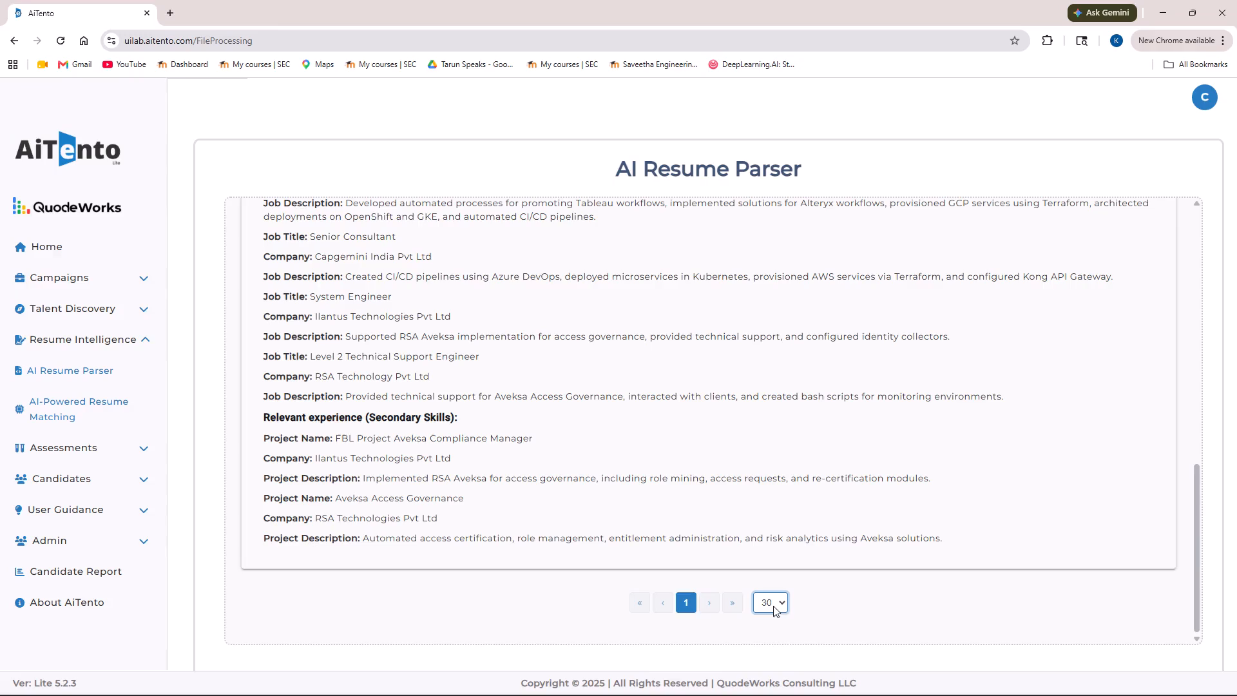
{"action": "left_click_drag", "start_coordinate": [773, 606], "coordinate": [775, 666]}
{"action": "left_click", "coordinate": [775, 666]}
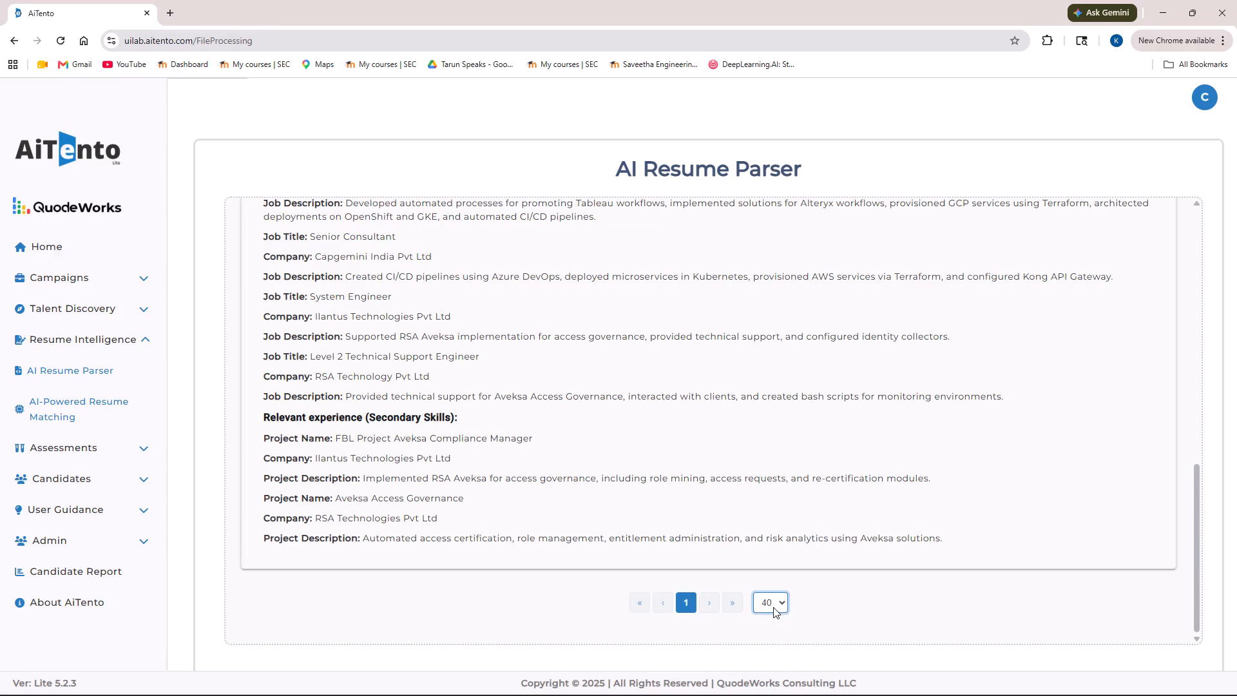
{"action": "left_click", "coordinate": [773, 607]}
{"action": "left_click", "coordinate": [772, 615]}
Hide the parsed candidate profiles, show them again, and check the layout of the list and its pagination.
{"action": "scroll", "coordinate": [854, 601], "scroll_direction": "up", "scroll_amount": 2}
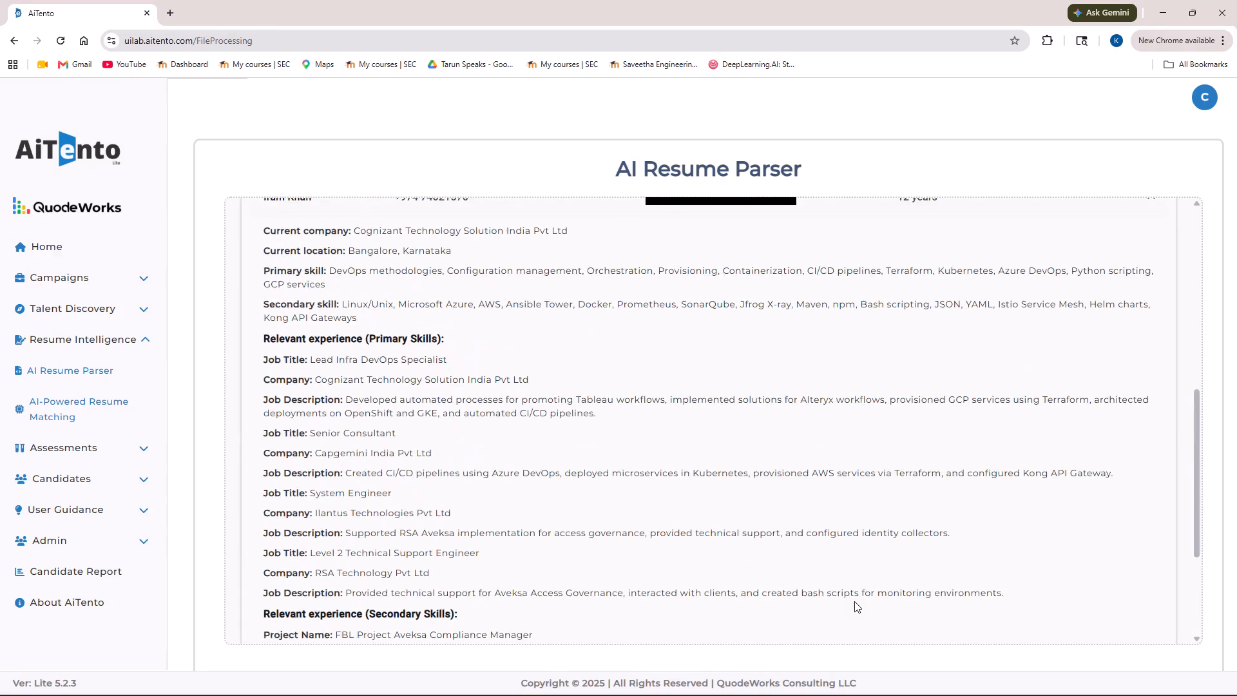
{"action": "scroll", "coordinate": [854, 601], "scroll_direction": "up", "scroll_amount": 1}
{"action": "left_click", "coordinate": [716, 374]}
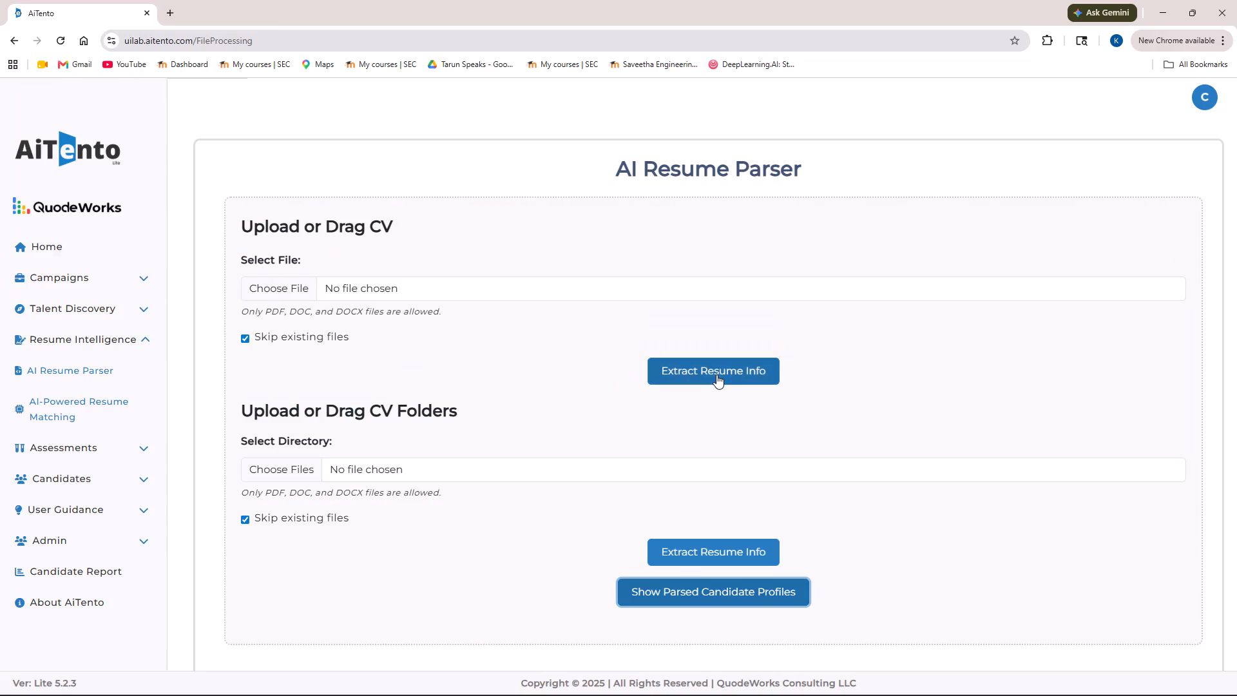
{"action": "left_click", "coordinate": [686, 589]}
{"action": "scroll", "coordinate": [686, 589], "scroll_direction": "down", "scroll_amount": 2}
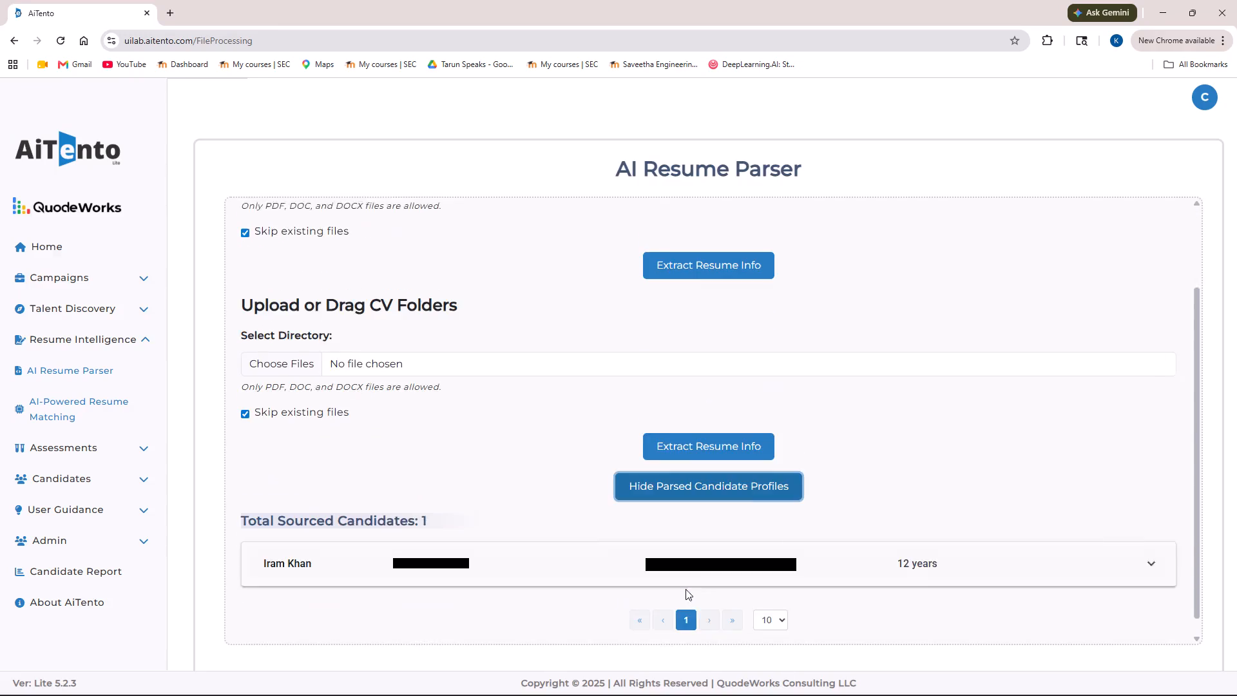
{"action": "scroll", "coordinate": [686, 589], "scroll_direction": "down", "scroll_amount": 1}
Open AI-Powered Resume Matching, choose Technical Campaigns with campaign QUO-DE-EA-001, and read through its campaign description.
{"action": "left_click", "coordinate": [105, 398]}
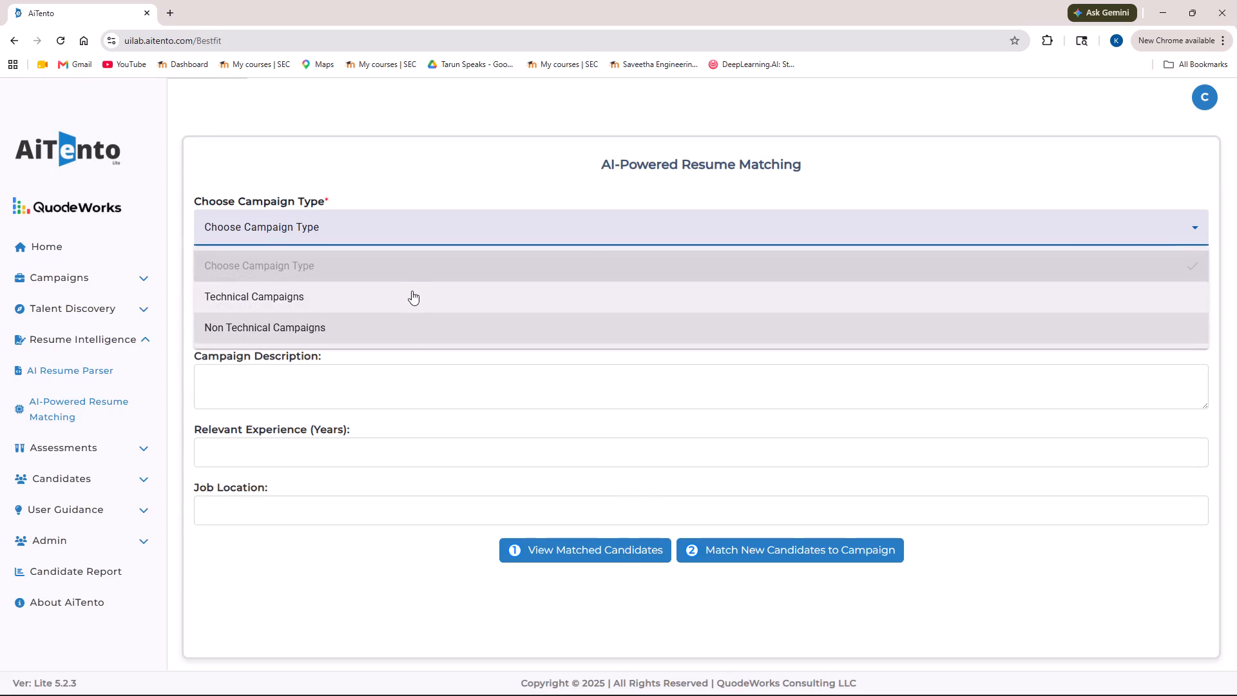
{"action": "left_click", "coordinate": [412, 291]}
{"action": "left_click", "coordinate": [366, 293]}
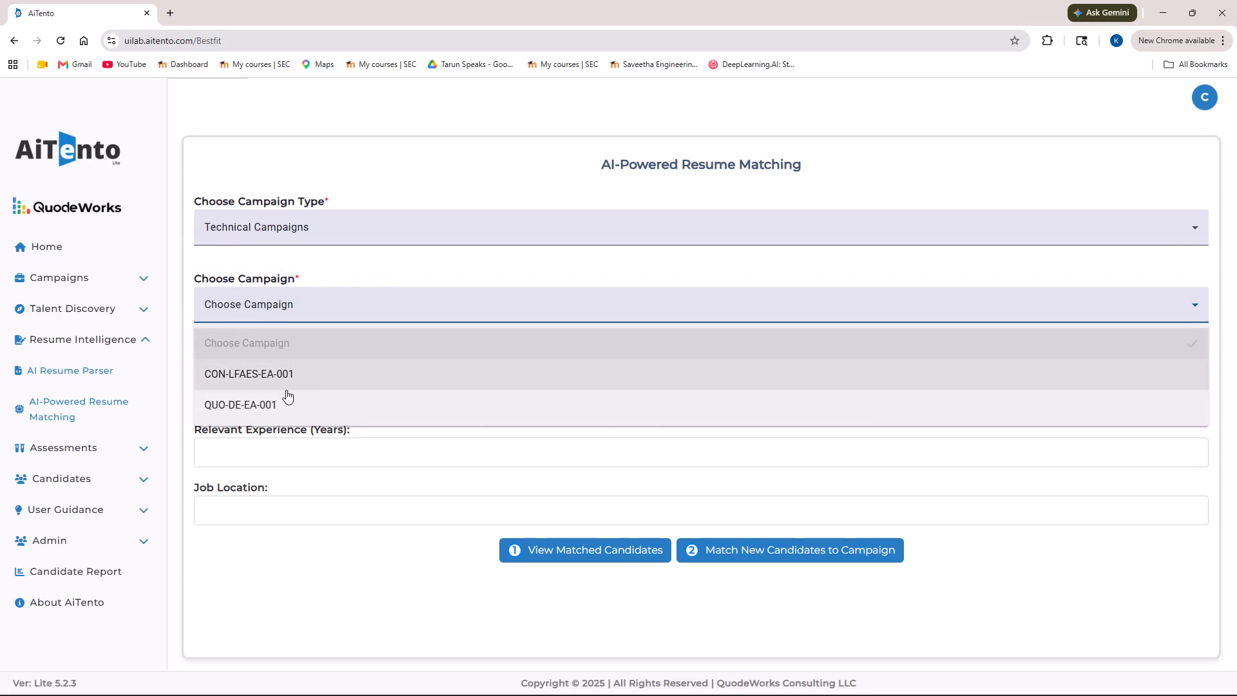
{"action": "left_click", "coordinate": [286, 391]}
{"action": "scroll", "coordinate": [517, 414], "scroll_direction": "down", "scroll_amount": 1}
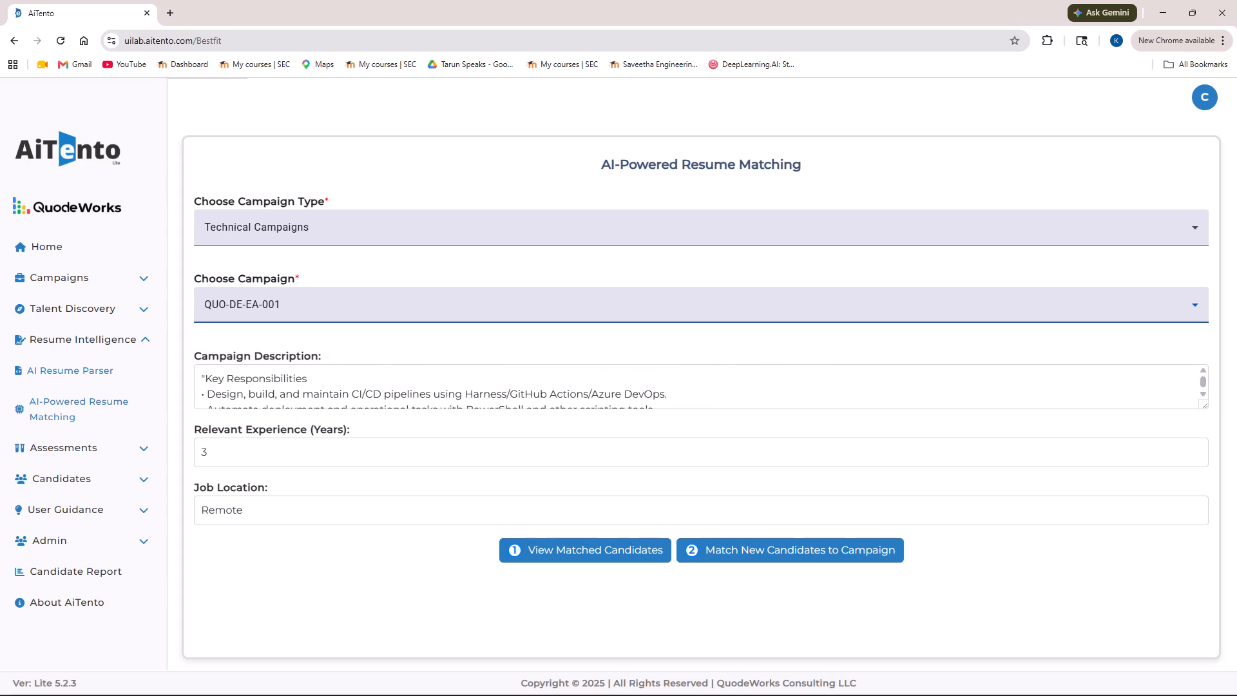
{"action": "scroll", "coordinate": [524, 388], "scroll_direction": "down", "scroll_amount": 3}
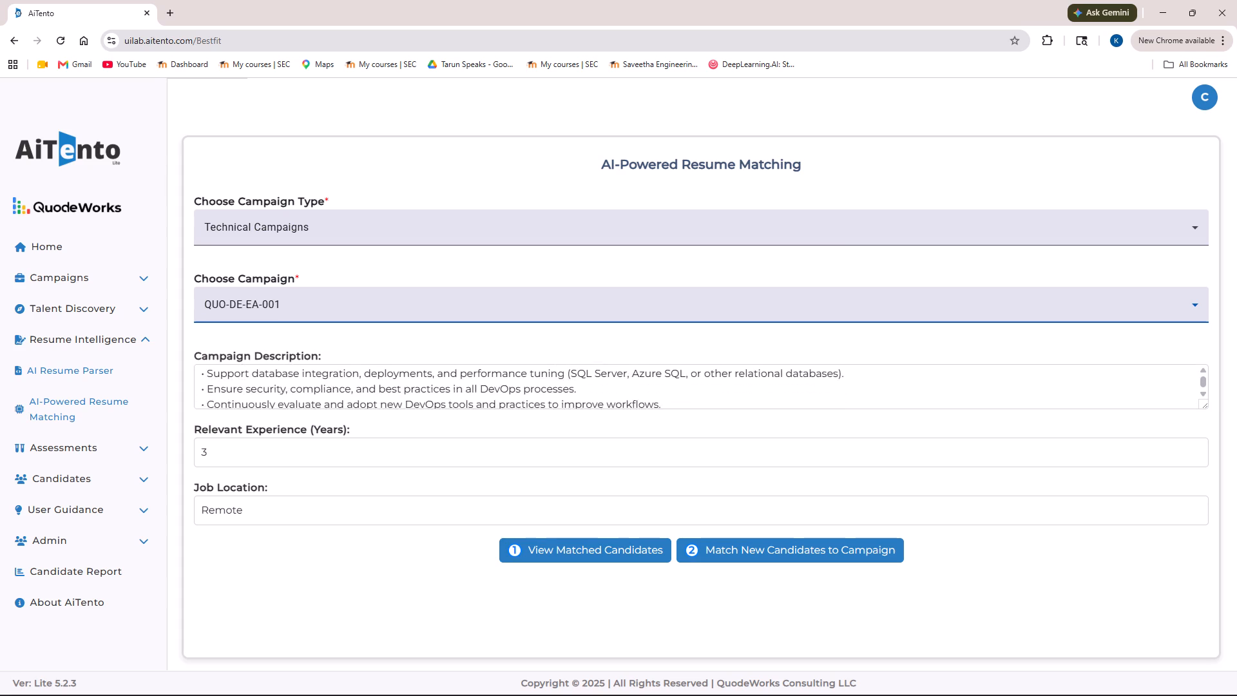
{"action": "scroll", "coordinate": [524, 388], "scroll_direction": "down", "scroll_amount": 6}
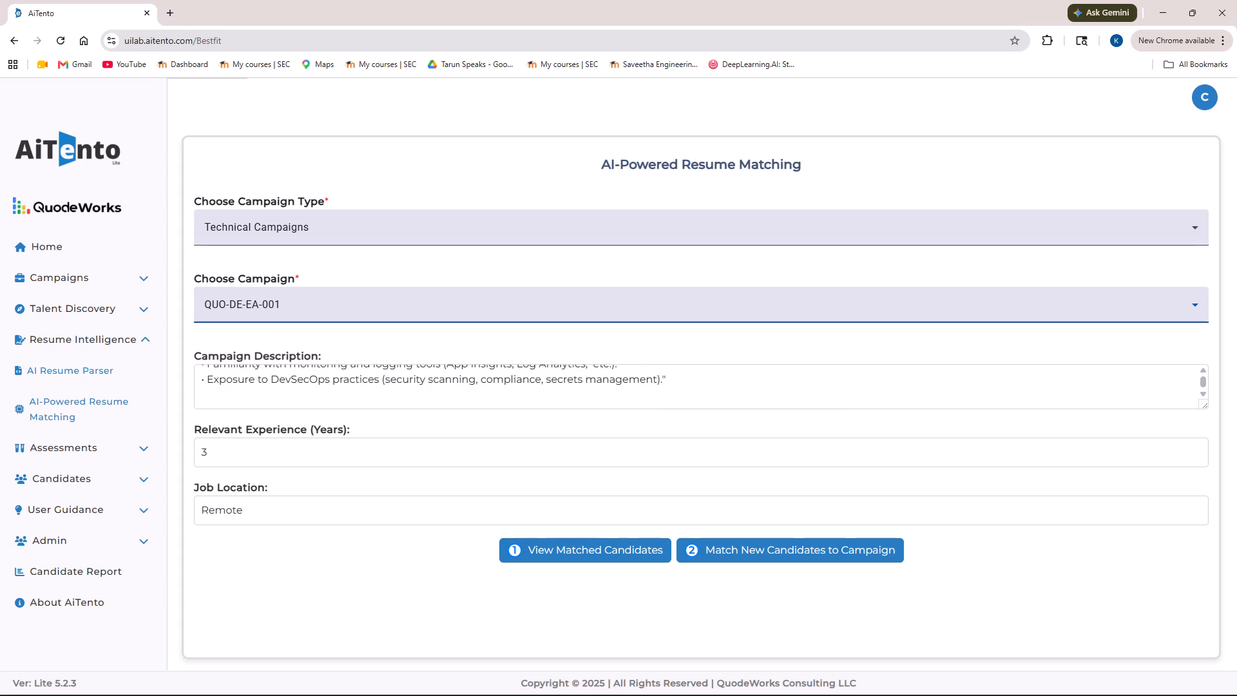
Show the previously matched candidates for the campaign and check the results table's layout and text.
{"action": "left_click", "coordinate": [602, 554]}
{"action": "scroll", "coordinate": [602, 554], "scroll_direction": "down", "scroll_amount": 3}
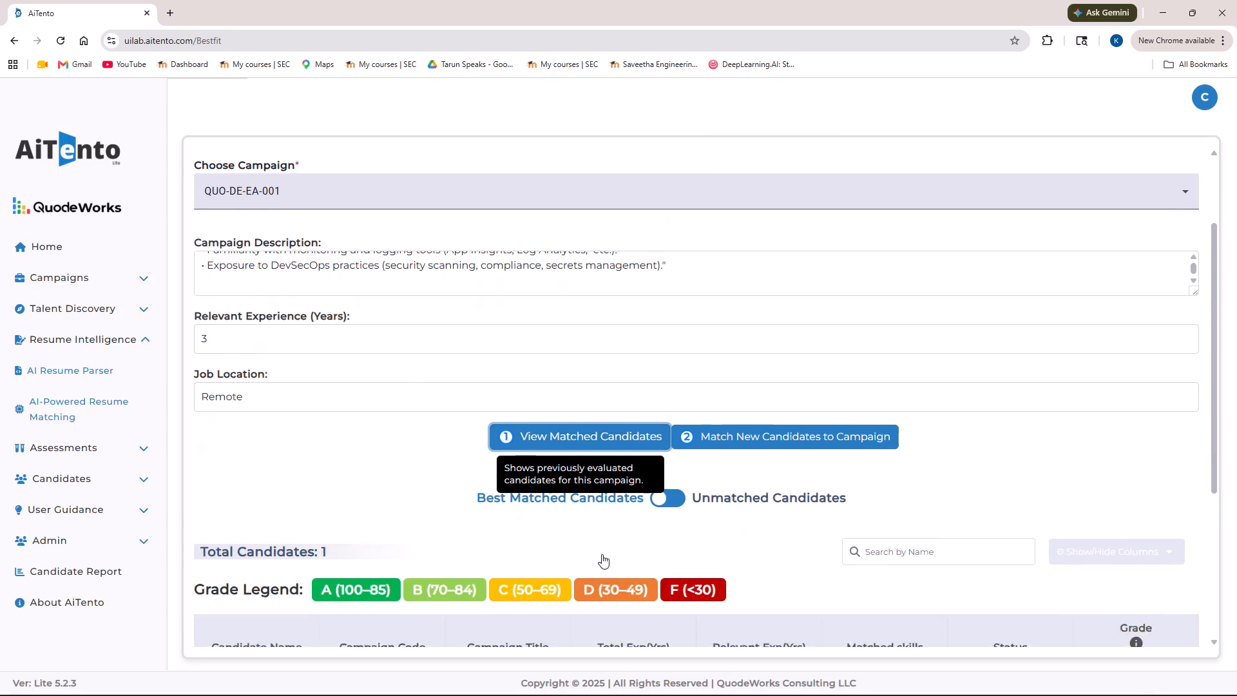
{"action": "scroll", "coordinate": [602, 554], "scroll_direction": "down", "scroll_amount": 5}
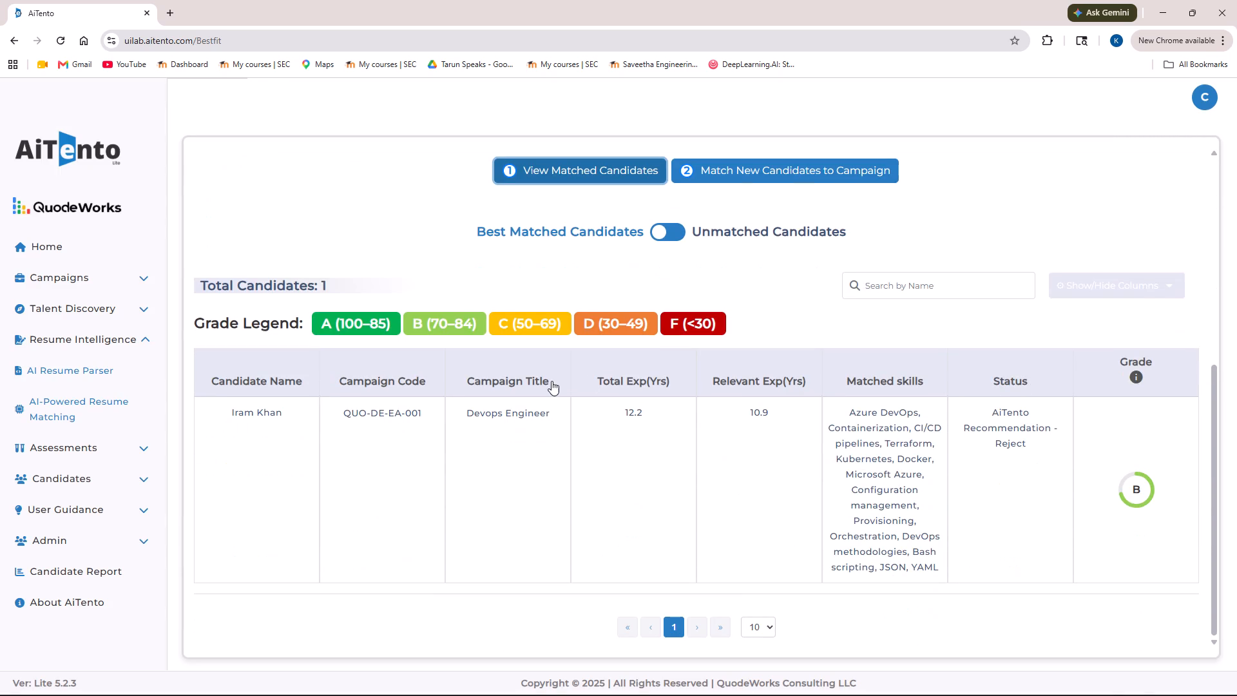
{"action": "left_click_drag", "start_coordinate": [229, 414], "coordinate": [275, 412]}
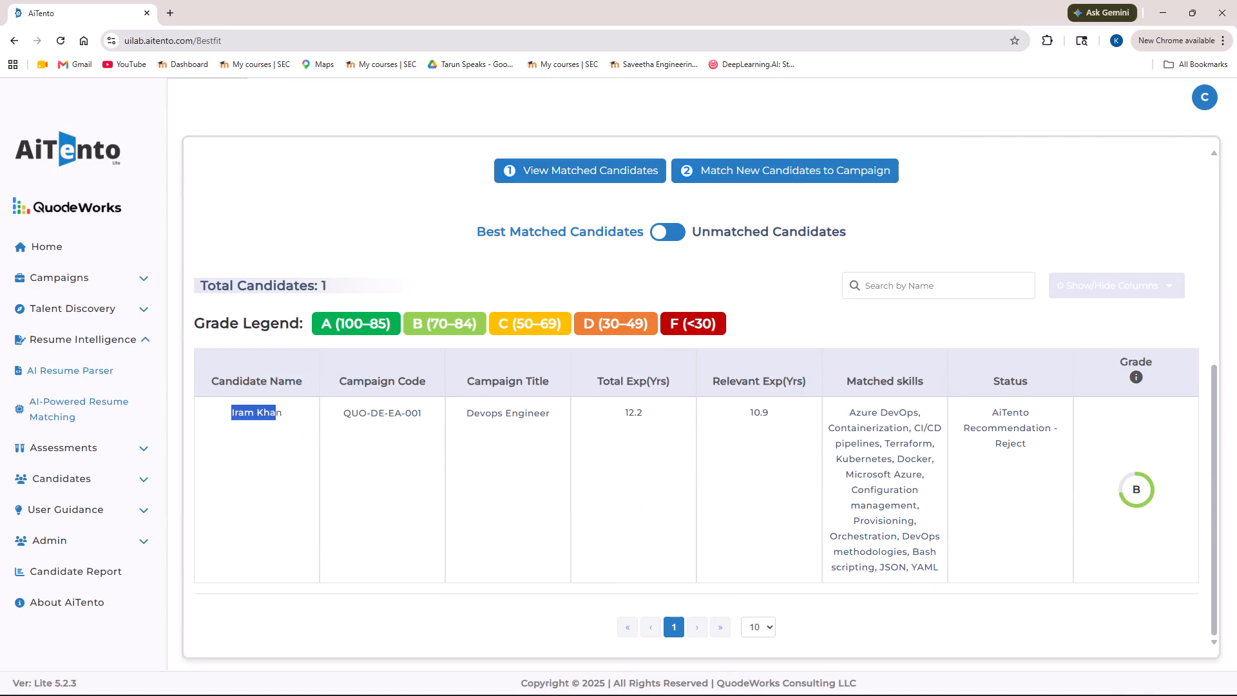
{"action": "left_click", "coordinate": [275, 412]}
{"action": "scroll", "coordinate": [859, 489], "scroll_direction": "down", "scroll_amount": 3}
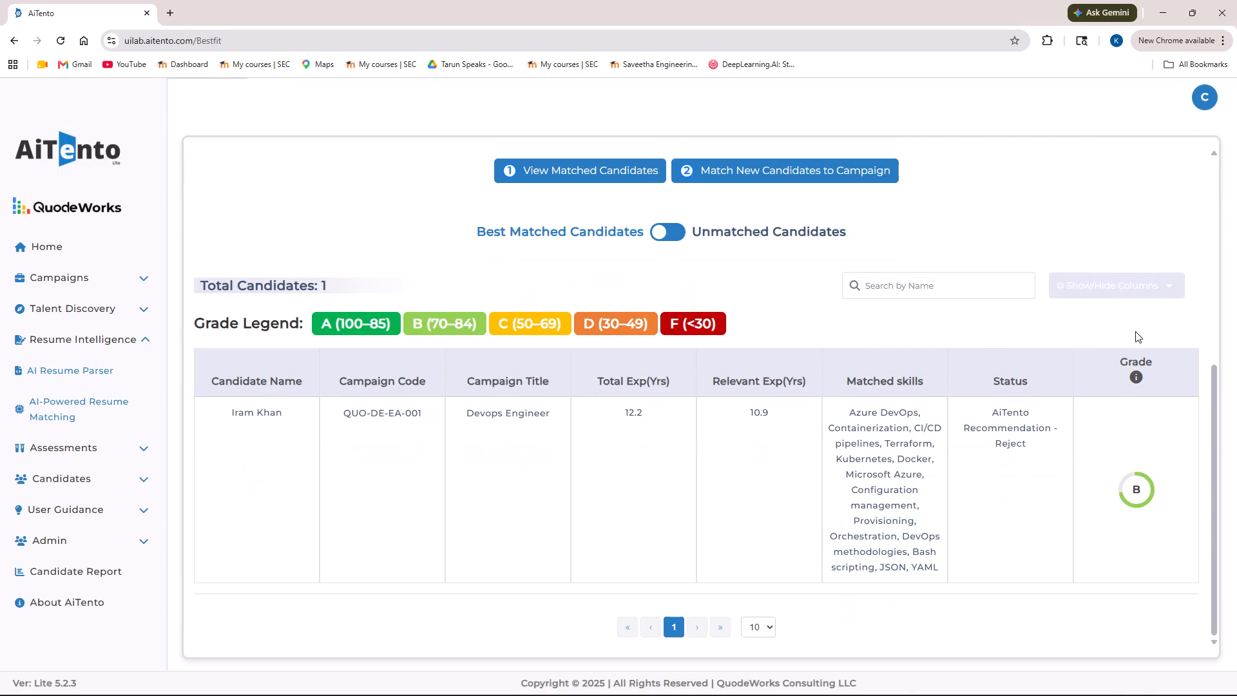
Test sorting the matched candidates by the Grade column, leaving it in descending order.
{"action": "left_click", "coordinate": [1133, 368]}
{"action": "left_click", "coordinate": [1133, 370]}
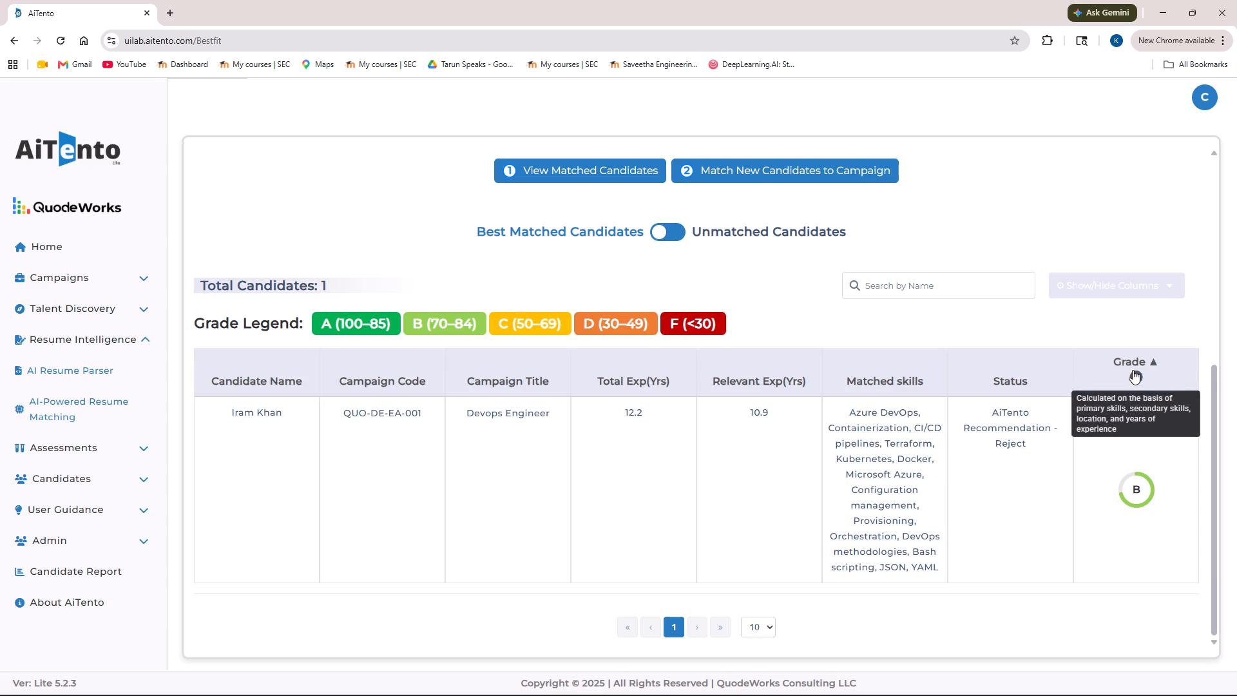
{"action": "left_click", "coordinate": [1133, 370]}
{"action": "left_click", "coordinate": [1149, 358]}
{"action": "left_click", "coordinate": [1149, 358]}
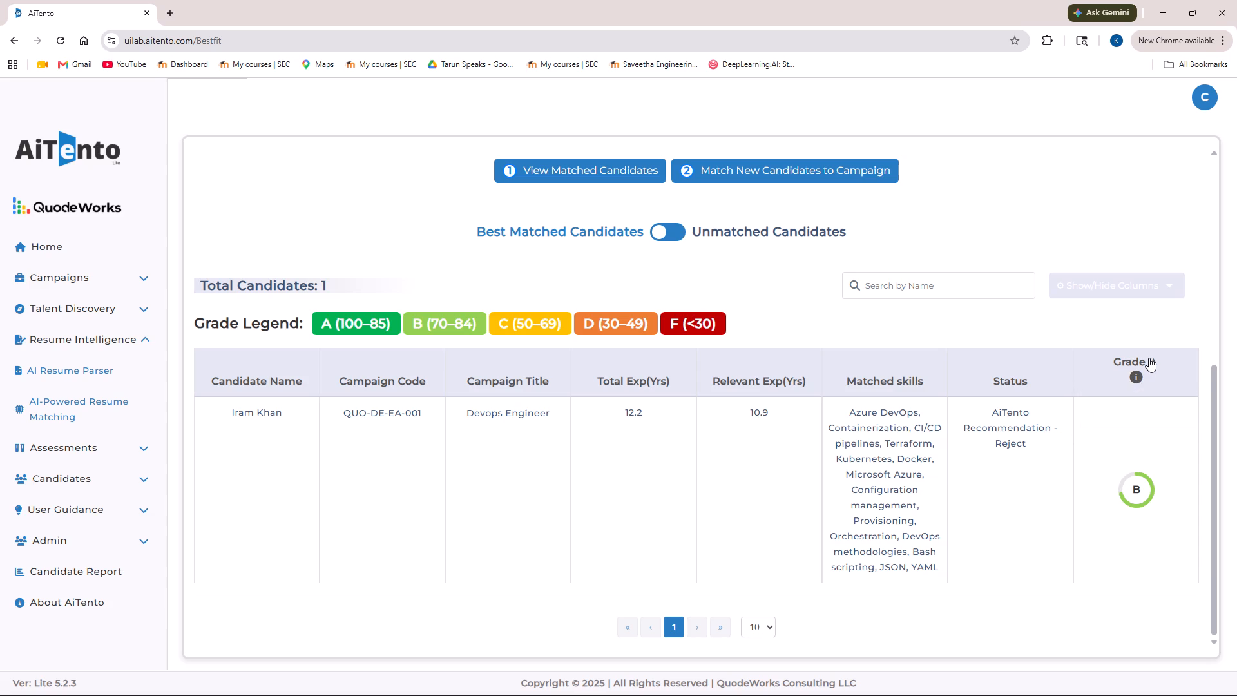
{"action": "left_click", "coordinate": [1149, 358]}
Recheck the campaign selections, description and matched candidates table across the AI-Powered Resume Matching page.
{"action": "scroll", "coordinate": [437, 440], "scroll_direction": "up", "scroll_amount": 3}
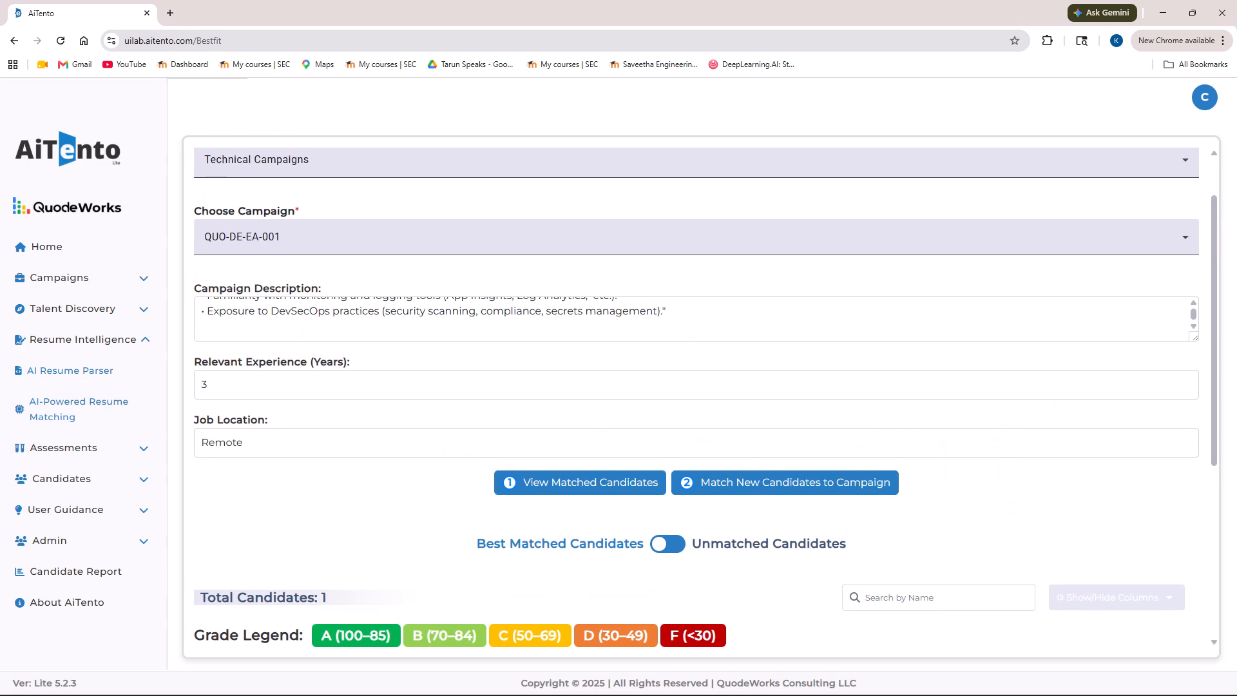
{"action": "scroll", "coordinate": [532, 311], "scroll_direction": "up", "scroll_amount": 3}
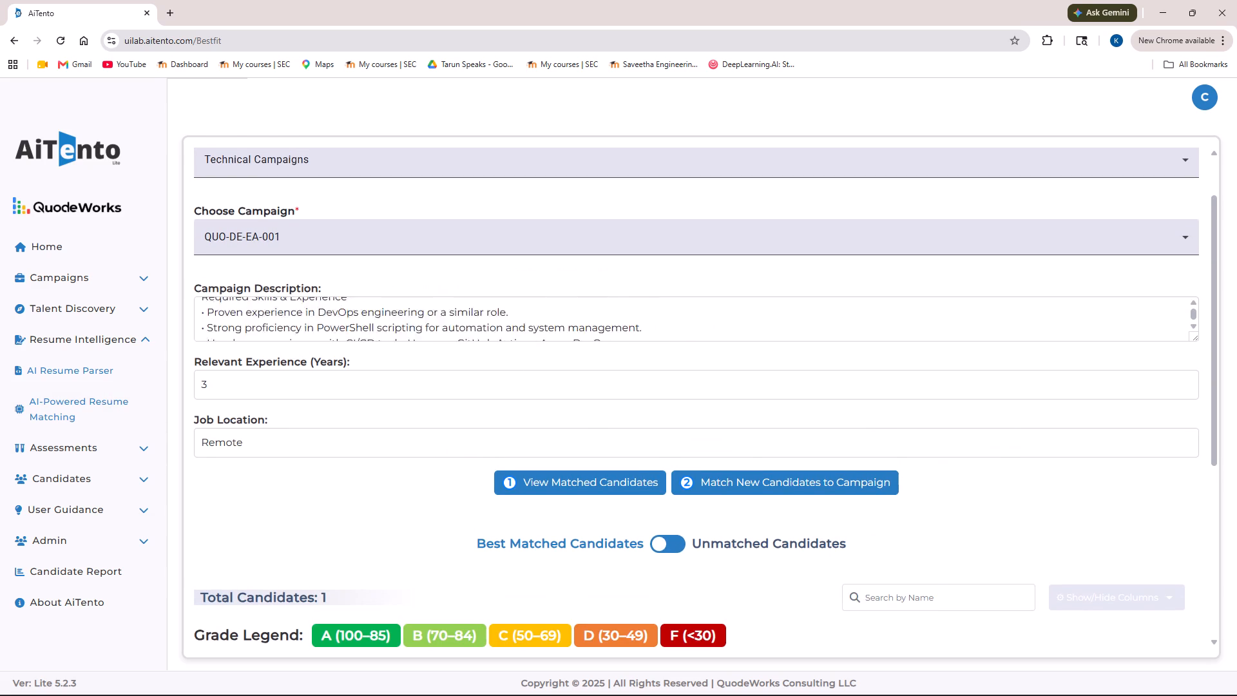
{"action": "scroll", "coordinate": [532, 311], "scroll_direction": "up", "scroll_amount": 4}
{"action": "scroll", "coordinate": [566, 245], "scroll_direction": "up", "scroll_amount": 2}
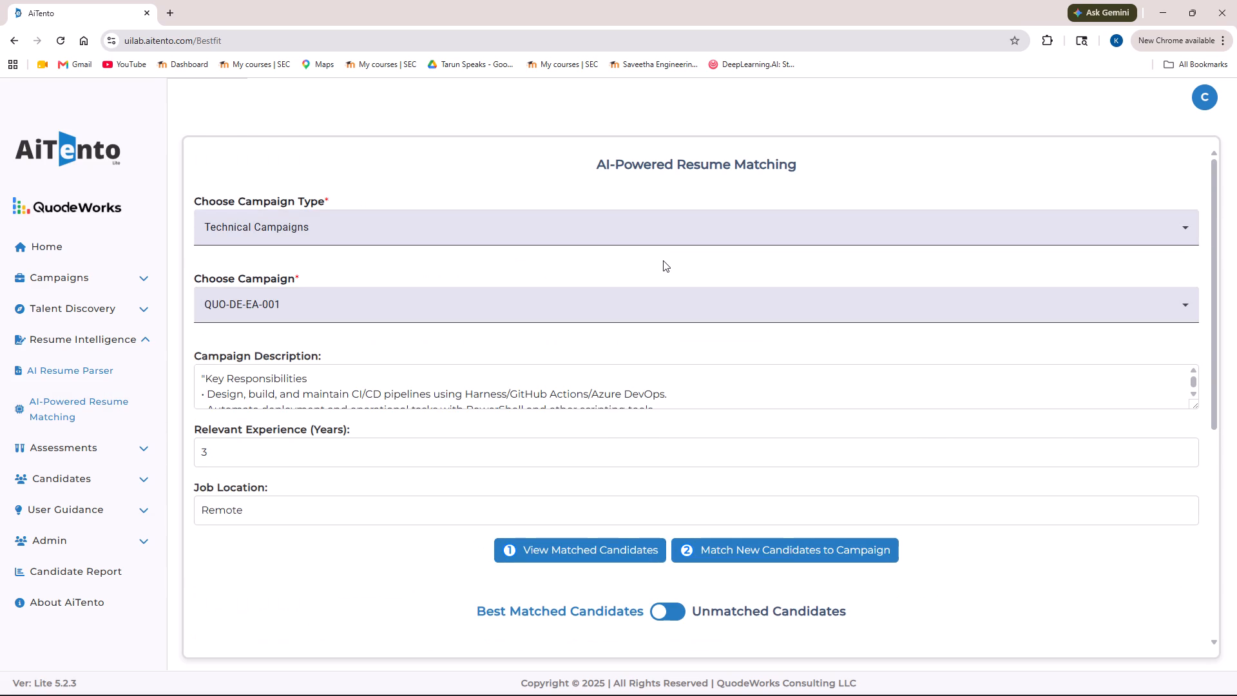
{"action": "scroll", "coordinate": [663, 260], "scroll_direction": "down", "scroll_amount": 6}
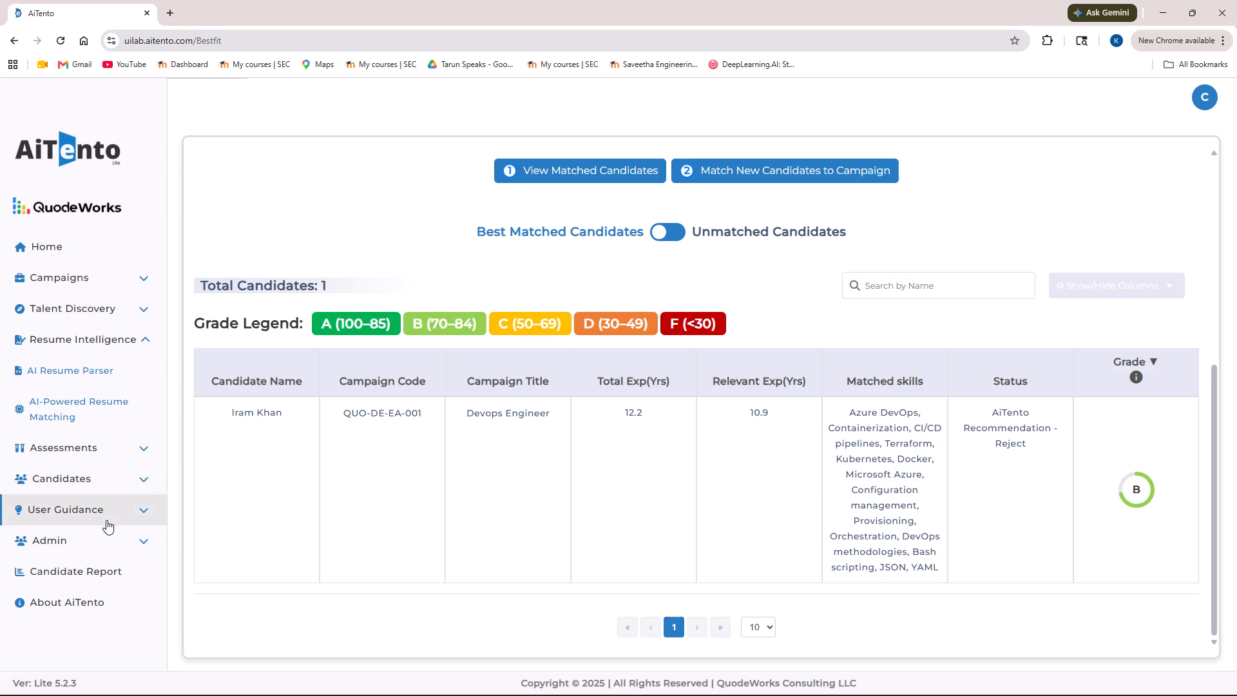
Open the Smart Question Generator page under Assessments.
{"action": "left_click", "coordinate": [106, 522]}
{"action": "left_click_drag", "start_coordinate": [120, 494], "coordinate": [139, 450]}
{"action": "left_click", "coordinate": [139, 450]}
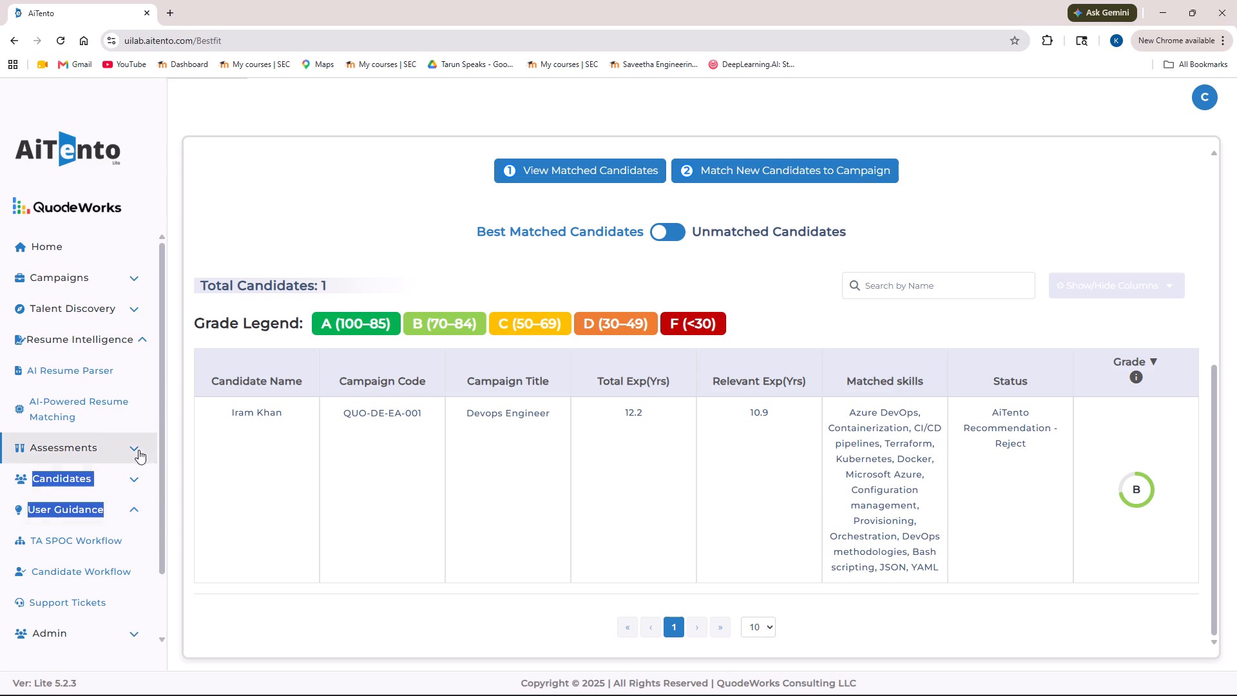
{"action": "left_click", "coordinate": [97, 474]}
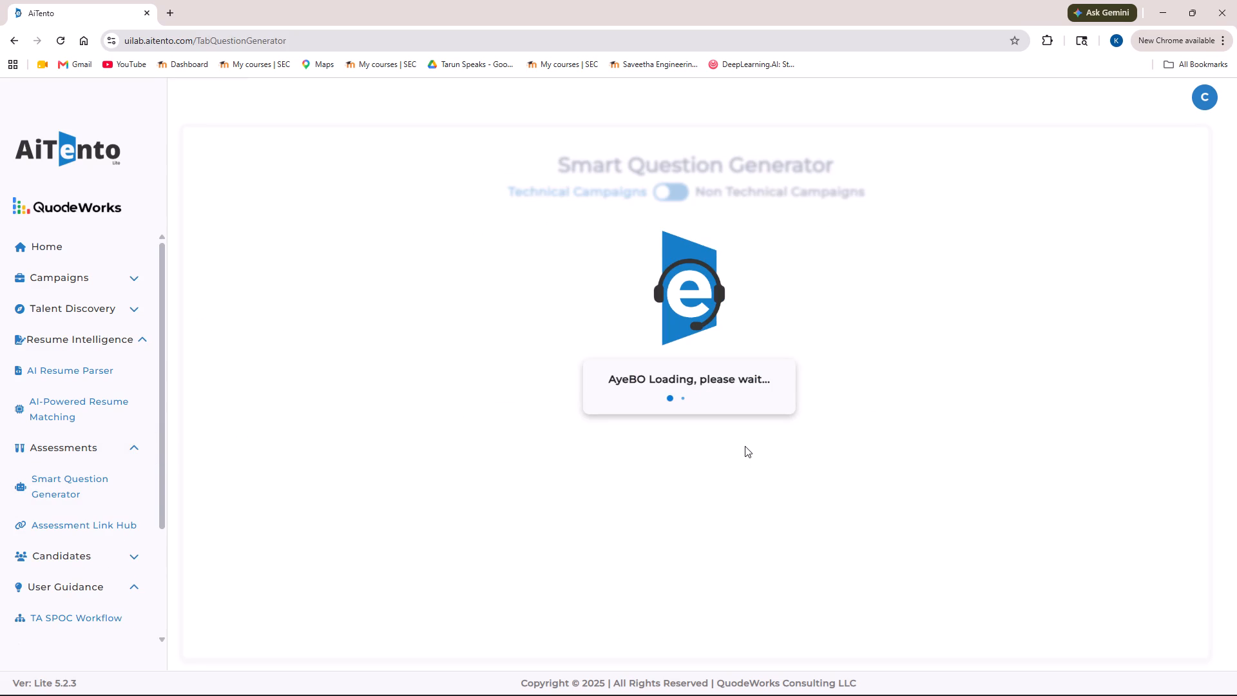
Test switching the campaign list between Technical and Non Technical Campaigns, leaving Technical Campaigns selected.
{"action": "left_click", "coordinate": [673, 204]}
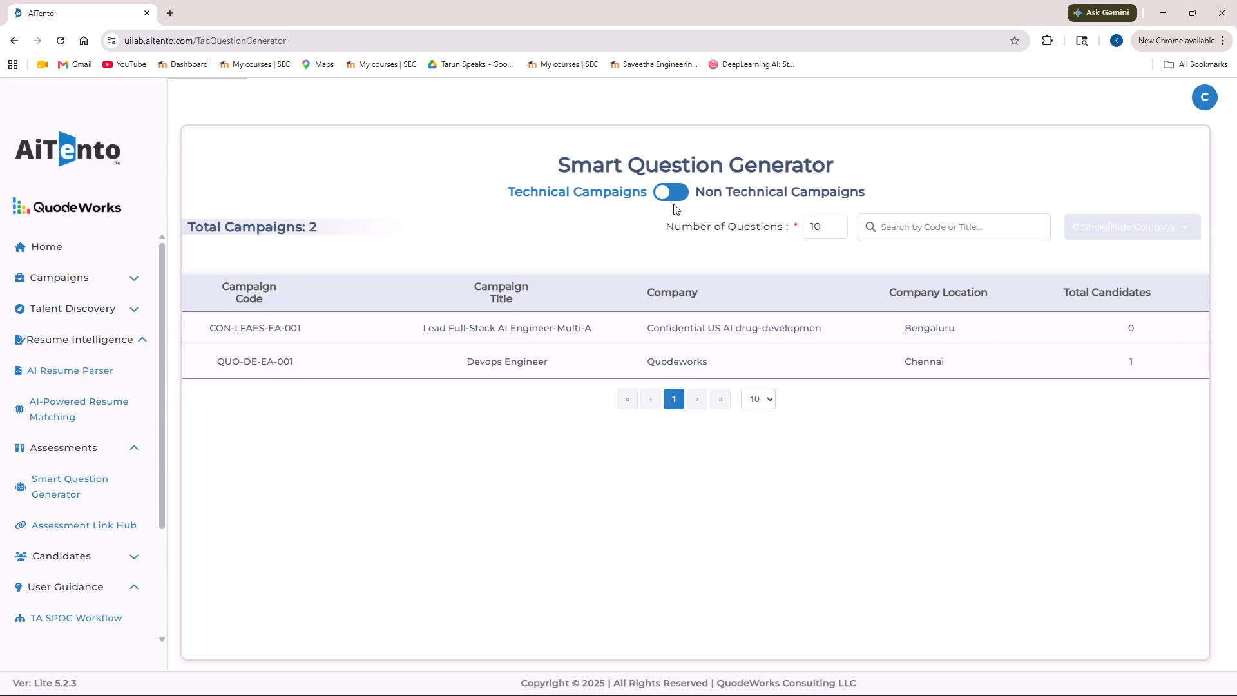
{"action": "left_click", "coordinate": [673, 197]}
{"action": "left_click", "coordinate": [673, 197]}
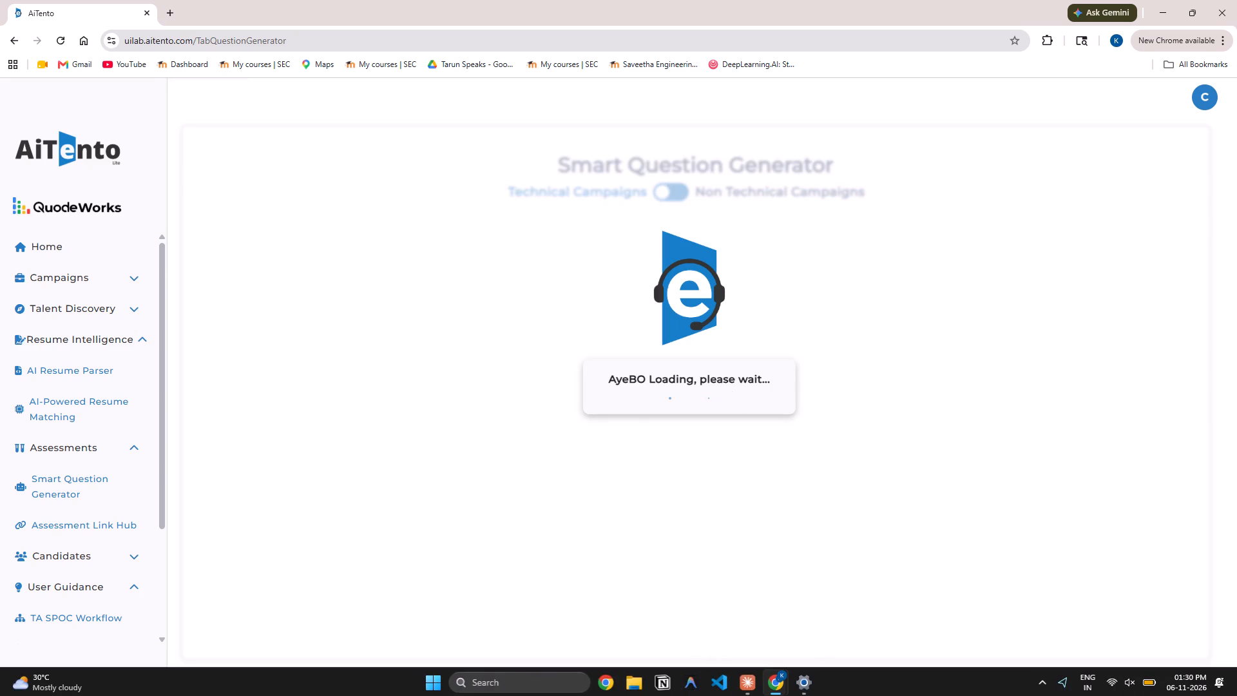
{"action": "double_click", "coordinate": [694, 397]}
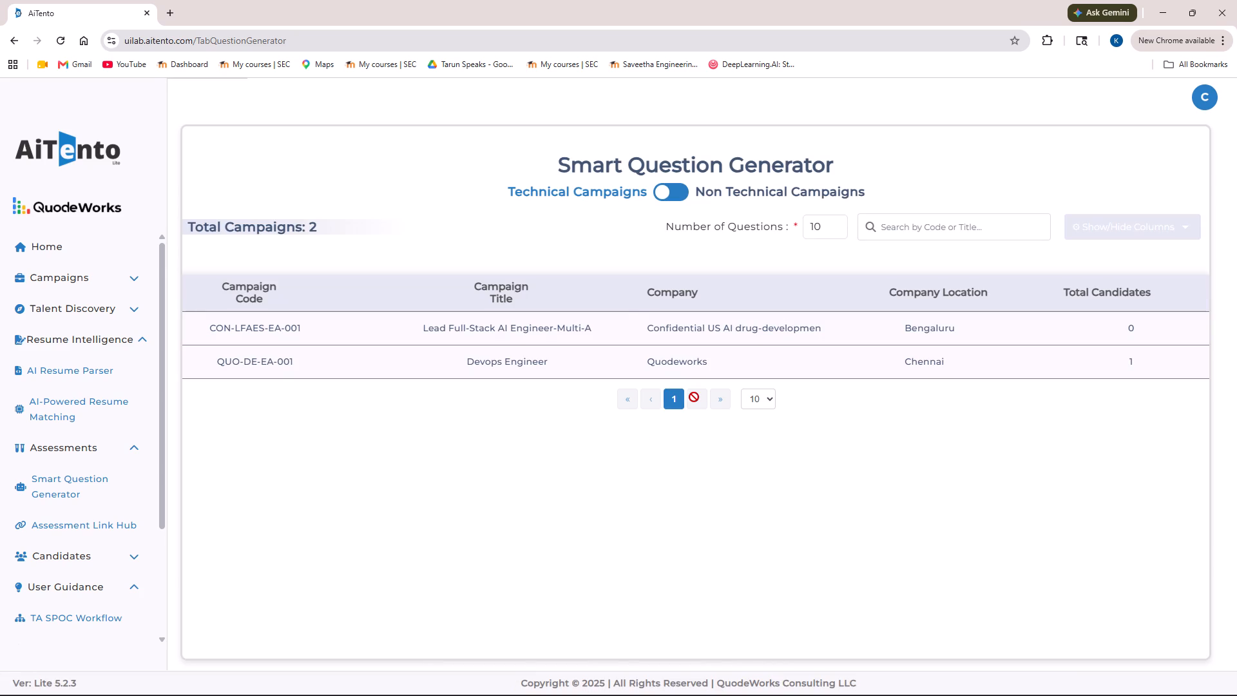
Inspect the cut-off company name in the CON-LFAES-EA-001 row and test Company column sorting, leaving it ascending.
{"action": "left_click_drag", "start_coordinate": [640, 327], "coordinate": [839, 314]}
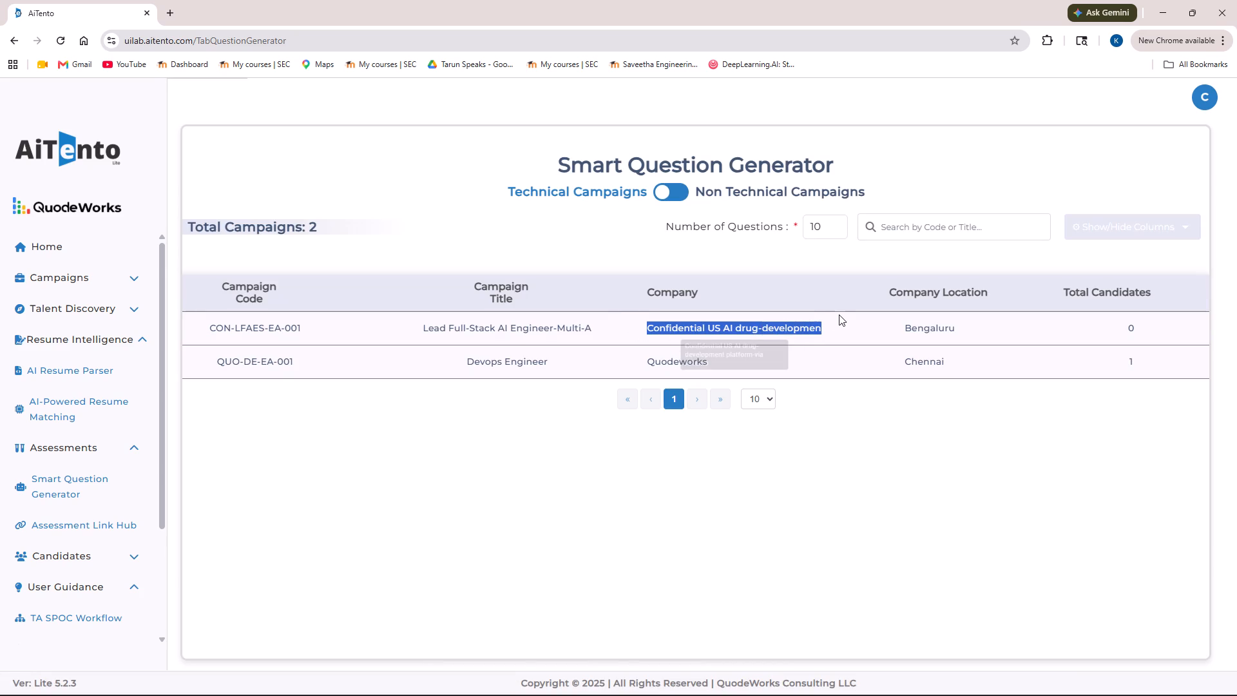
{"action": "left_click", "coordinate": [839, 314]}
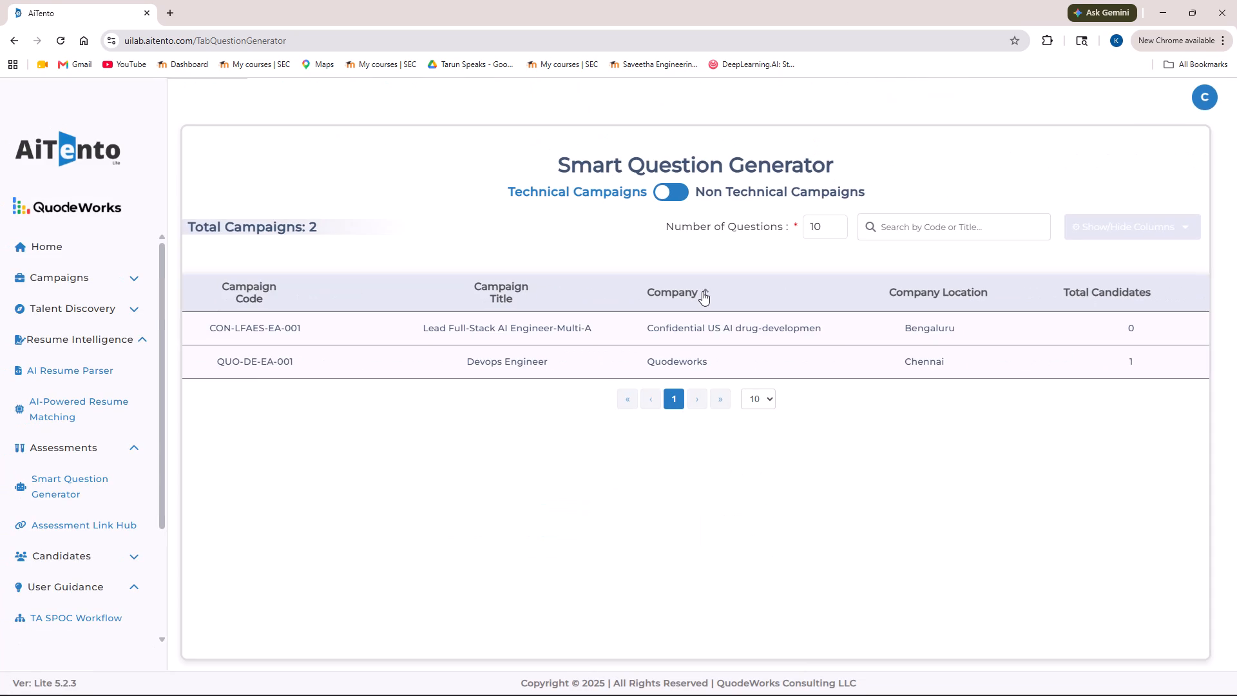
{"action": "left_click", "coordinate": [702, 291]}
{"action": "left_click", "coordinate": [702, 291]}
{"action": "triple_click", "coordinate": [702, 291]}
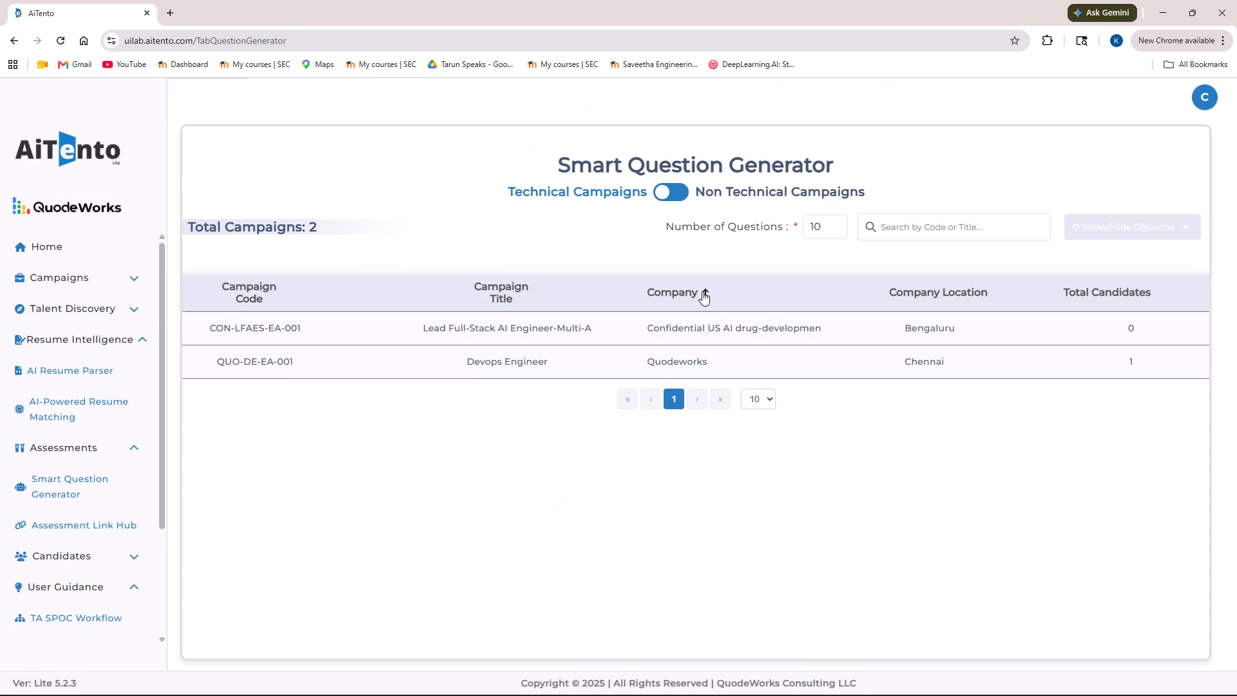
Test Company column sorting repeatedly in the campaigns table, watching the row order and leaving it ascending.
{"action": "left_click", "coordinate": [702, 291]}
{"action": "left_click", "coordinate": [702, 291]}
{"action": "left_click", "coordinate": [702, 294]}
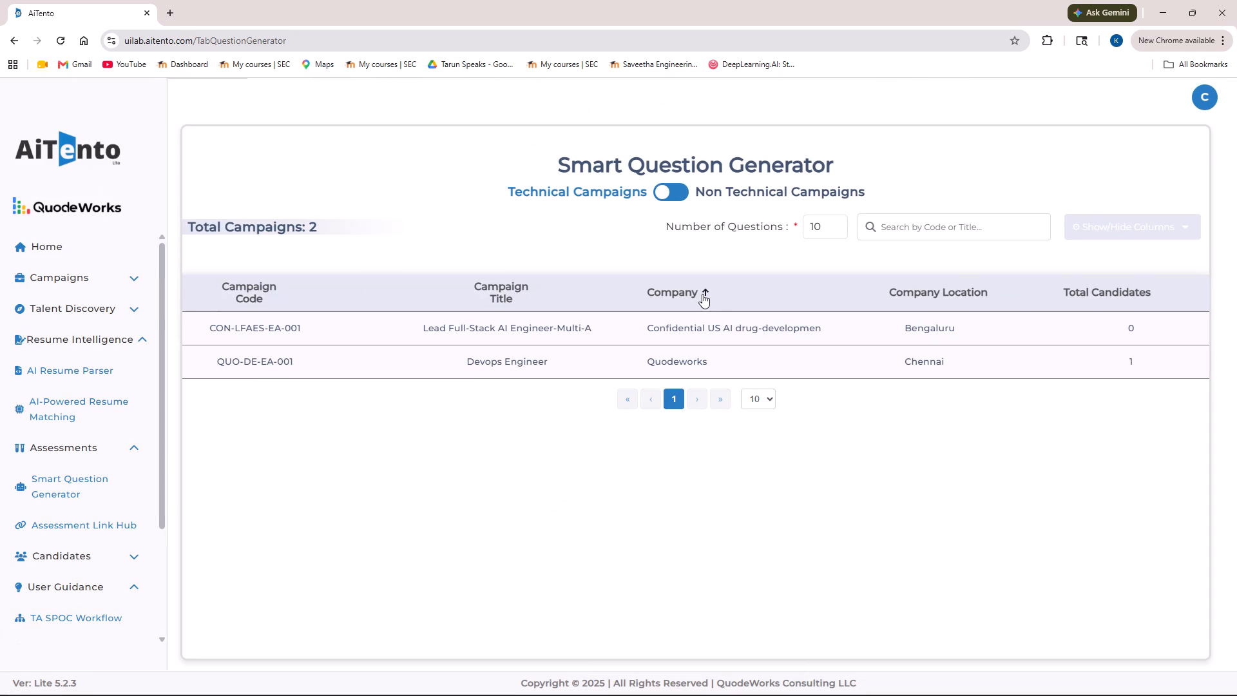
{"action": "left_click", "coordinate": [704, 298]}
{"action": "triple_click", "coordinate": [704, 298]}
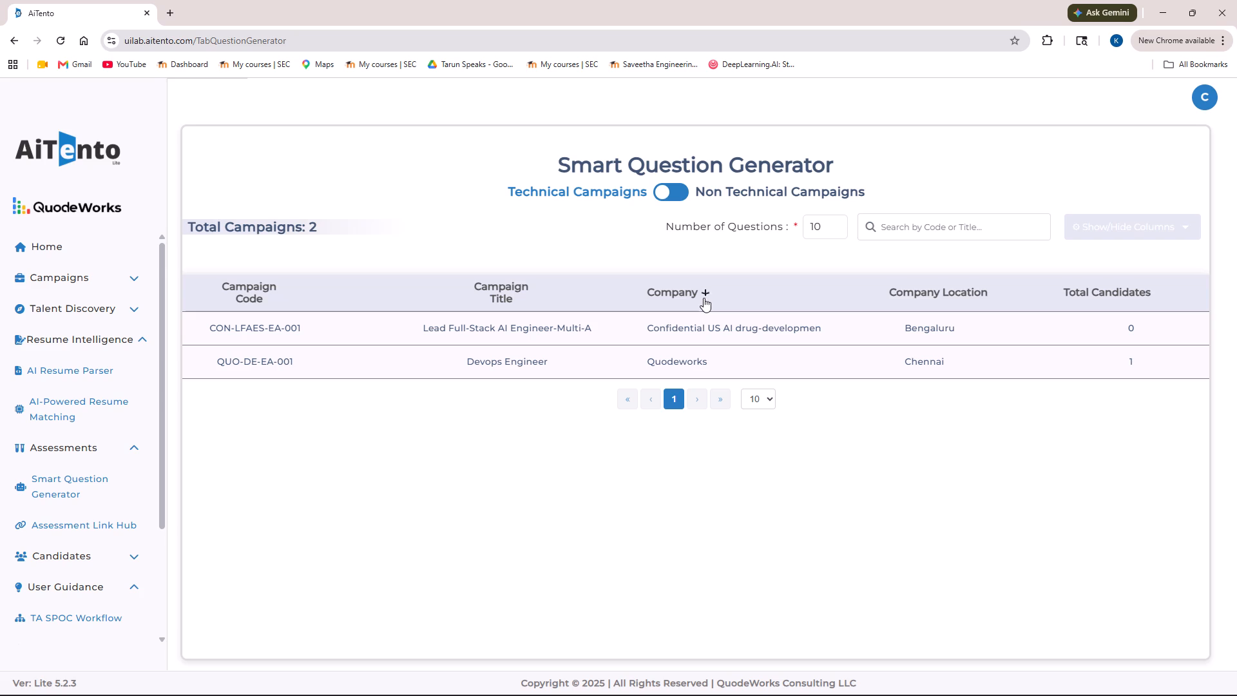
{"action": "triple_click", "coordinate": [704, 298]}
{"action": "triple_click", "coordinate": [704, 298]}
{"action": "triple_click", "coordinate": [704, 298]}
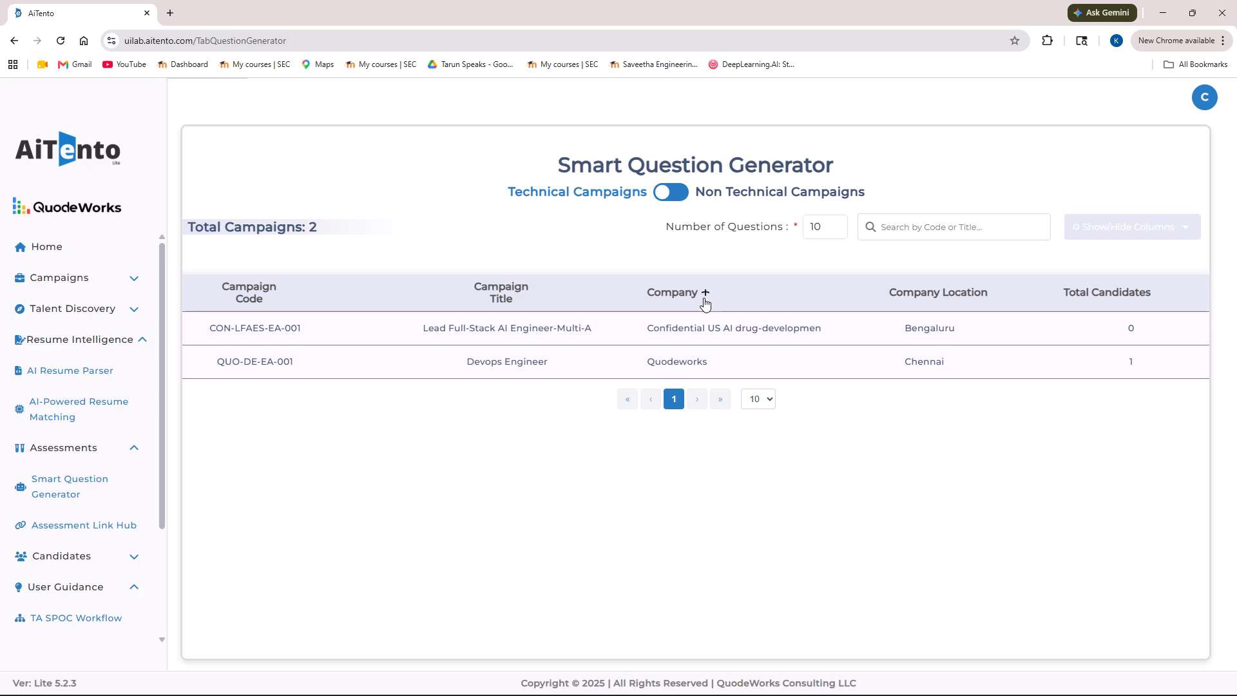
{"action": "triple_click", "coordinate": [704, 298]}
{"action": "triple_click", "coordinate": [704, 298]}
{"action": "left_click", "coordinate": [704, 298]}
{"action": "left_click", "coordinate": [641, 478]}
Start a full-screen video recording of the Smart Question Generator page with Snipping Tool.
{"action": "key", "text": "Print"}
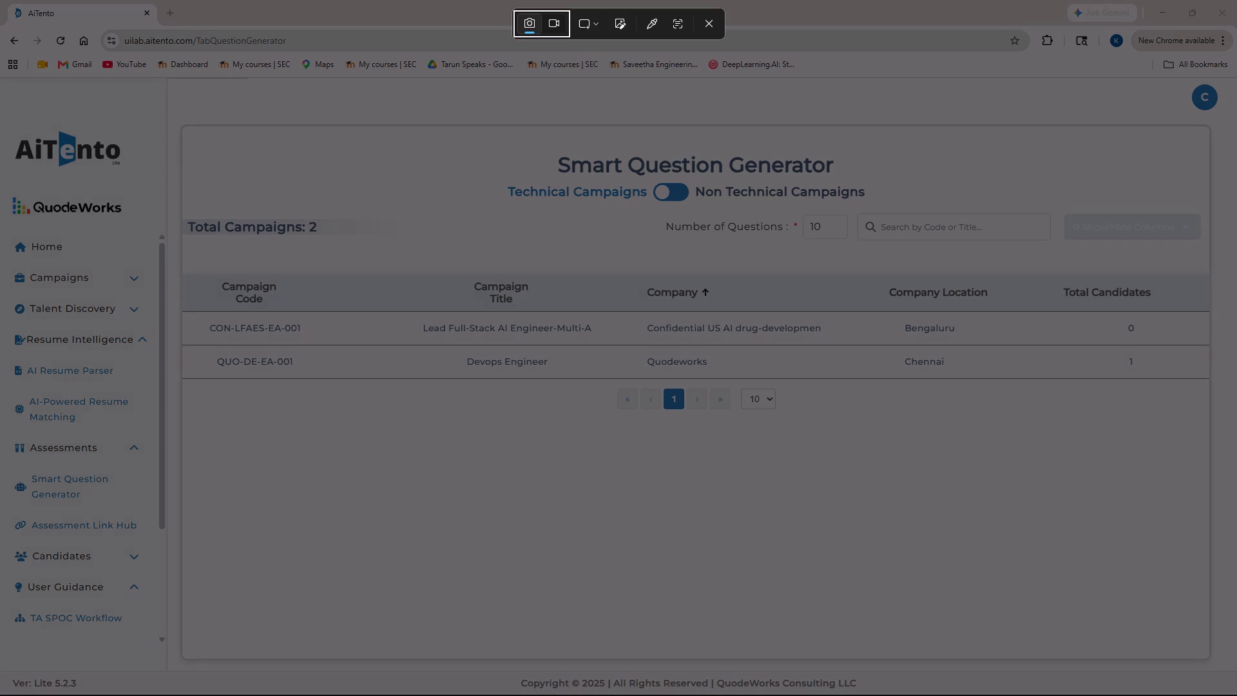
{"action": "left_click", "coordinate": [551, 26]}
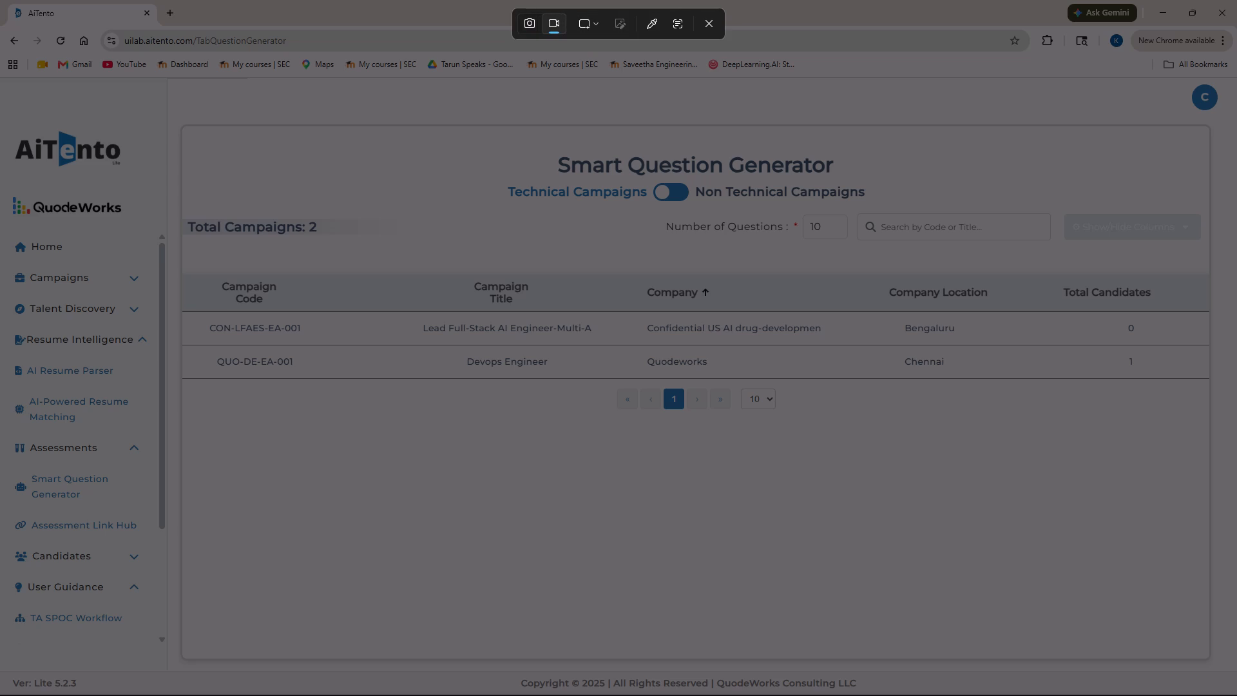
{"action": "left_click_drag", "start_coordinate": [0, 0], "coordinate": [1214, 695]}
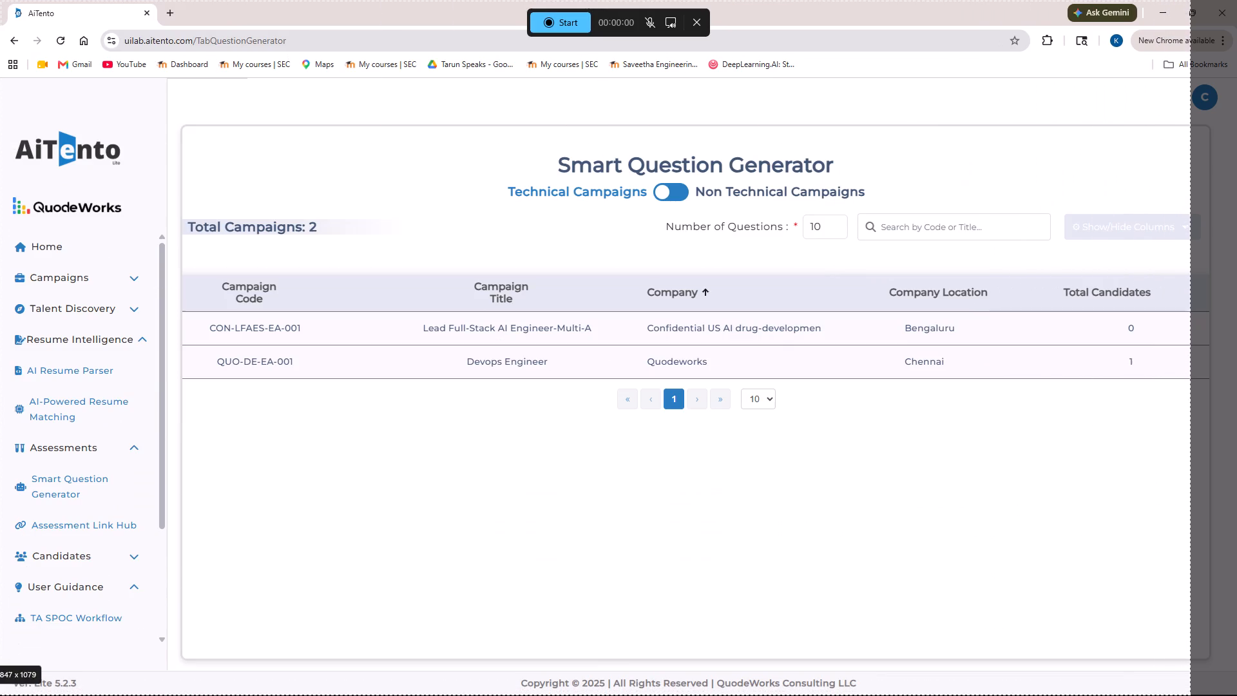
{"action": "left_click_drag", "start_coordinate": [1214, 695], "coordinate": [1236, 695]}
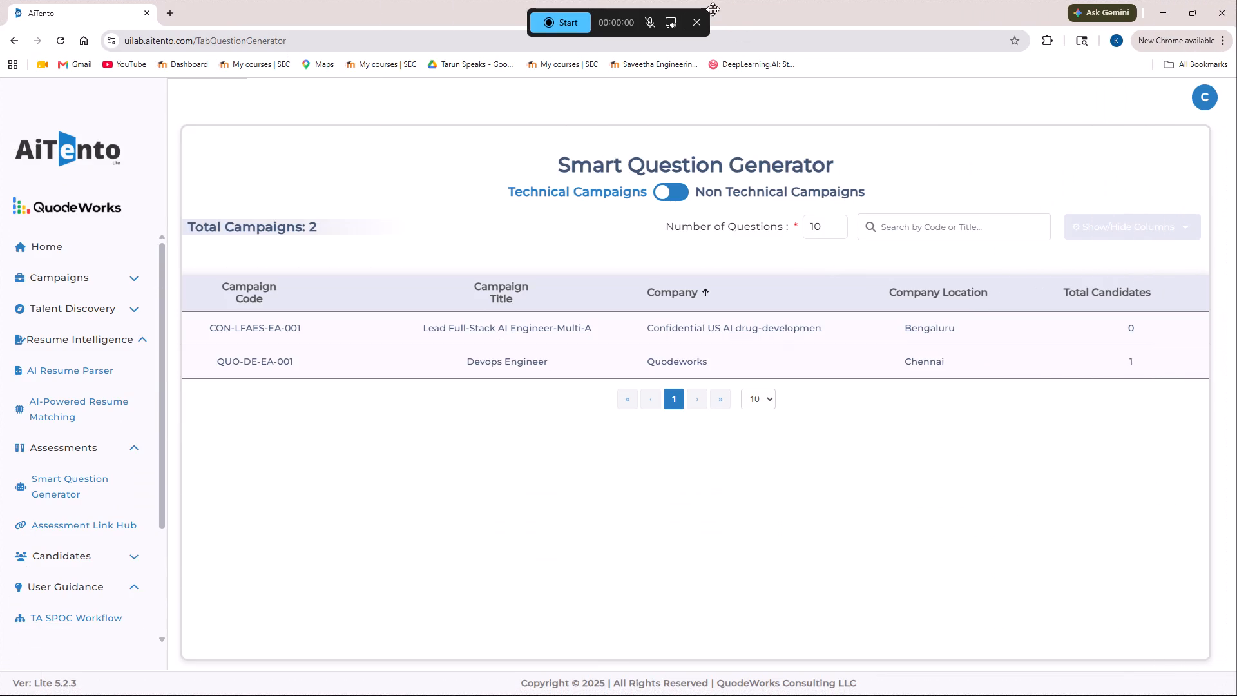
{"action": "left_click", "coordinate": [566, 28]}
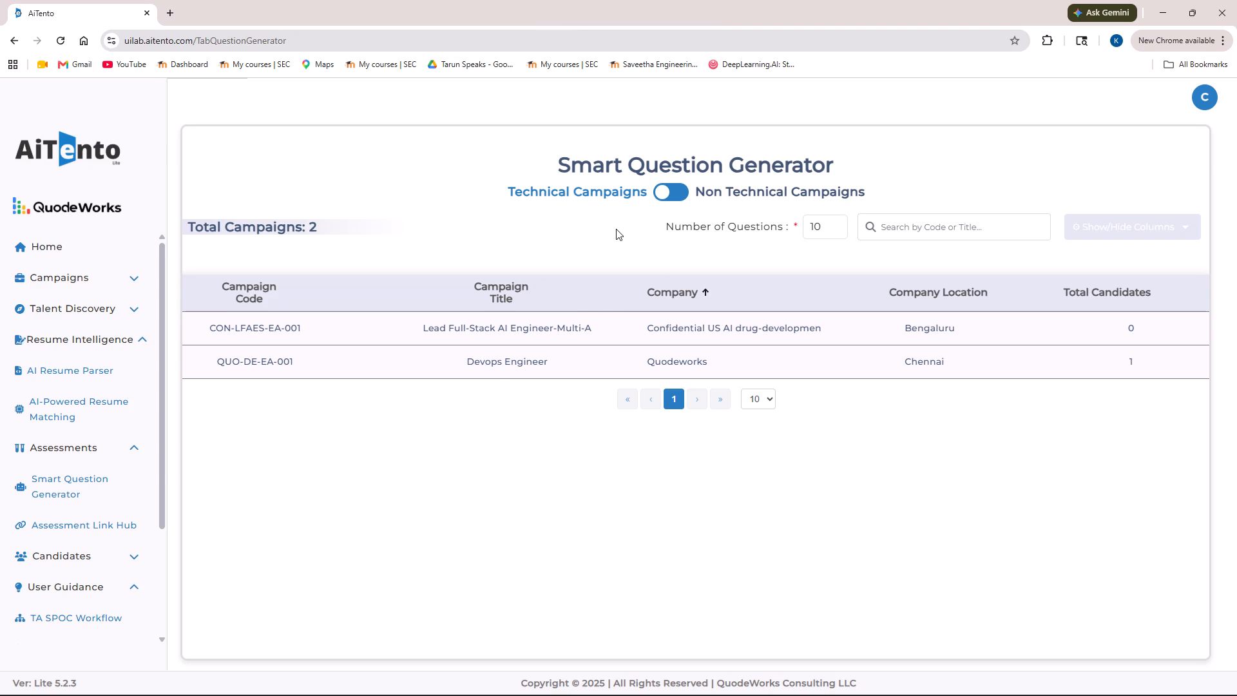
Record repeated switching of the Campaign Title sort direction, leaving it descending, and stop the recording.
{"action": "left_click", "coordinate": [535, 300]}
{"action": "double_click", "coordinate": [535, 300]}
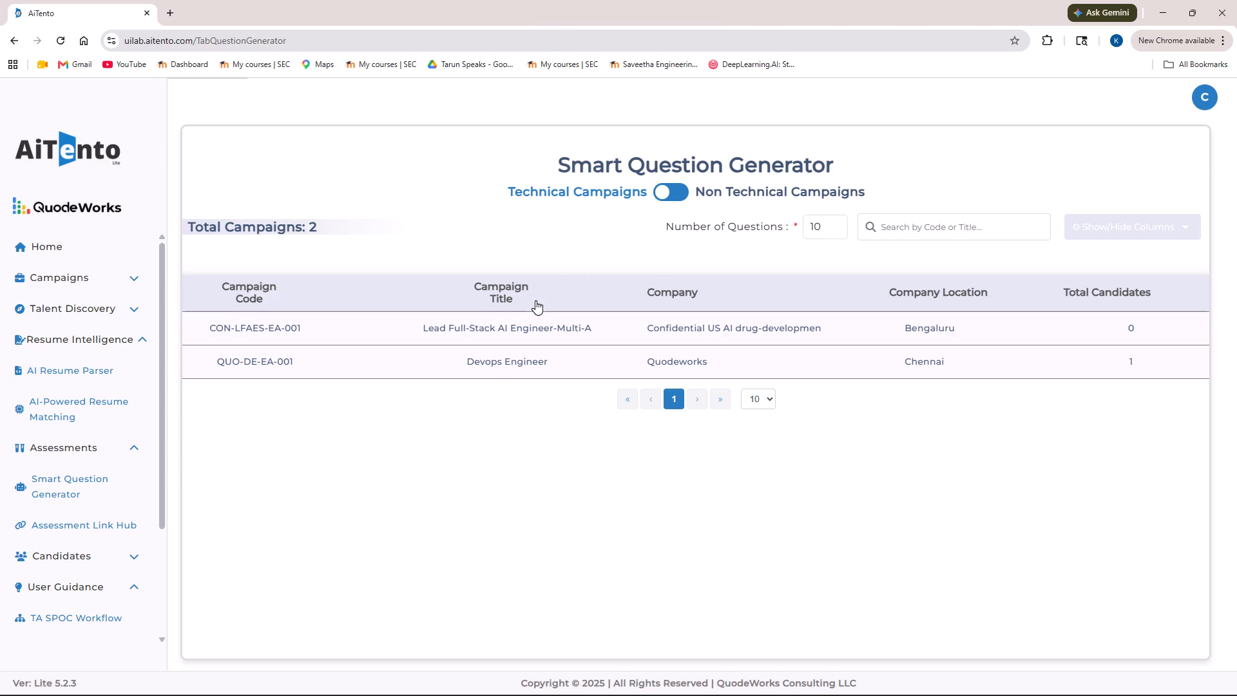
{"action": "triple_click", "coordinate": [535, 300]}
{"action": "left_click", "coordinate": [535, 300]}
{"action": "left_click", "coordinate": [535, 300]}
{"action": "left_click", "coordinate": [535, 300]}
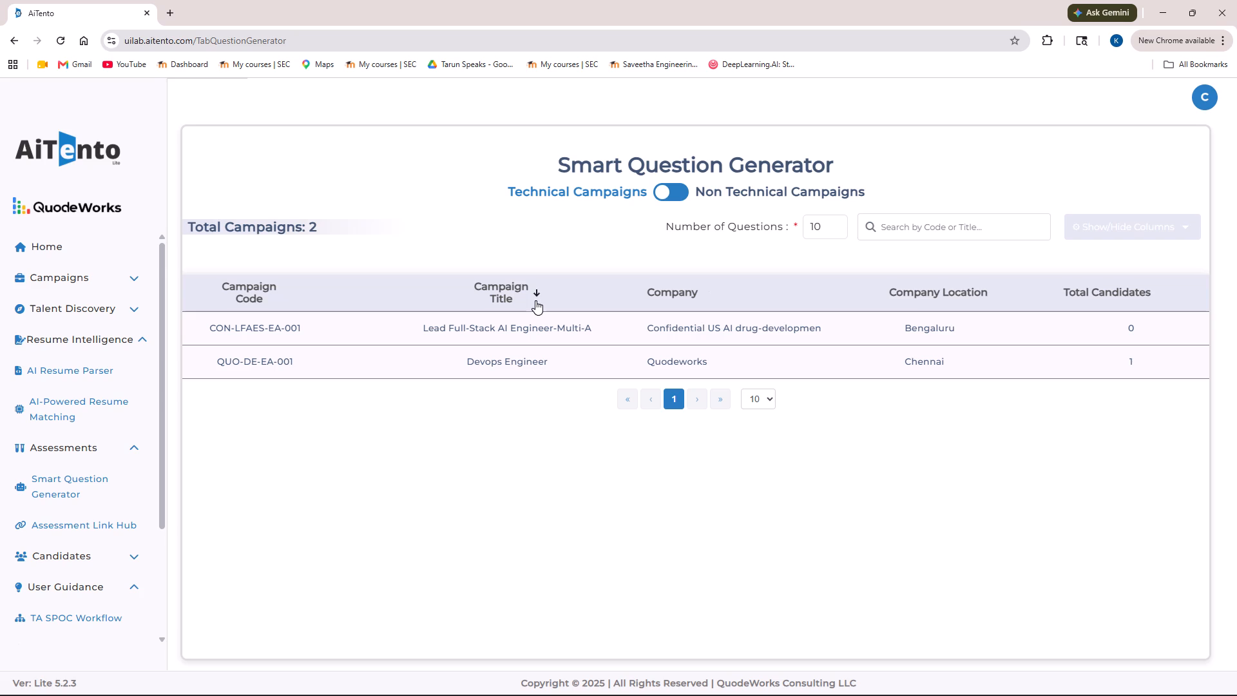
{"action": "left_click", "coordinate": [535, 300]}
{"action": "left_click", "coordinate": [535, 300]}
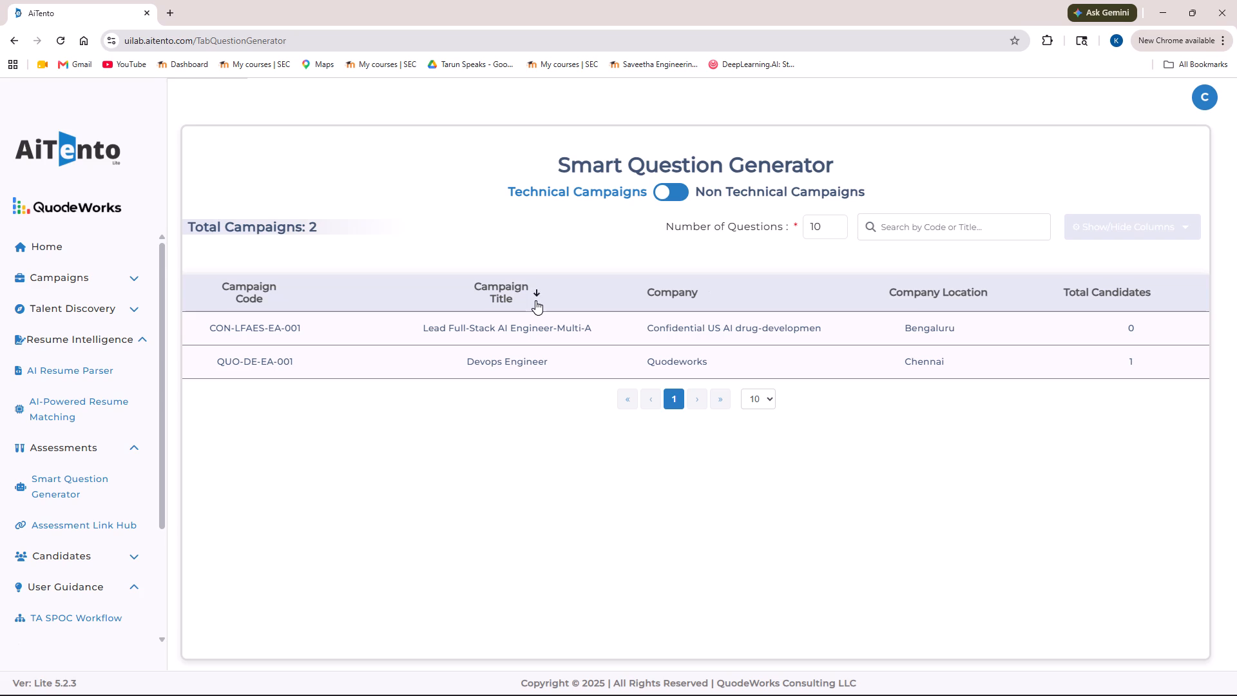
{"action": "left_click", "coordinate": [535, 300]}
{"action": "left_click", "coordinate": [535, 300]}
{"action": "left_click", "coordinate": [535, 300]}
{"action": "left_click", "coordinate": [580, 24]}
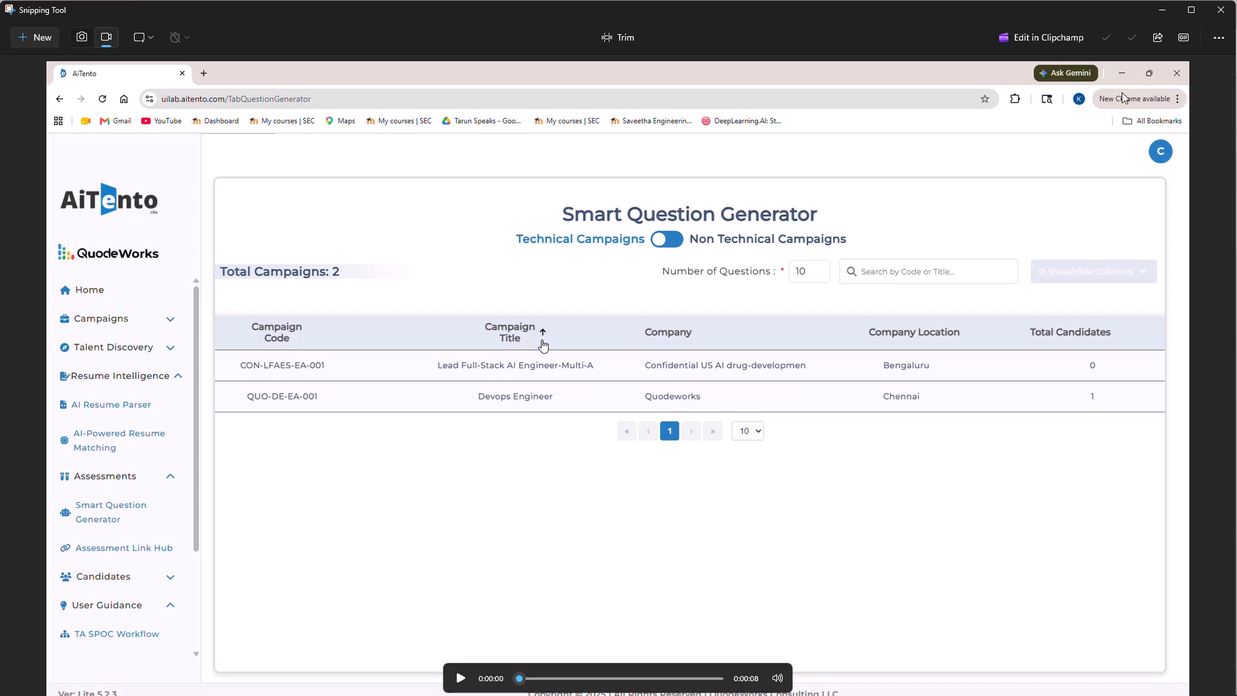
Save the screen recording as "ordering not working" in MP4 format in the Videos folder.
{"action": "left_click", "coordinate": [1064, 45]}
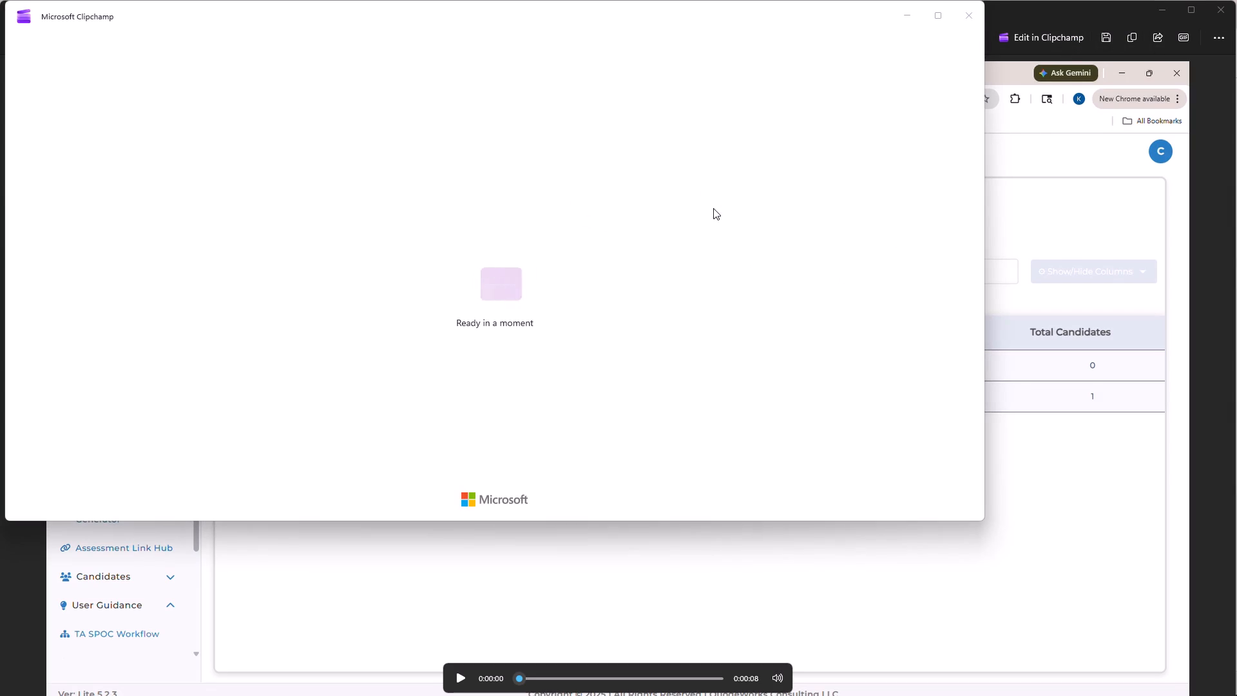
{"action": "double_click", "coordinate": [972, 24]}
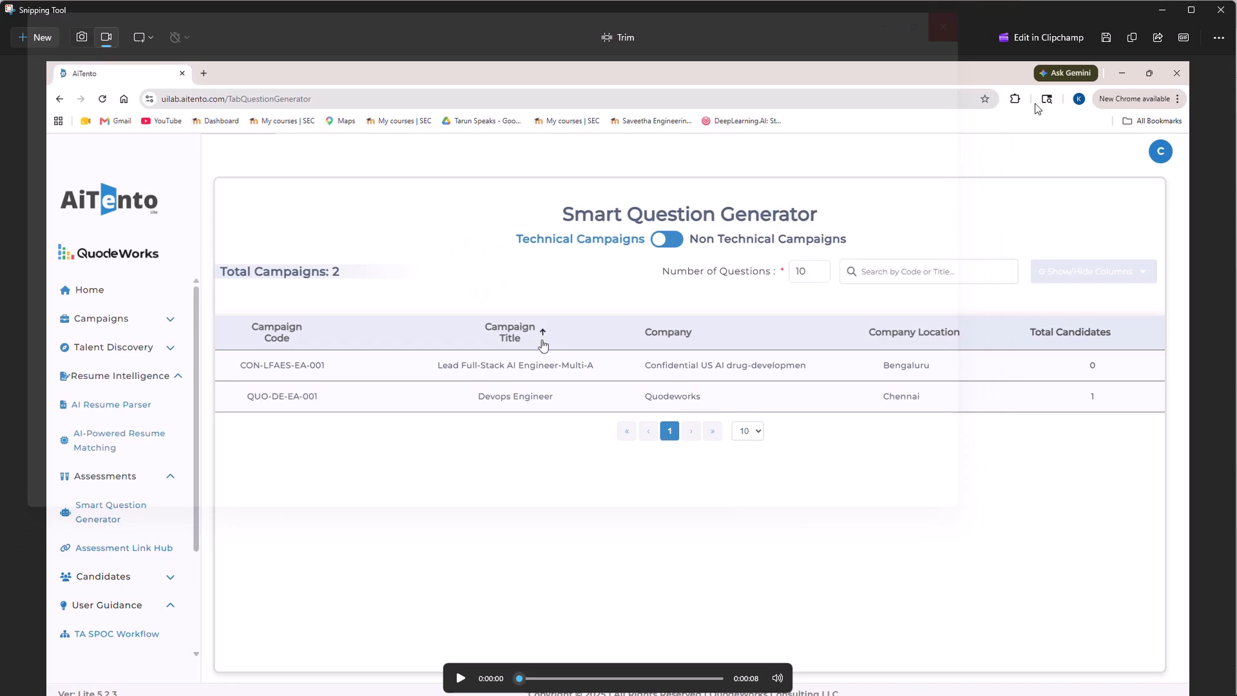
{"action": "left_click", "coordinate": [1108, 41]}
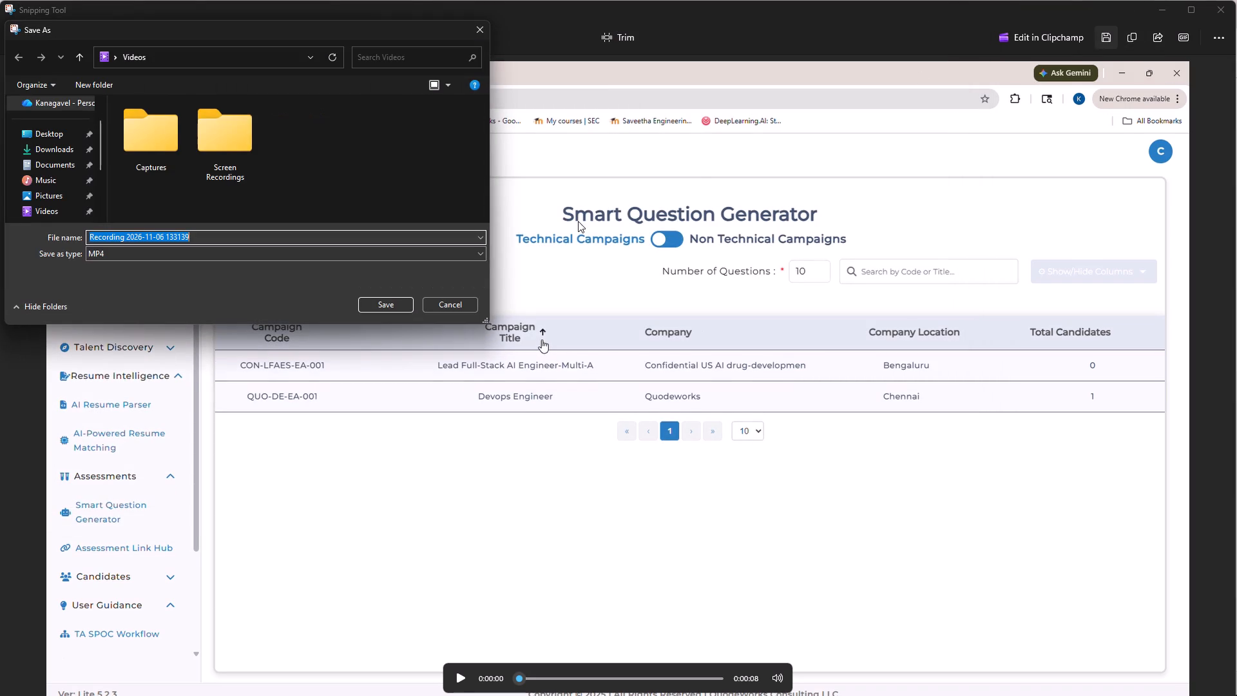
{"action": "key", "text": "BackSpace"}
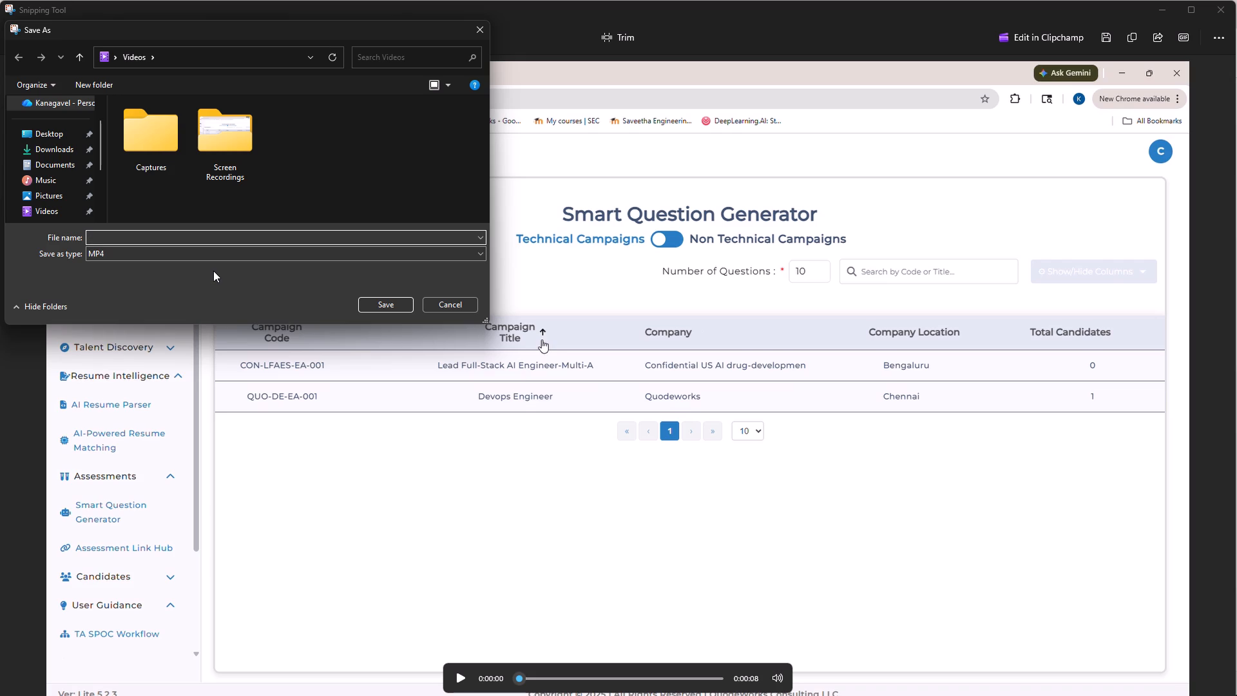
{"action": "type", "text": "ordering"}
{"action": "key", "text": "space"}
{"action": "type", "text": "not working"}
{"action": "left_click", "coordinate": [369, 307]}
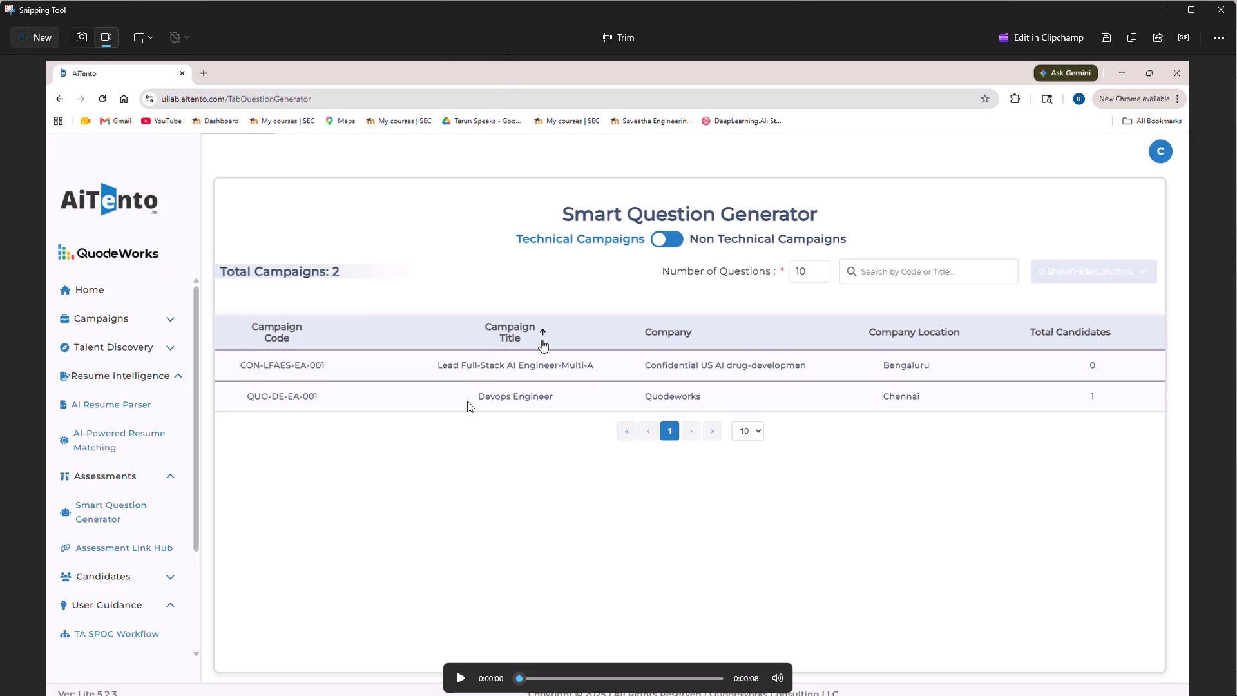
Switch to Google Drive and upload the "ordering not working" video from Videos to the uilabs bugs folder.
{"action": "key", "text": "alt+Tab"}
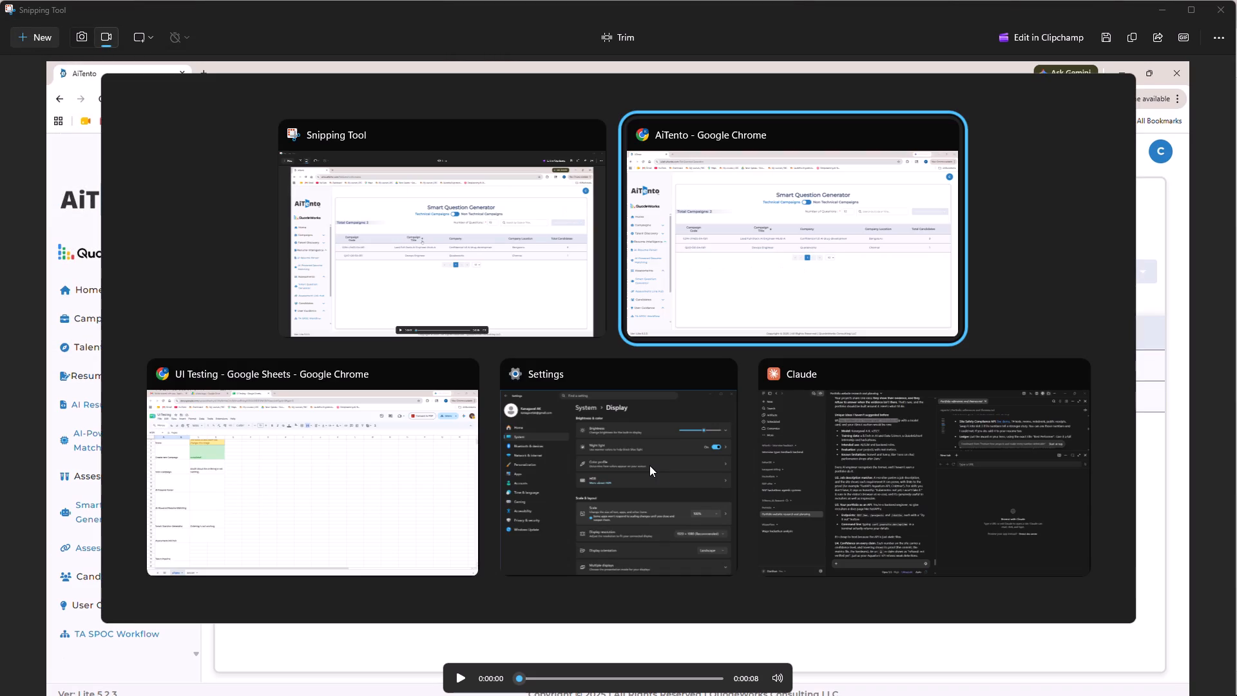
{"action": "key", "text": "alt+Tab"}
{"action": "left_click", "coordinate": [201, 0]}
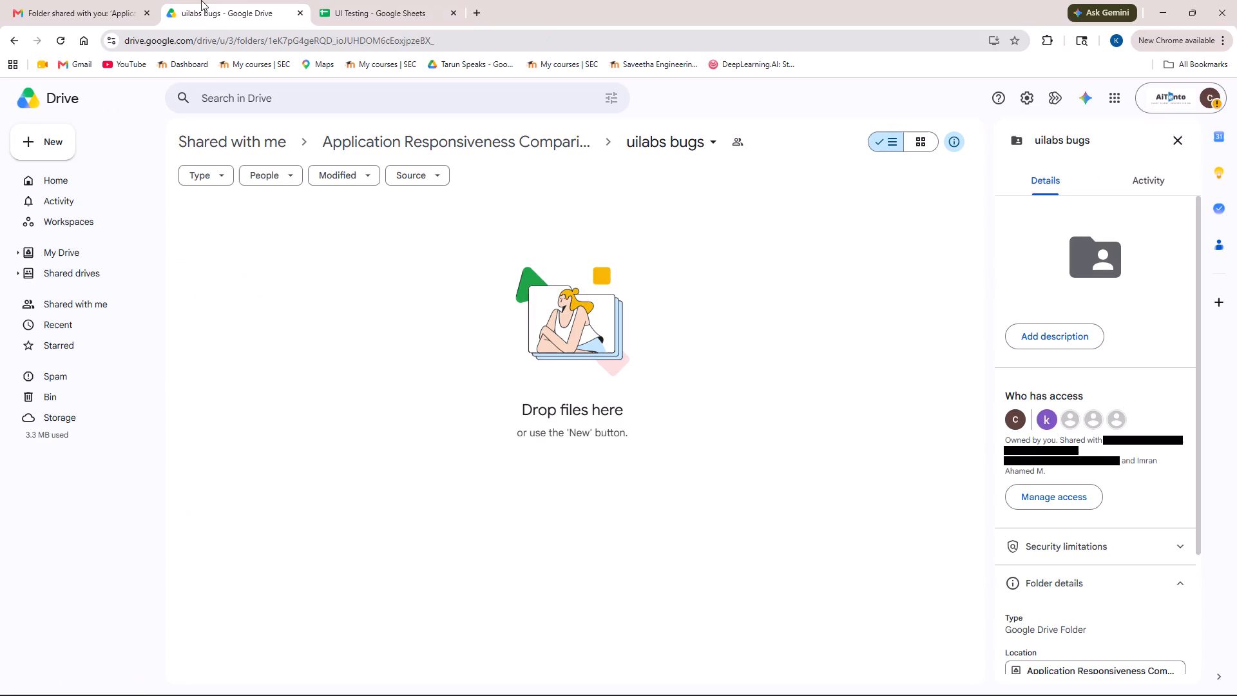
{"action": "left_click", "coordinate": [38, 133]}
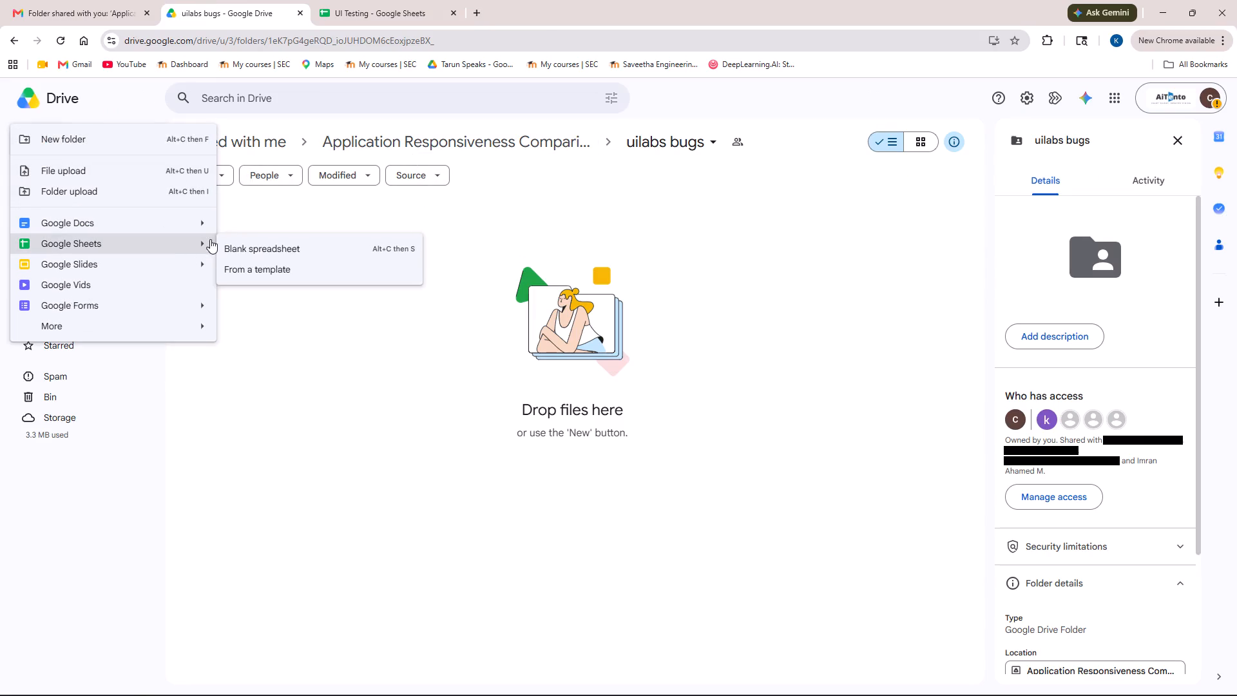
{"action": "left_click", "coordinate": [186, 177]}
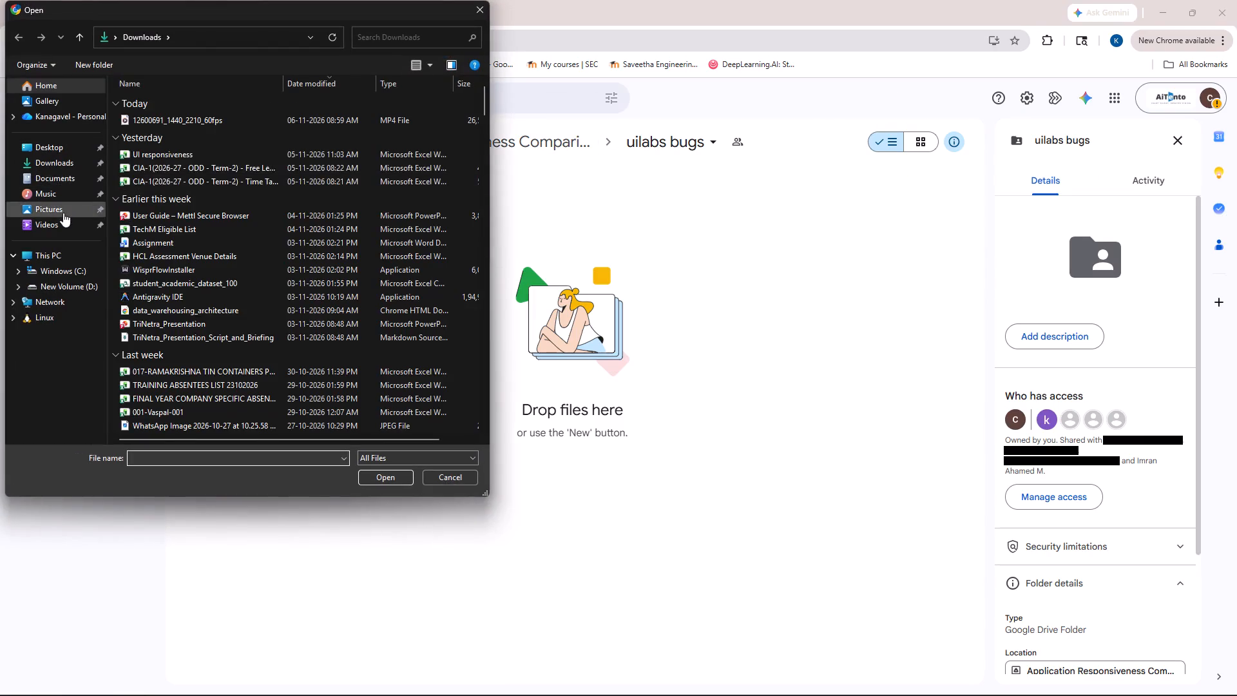
{"action": "left_click", "coordinate": [63, 222]}
{"action": "double_click", "coordinate": [281, 142]}
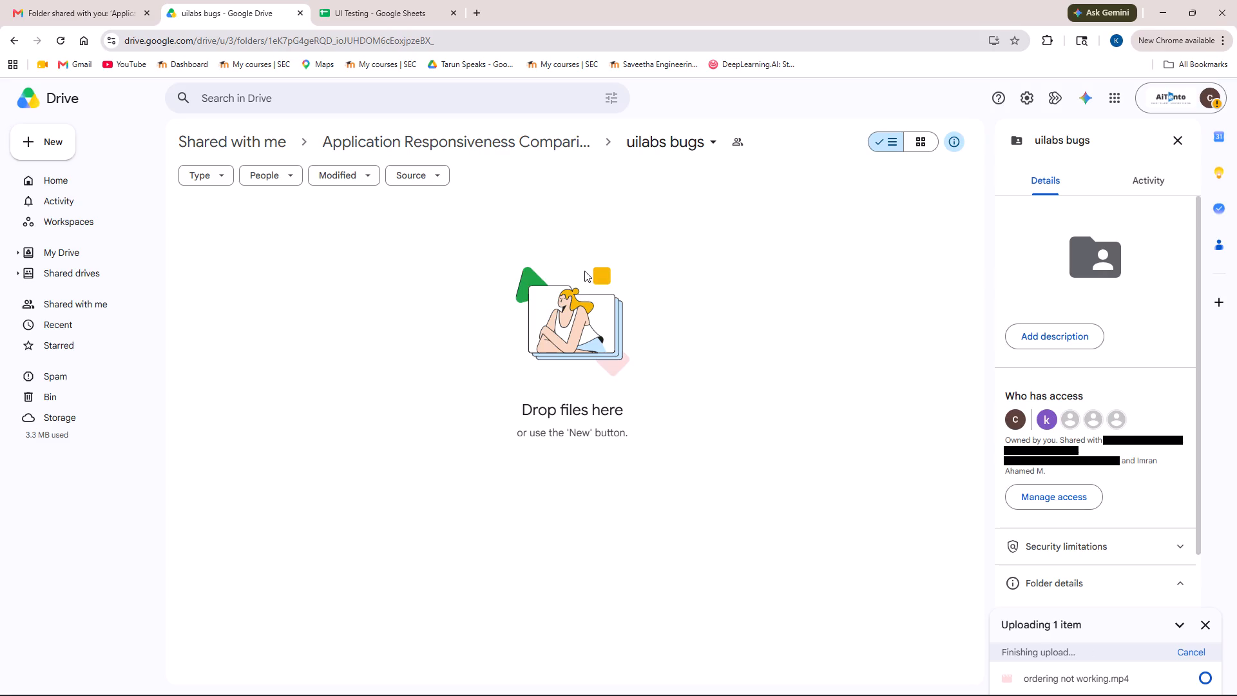
Close the recording in Snipping Tool and return to the AiTento Smart Question Generator page in Chrome.
{"action": "key", "text": "alt+Tab"}
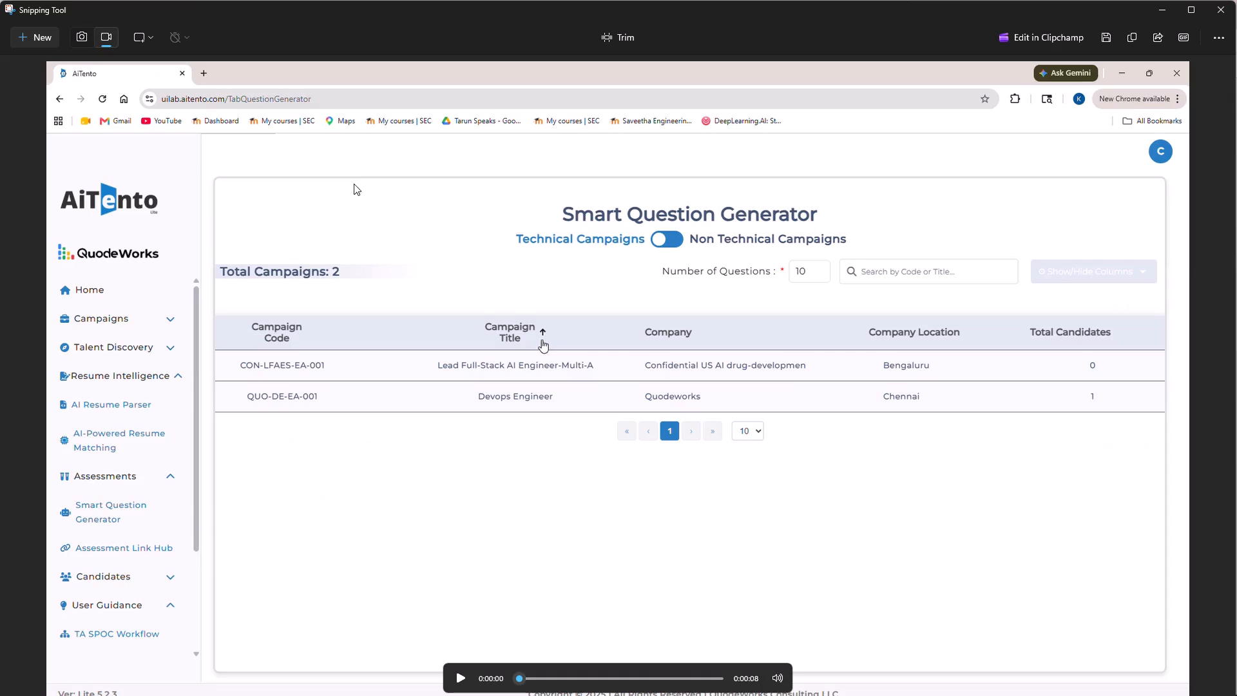
{"action": "left_click", "coordinate": [1225, 8]}
{"action": "key", "text": "alt+Tab"}
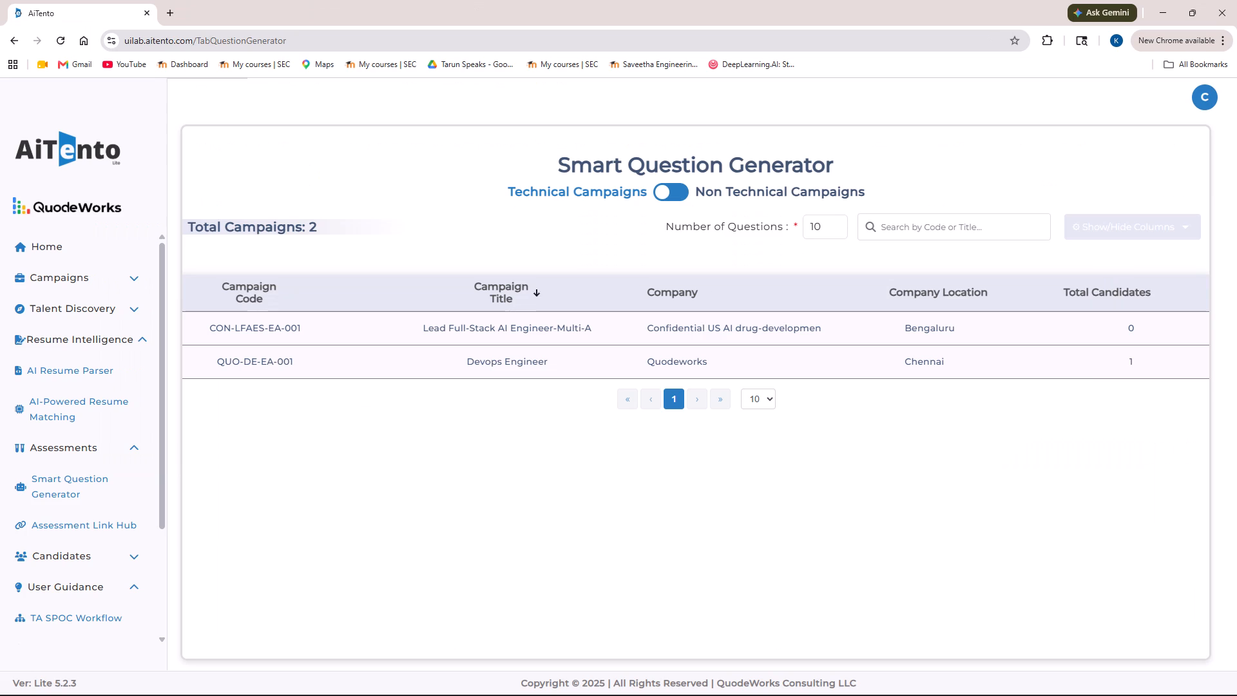
Open devint.aitento.com in a new browser tab.
{"action": "left_click", "coordinate": [172, 8]}
{"action": "type", "text": "dev"}
{"action": "key", "text": "Return"}
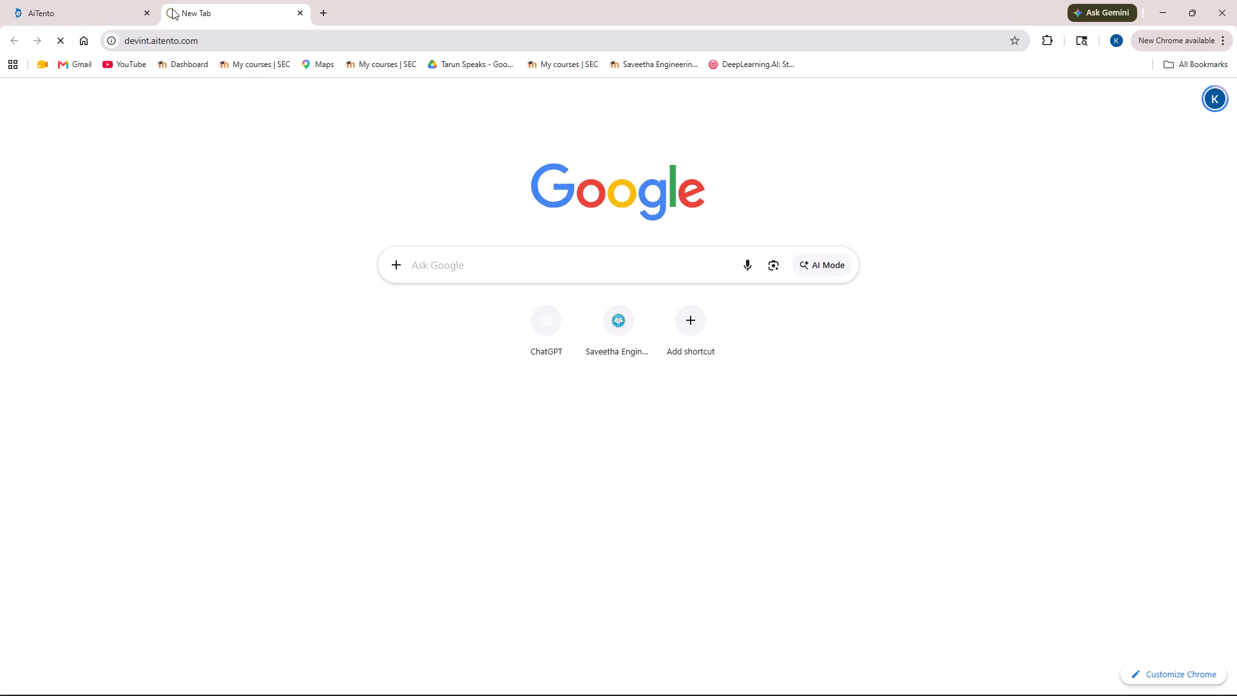
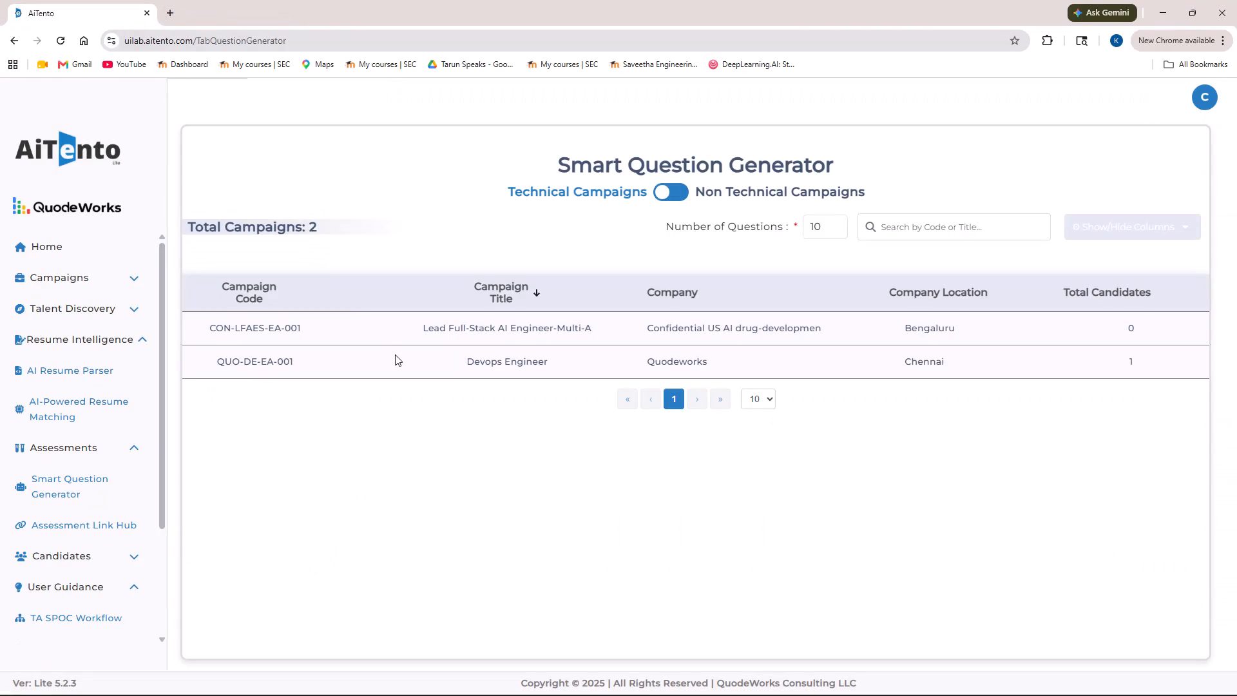
Test the sort toggle on the Campaign Code column of the Smart Question Generator table.
{"action": "left_click", "coordinate": [459, 456]}
{"action": "triple_click", "coordinate": [287, 291]}
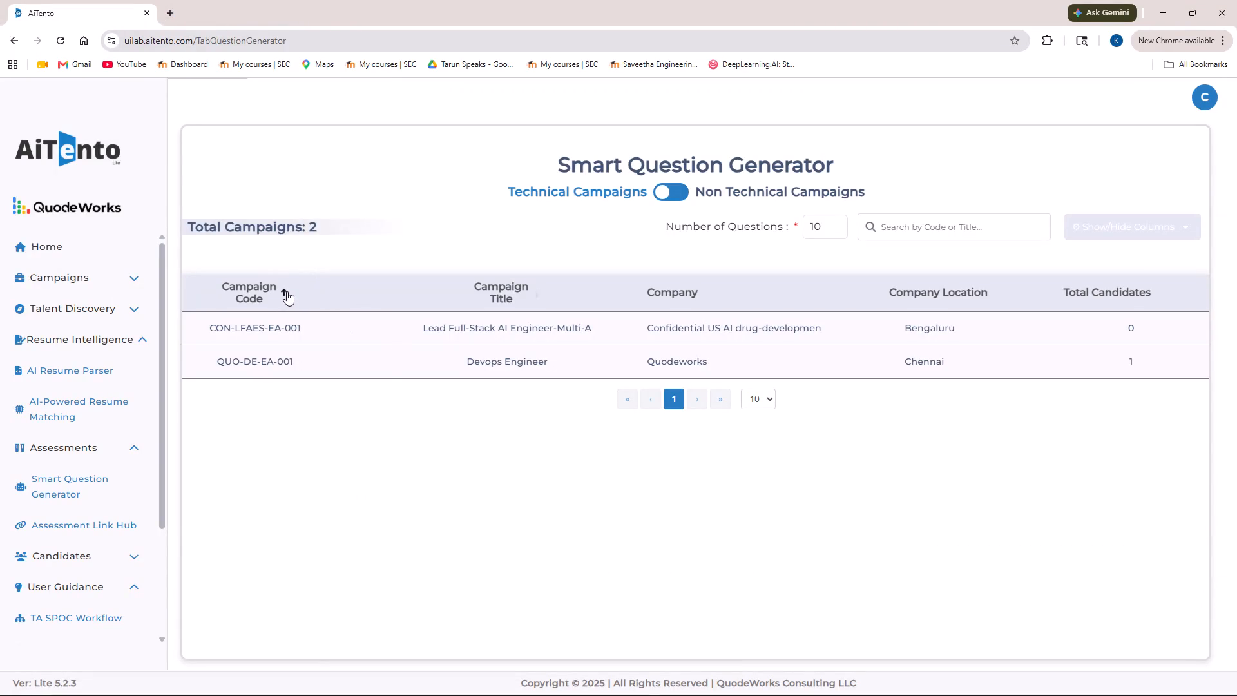
{"action": "triple_click", "coordinate": [287, 291]}
{"action": "triple_click", "coordinate": [287, 291]}
{"action": "triple_click", "coordinate": [287, 291]}
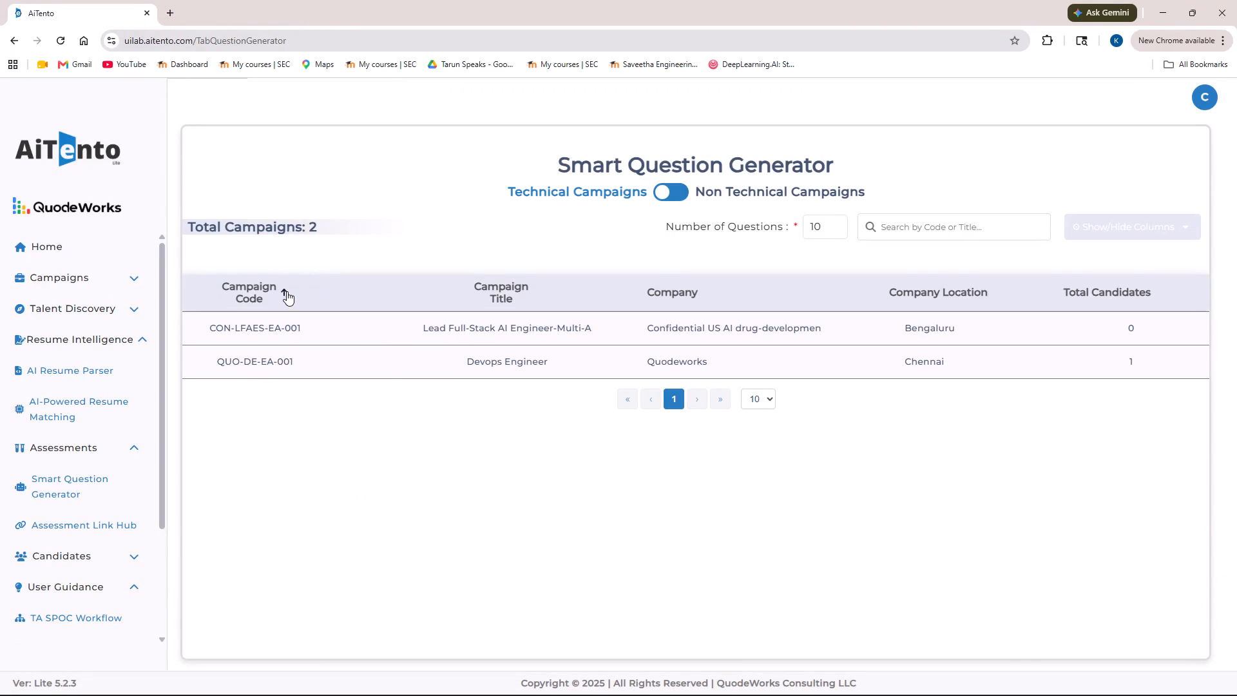
{"action": "left_click", "coordinate": [287, 291]}
Switch to Google Drive and move "ordering not working.mp4" from the uilabs bugs folder to the bin.
{"action": "key", "text": "alt+Tab"}
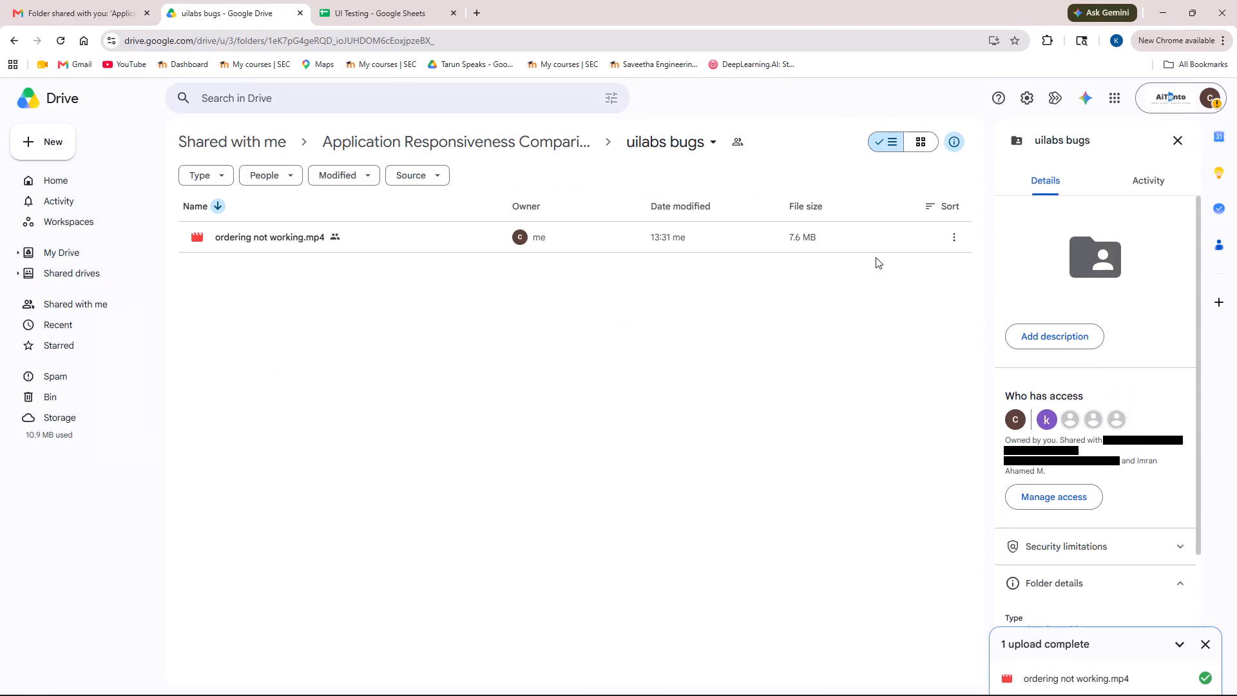
{"action": "left_click", "coordinate": [952, 232]}
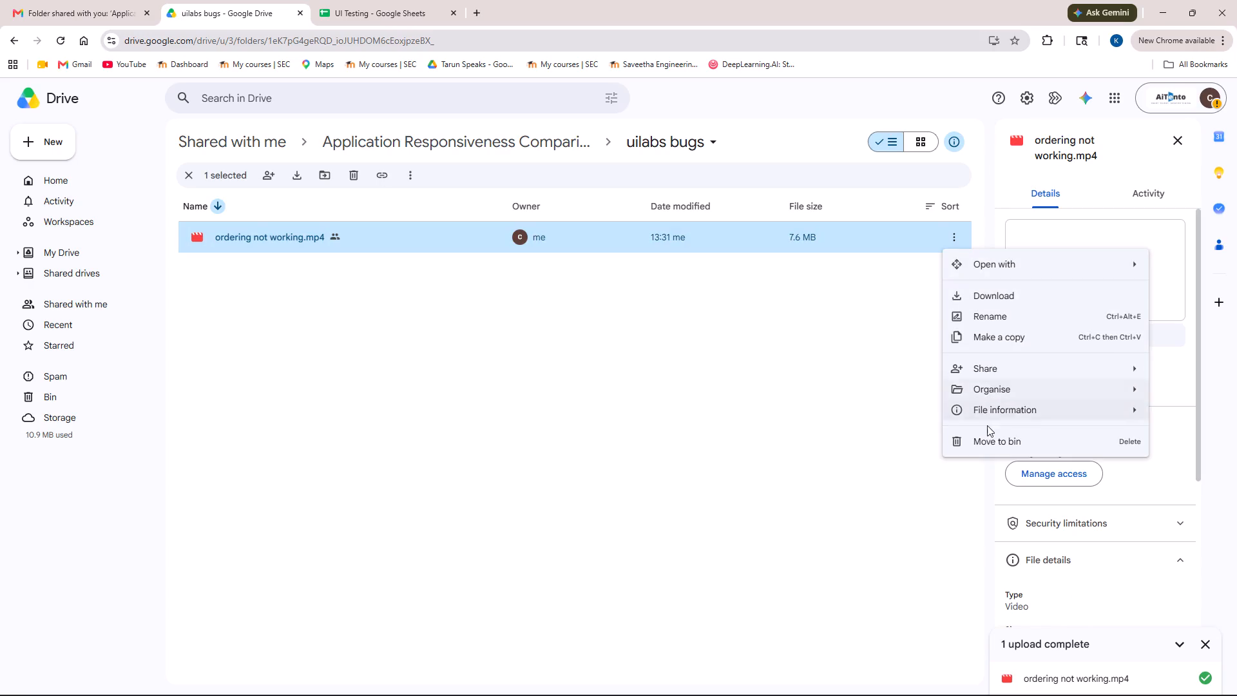
{"action": "left_click", "coordinate": [987, 434]}
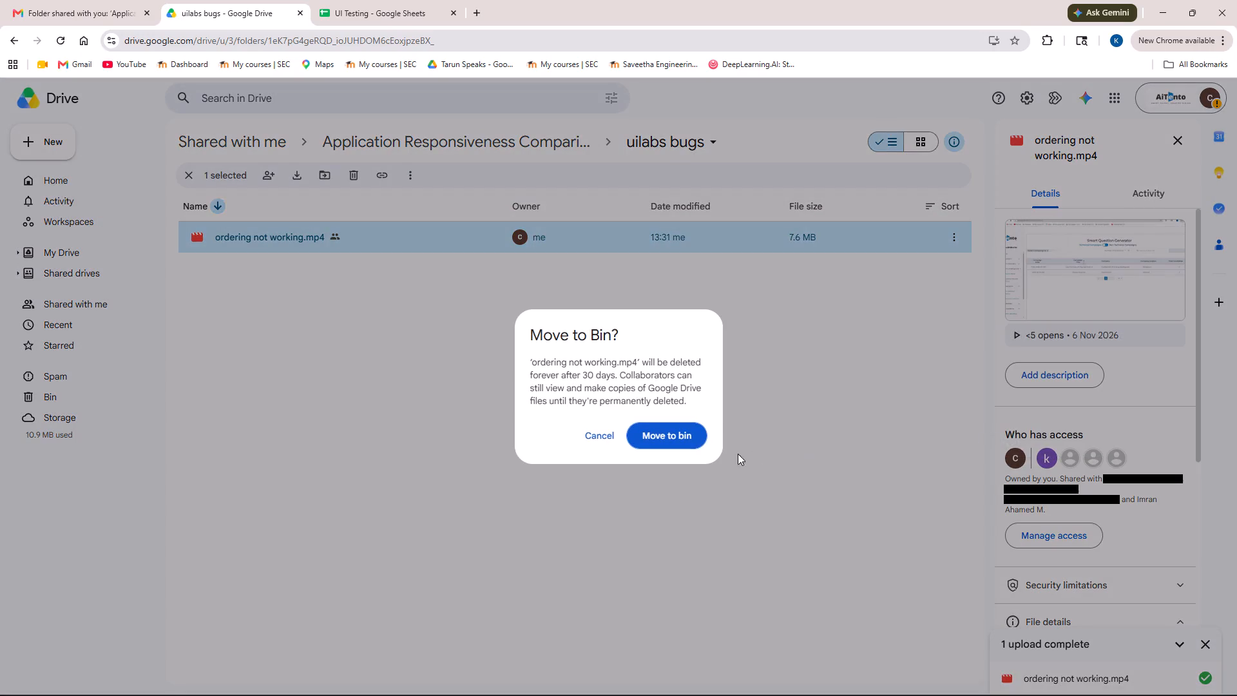
{"action": "left_click", "coordinate": [690, 428]}
Open the Videos folder in File Explorer and delete the local "ordering not working" video.
{"action": "key", "text": "alt+Tab"}
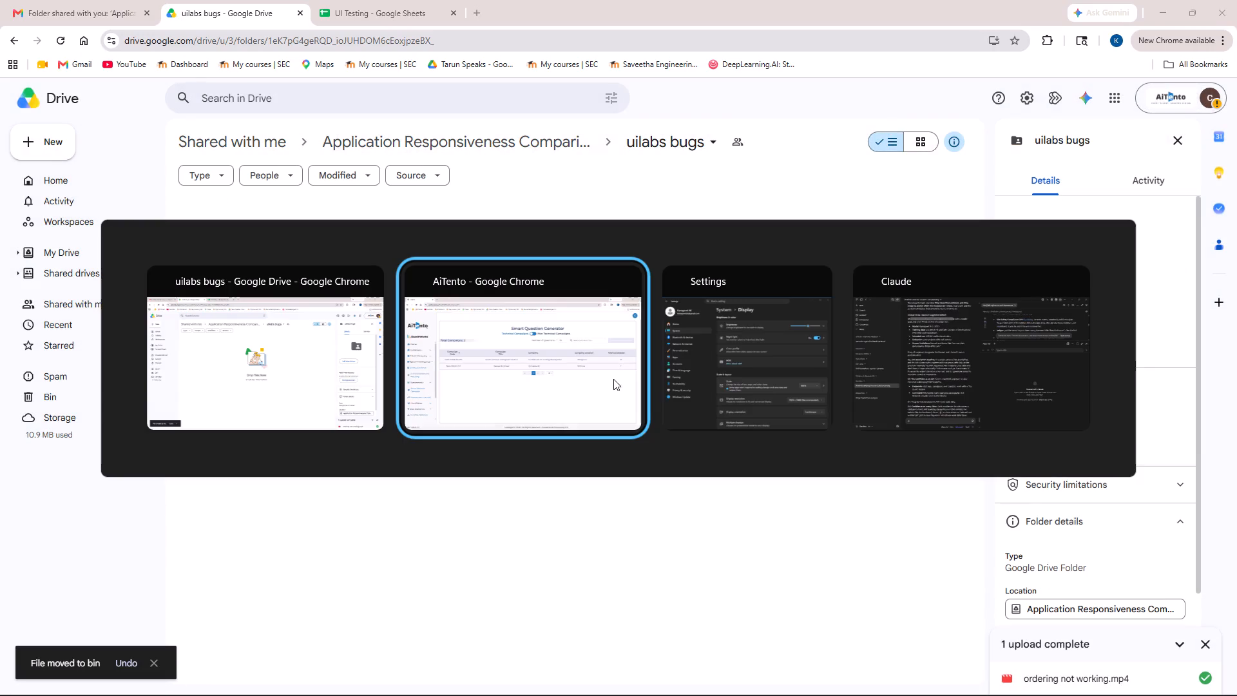
{"action": "key", "text": "alt+Tab"}
{"action": "key", "text": "alt+Tab"}
{"action": "key", "text": "alt+Tab"}
{"action": "key", "text": "alt+Tab"}
{"action": "key", "text": "super+e"}
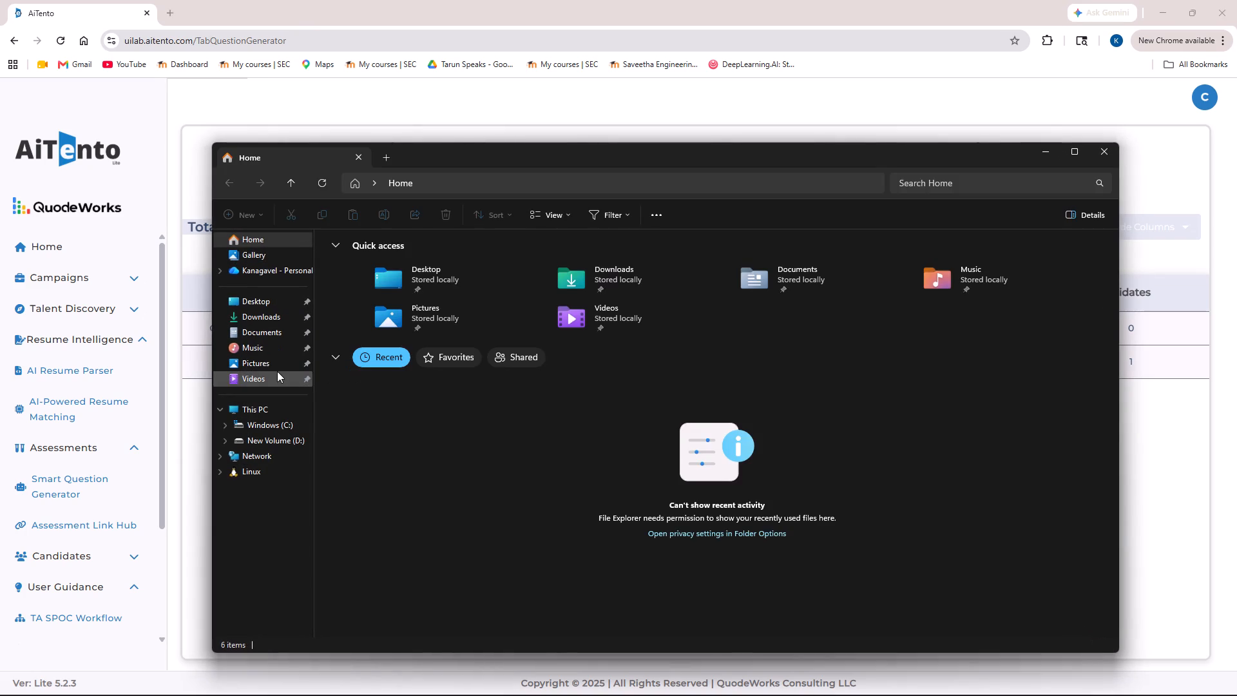
{"action": "left_click", "coordinate": [277, 371]}
{"action": "left_click", "coordinate": [494, 280]}
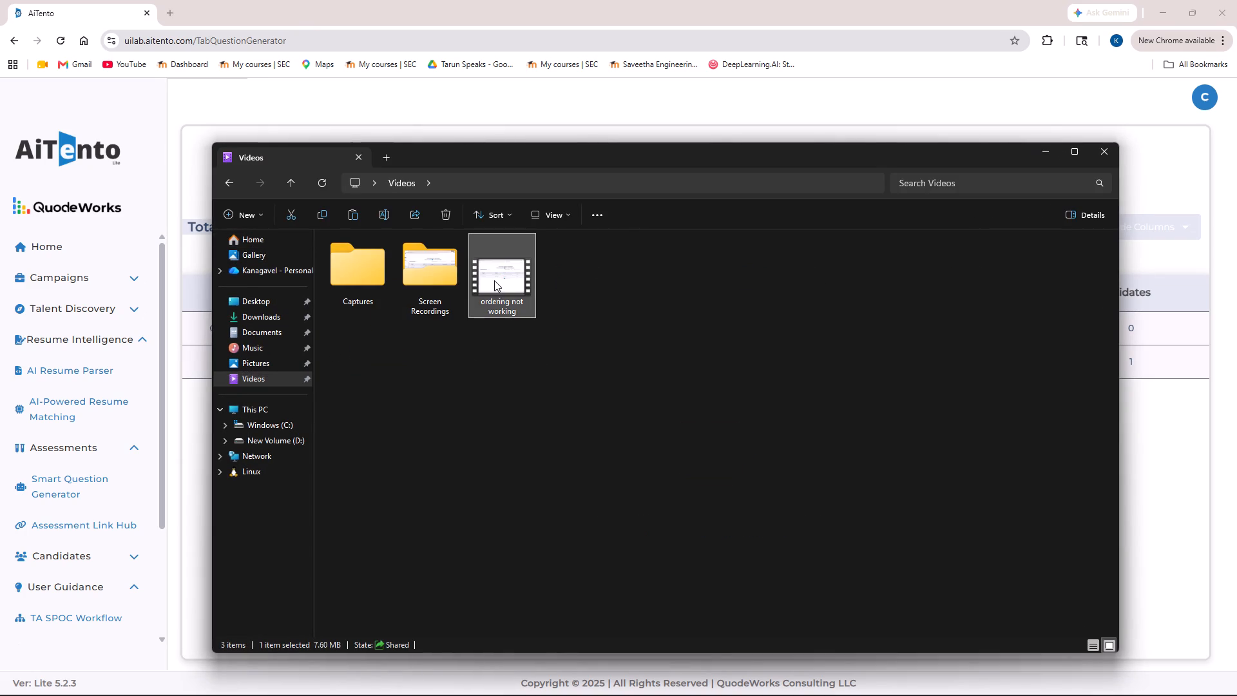
{"action": "key", "text": "Delete"}
Return to the Smart Question Generator page and start a full-screen video recording with Snipping Tool.
{"action": "key", "text": "alt+Tab"}
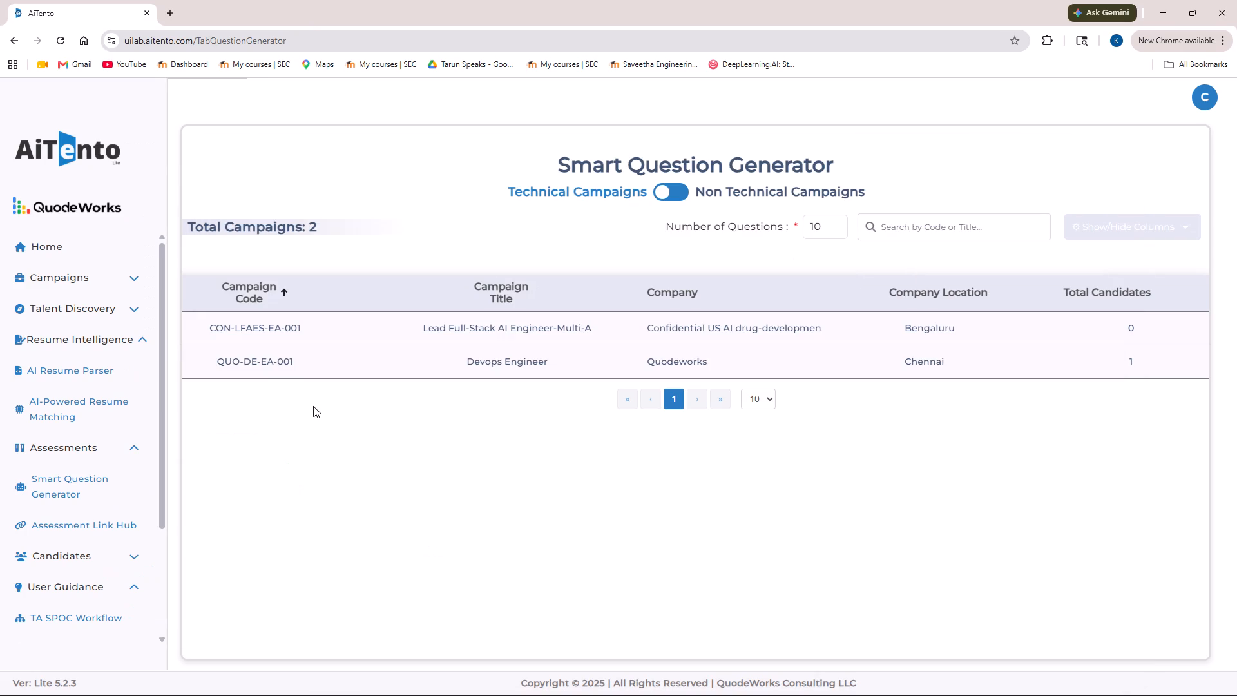
{"action": "left_click", "coordinate": [313, 406]}
{"action": "key", "text": "Print"}
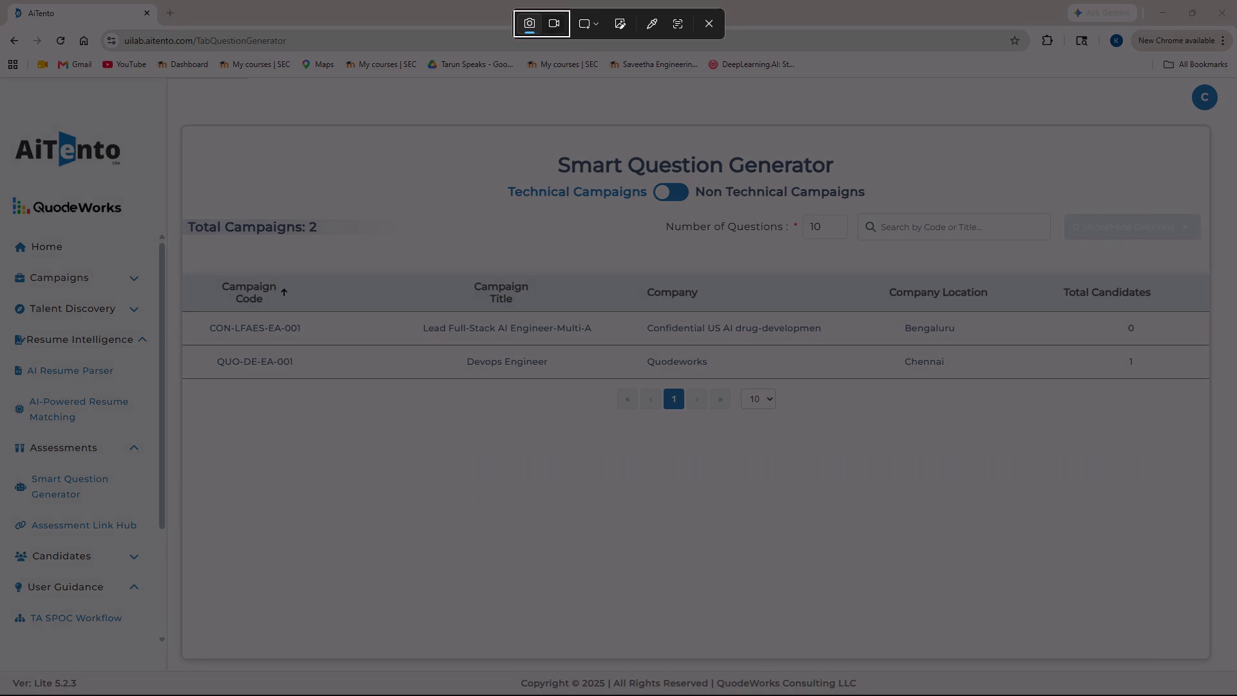
{"action": "key", "text": "Tab"}
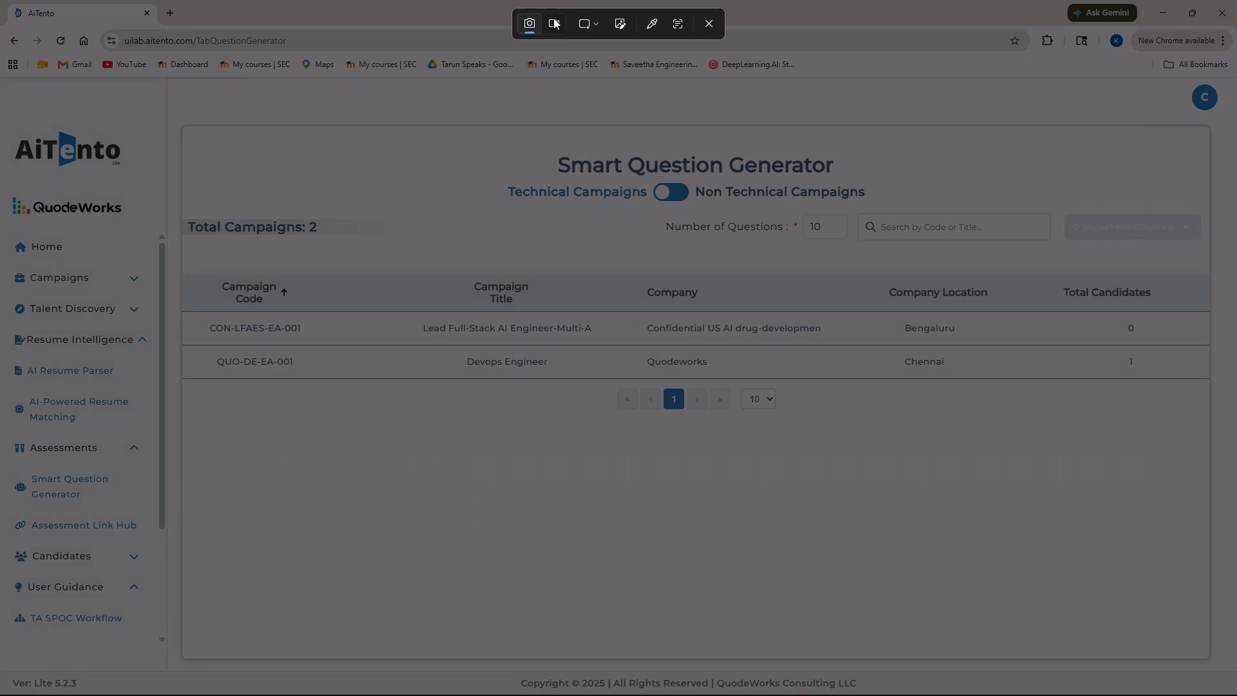
{"action": "double_click", "coordinate": [552, 23]}
{"action": "left_click_drag", "start_coordinate": [0, 0], "coordinate": [1236, 695]}
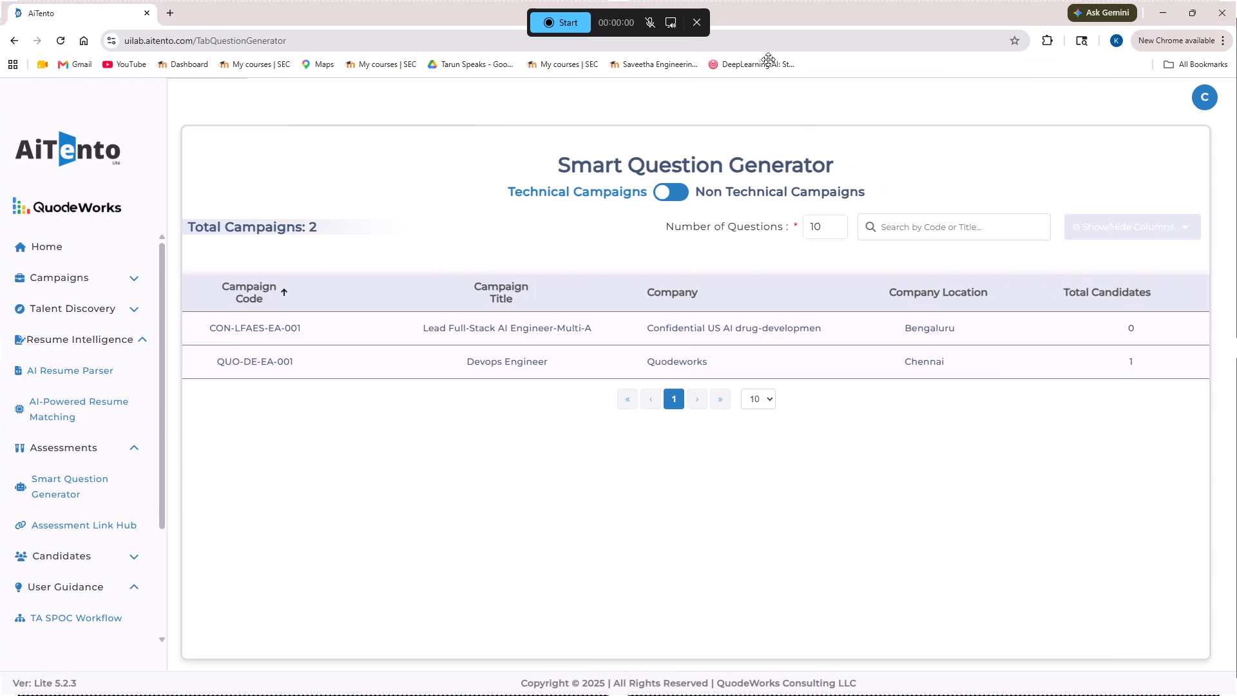
{"action": "left_click", "coordinate": [585, 30]}
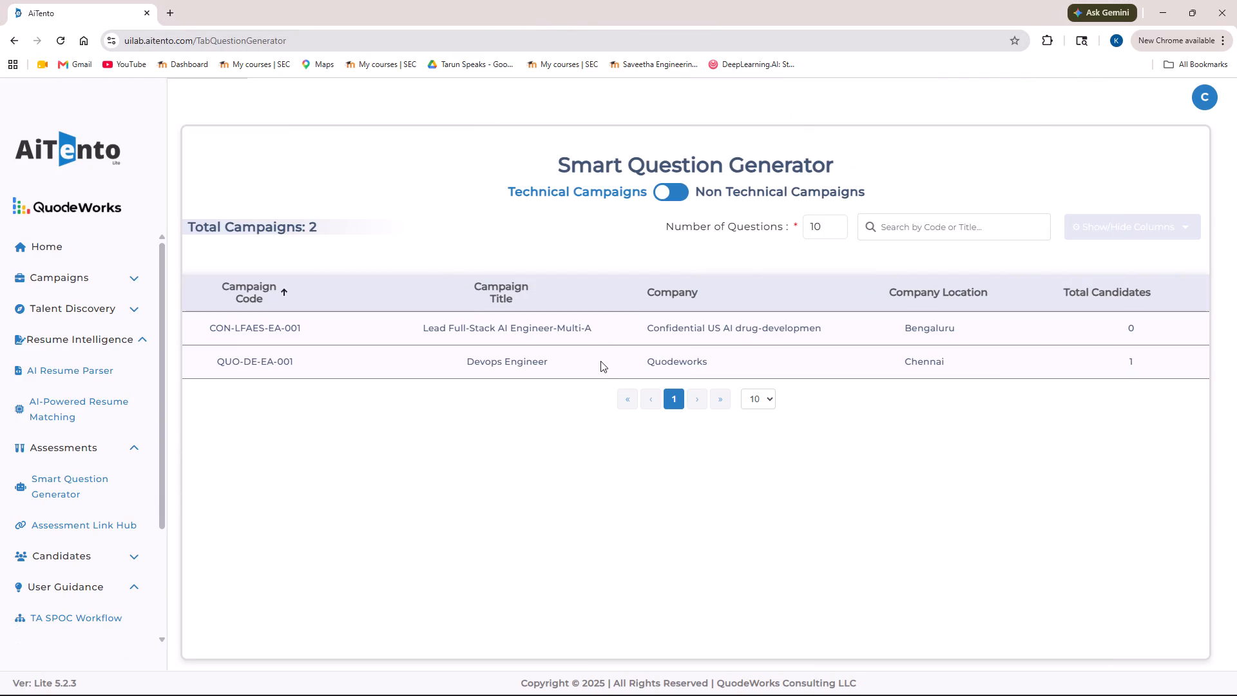
Demonstrate for the recording how the Campaign Code and Campaign Title columns sort by toggling their order repeatedly.
{"action": "left_click", "coordinate": [283, 297]}
{"action": "left_click", "coordinate": [283, 297]}
{"action": "left_click", "coordinate": [283, 297]}
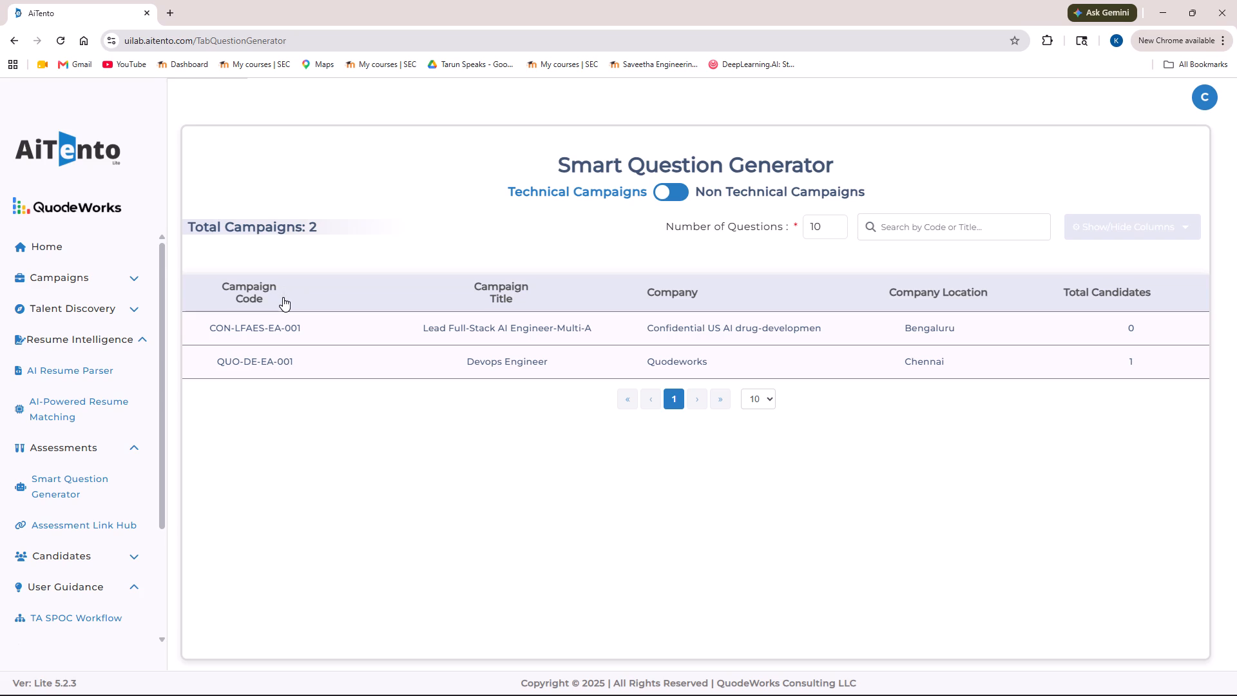
{"action": "left_click", "coordinate": [283, 297]}
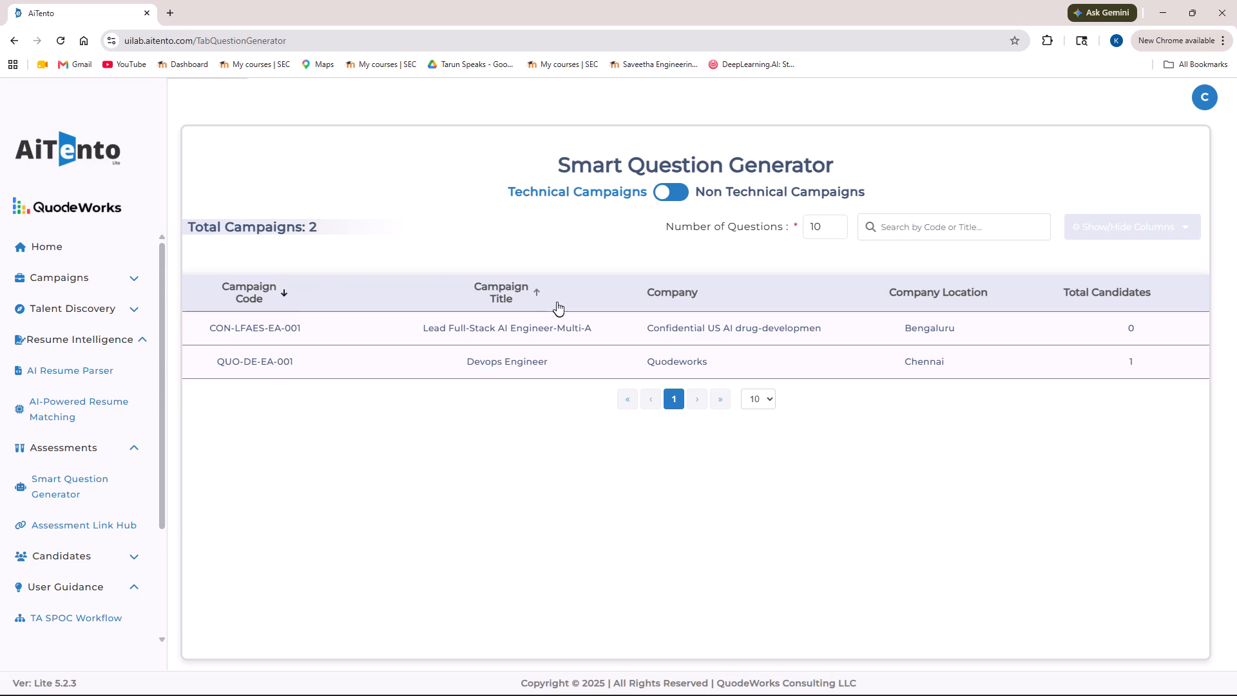
{"action": "triple_click", "coordinate": [541, 299]}
{"action": "triple_click", "coordinate": [540, 299]}
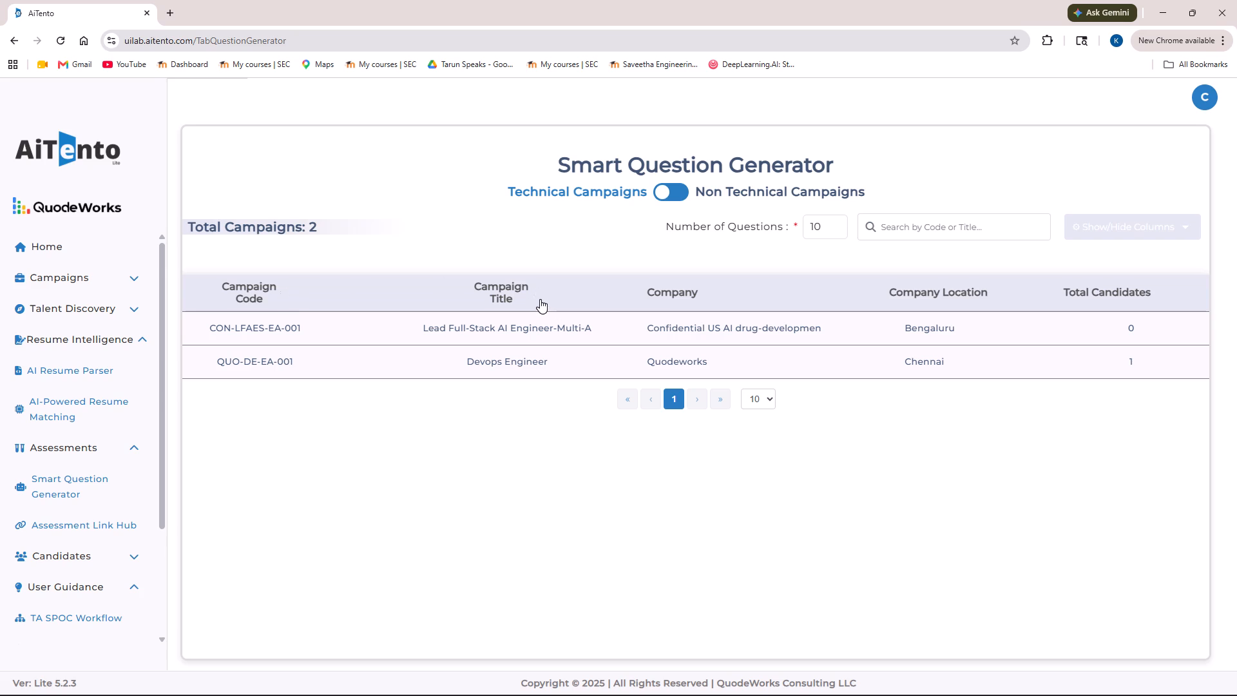
{"action": "left_click", "coordinate": [540, 299]}
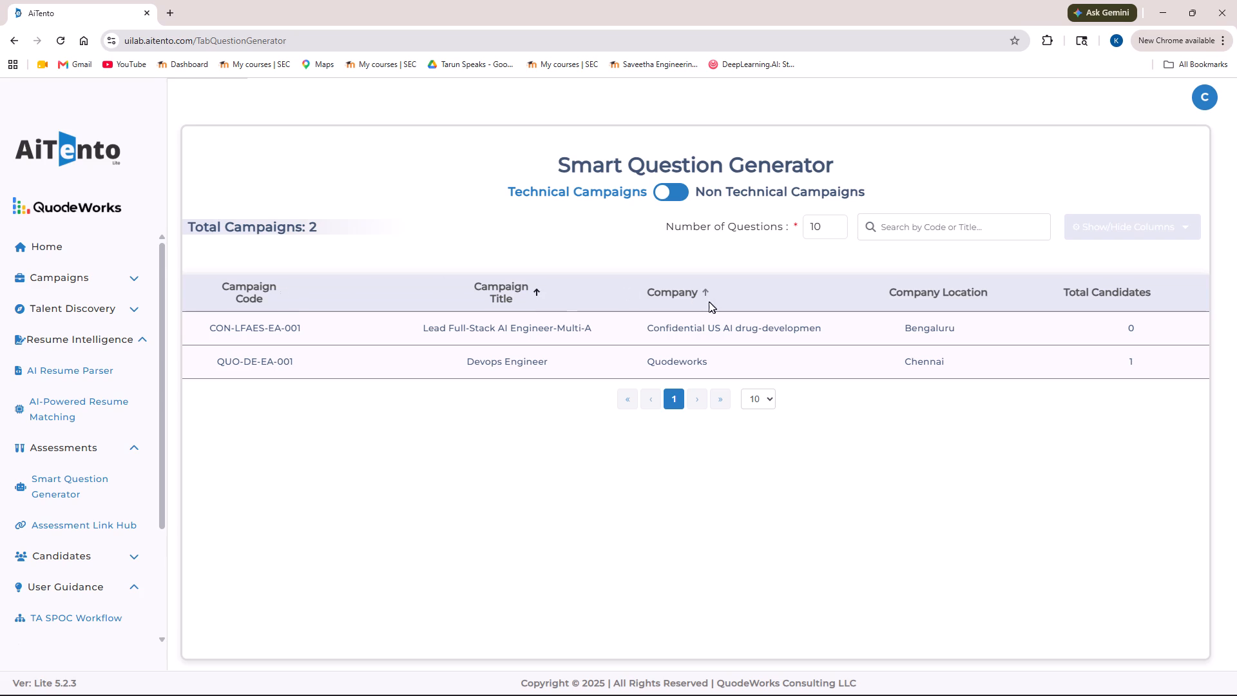
Demonstrate repeated sort toggling on the Company, Company Location and Total Candidates columns for the recording.
{"action": "left_click", "coordinate": [709, 302]}
{"action": "triple_click", "coordinate": [708, 301]}
{"action": "triple_click", "coordinate": [708, 301]}
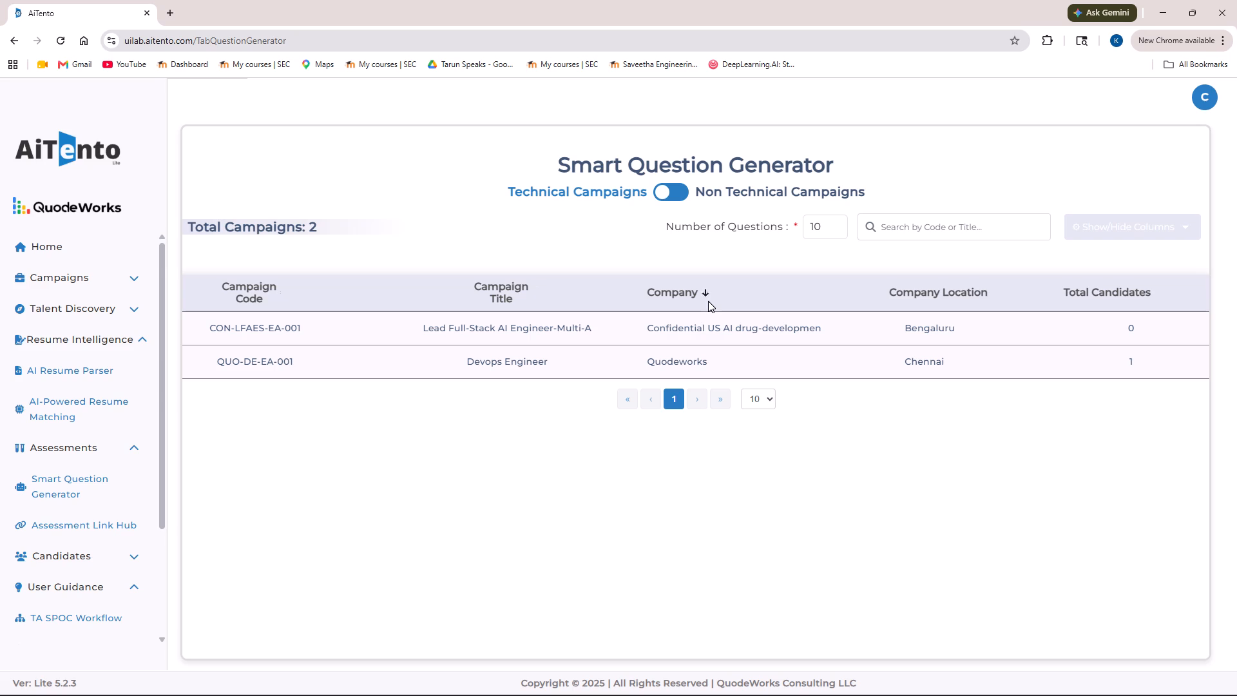
{"action": "left_click", "coordinate": [708, 301]}
{"action": "left_click", "coordinate": [990, 298]}
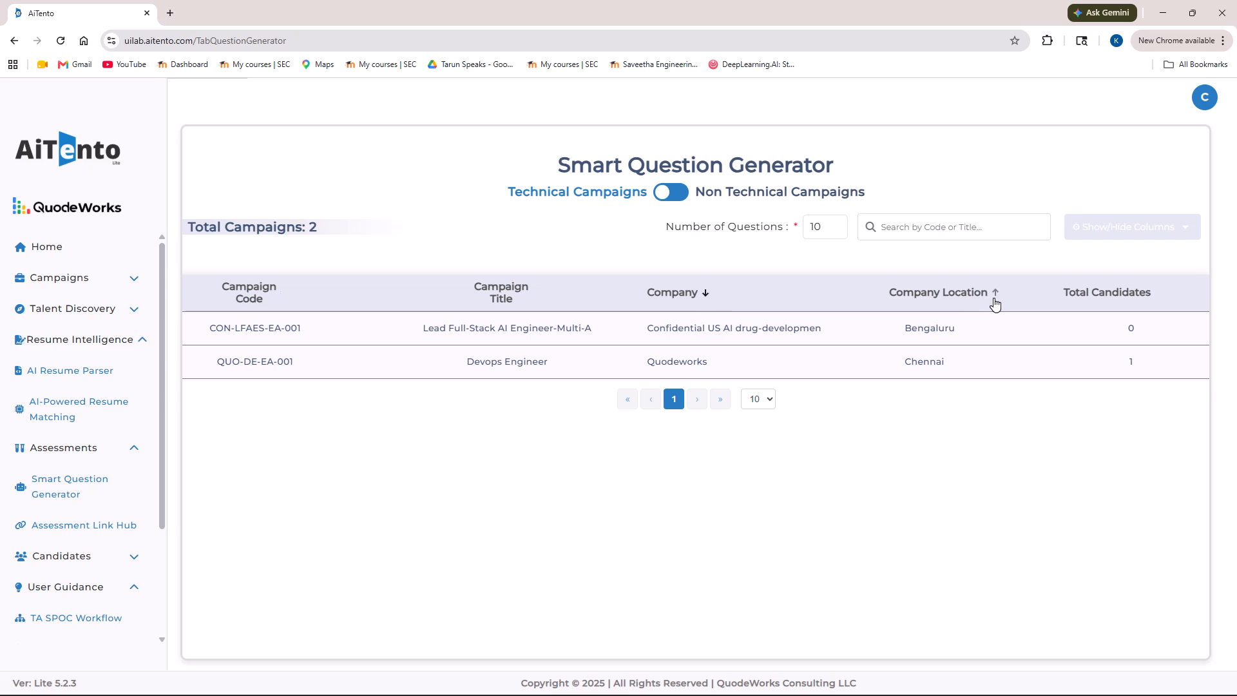
{"action": "triple_click", "coordinate": [994, 298]}
{"action": "double_click", "coordinate": [994, 298]}
{"action": "left_click", "coordinate": [1160, 297]}
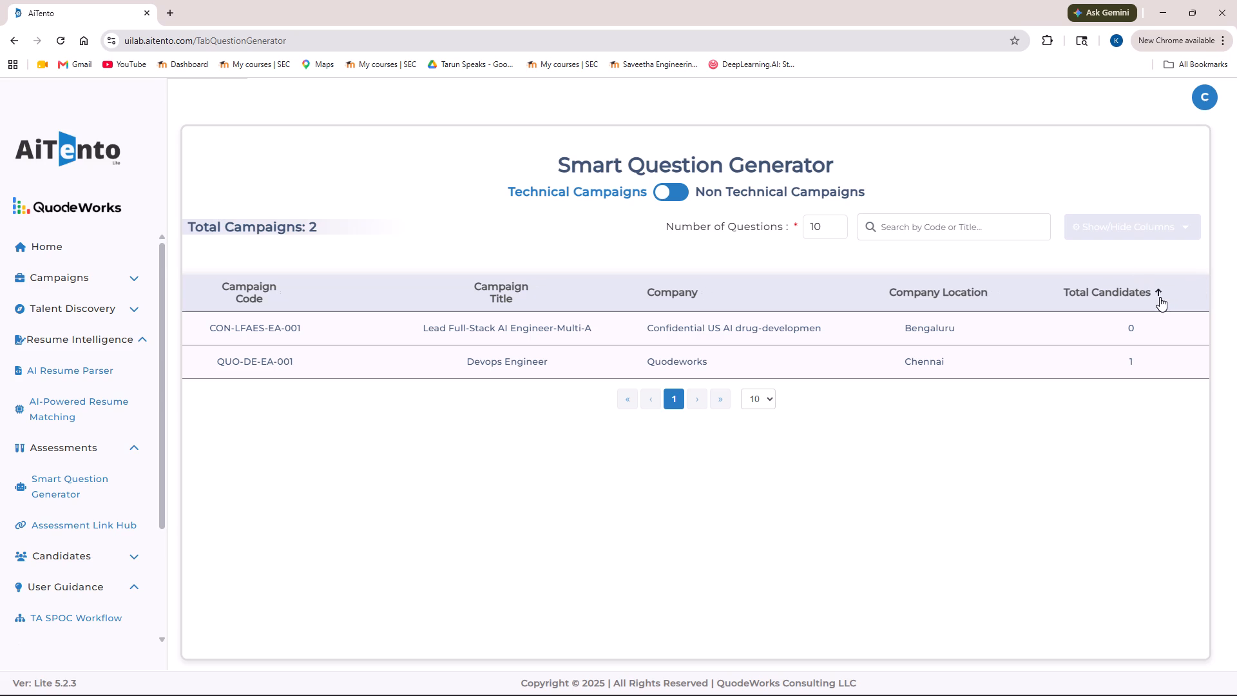
{"action": "left_click", "coordinate": [1158, 296]}
{"action": "triple_click", "coordinate": [1158, 296]}
{"action": "triple_click", "coordinate": [1158, 296]}
Stop the recording, save it as "ordering not working" in MP4 format in the Videos folder, and close Snipping Tool.
{"action": "left_click", "coordinate": [575, 32]}
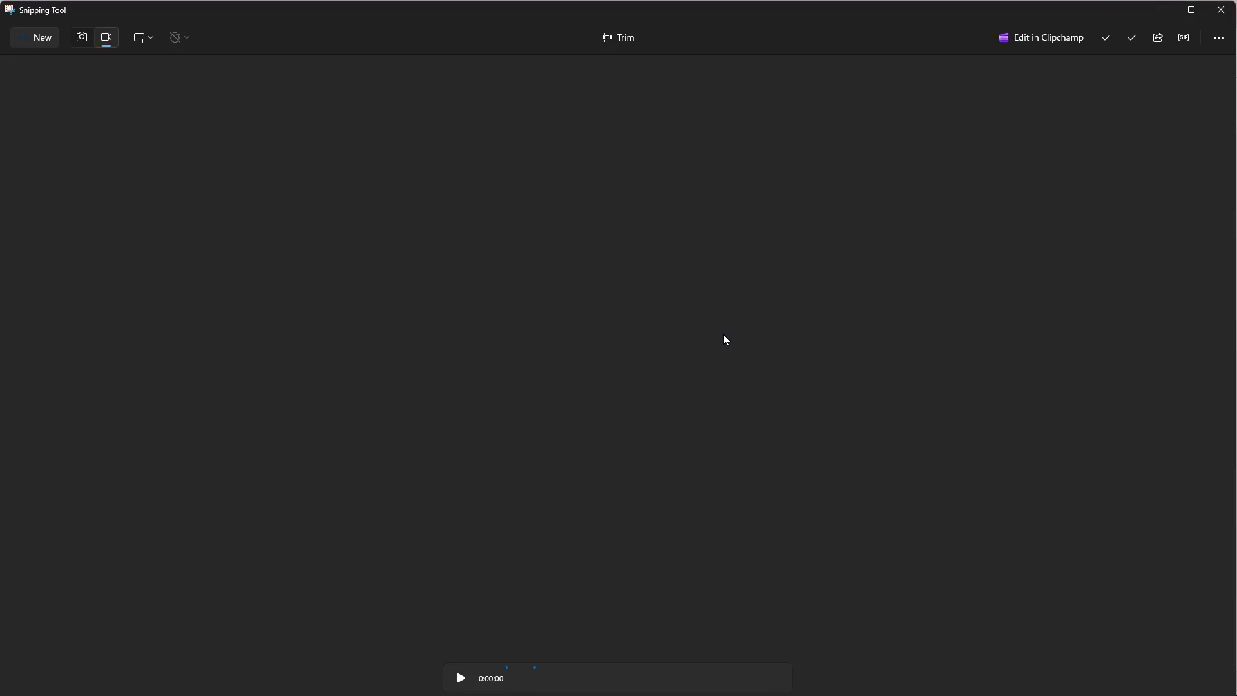
{"action": "left_click", "coordinate": [1118, 43]}
{"action": "left_click", "coordinate": [1106, 41]}
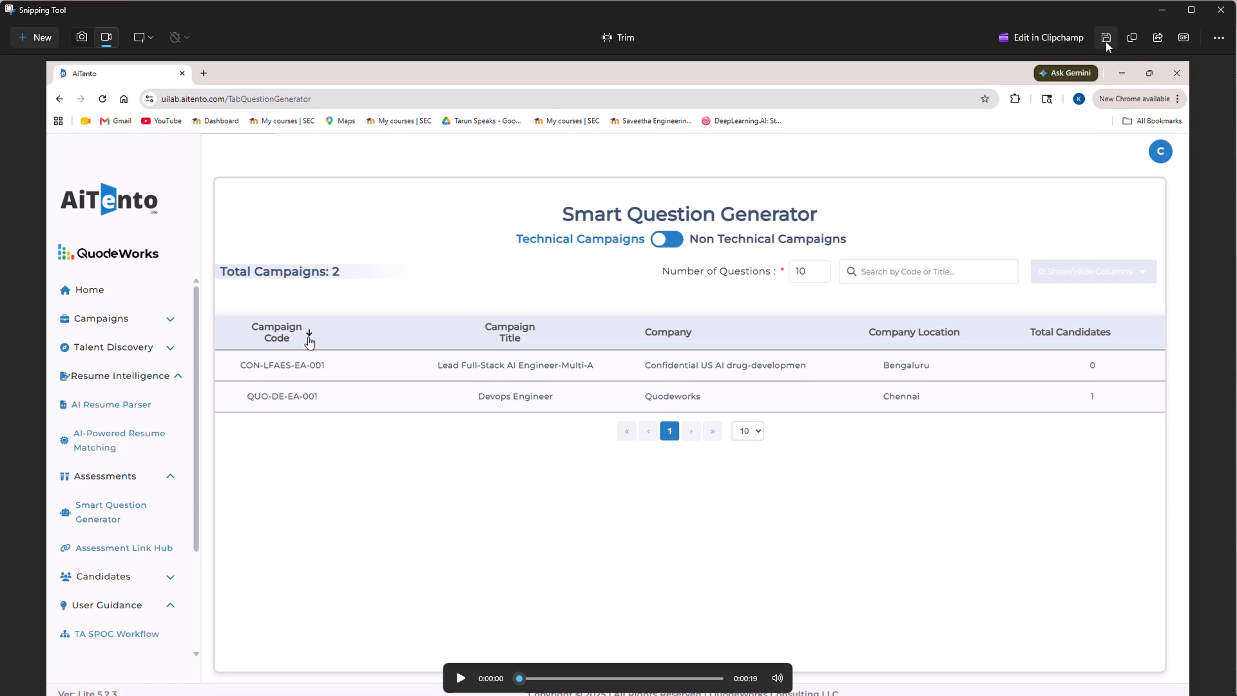
{"action": "type", "text": "order"}
{"action": "type", "text": "ing not working"}
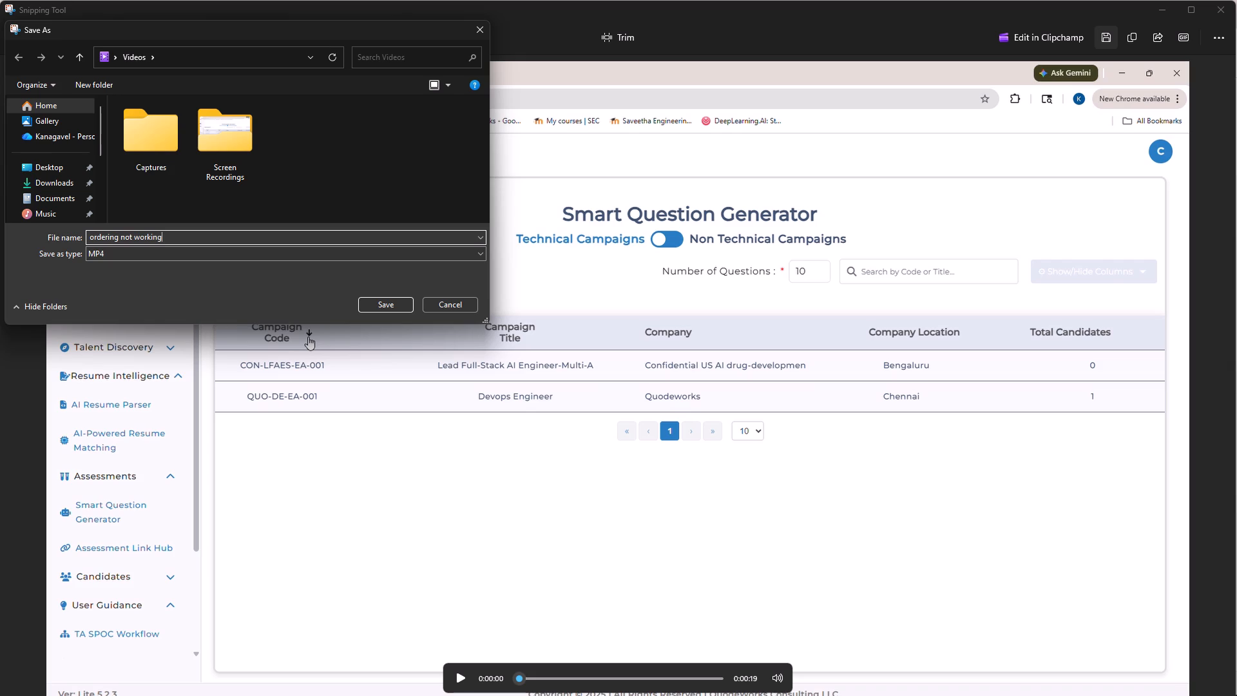
{"action": "key", "text": "Return"}
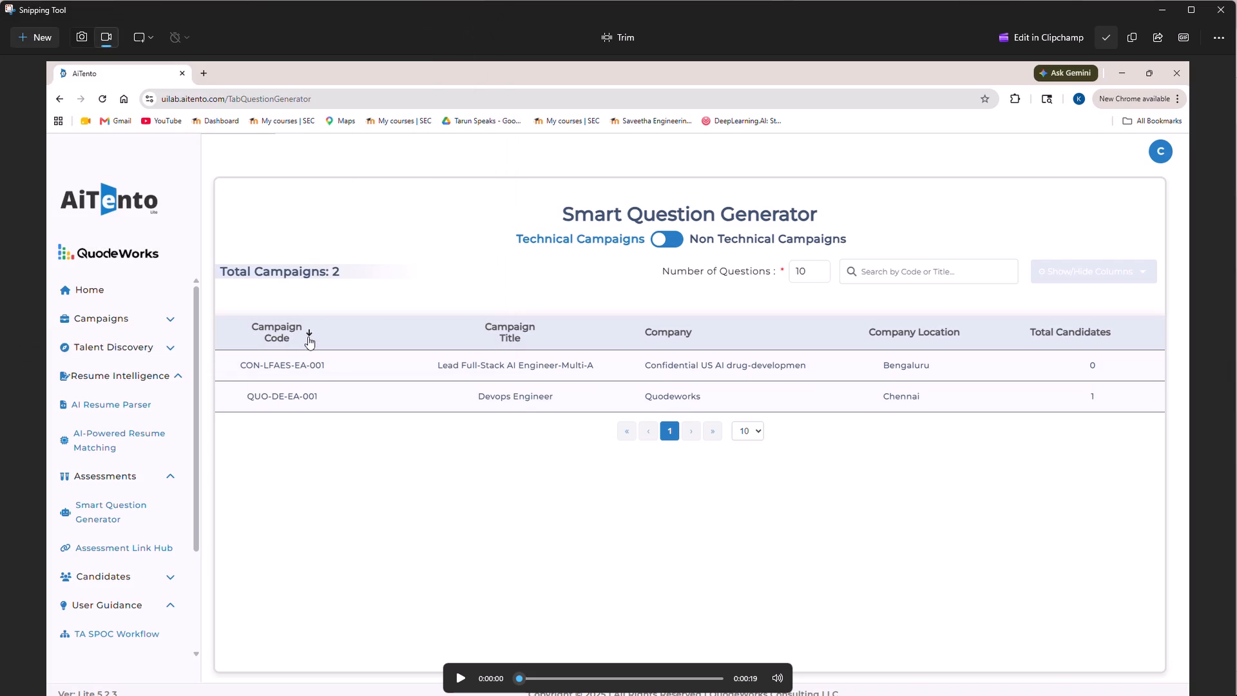
{"action": "left_click", "coordinate": [1234, 4]}
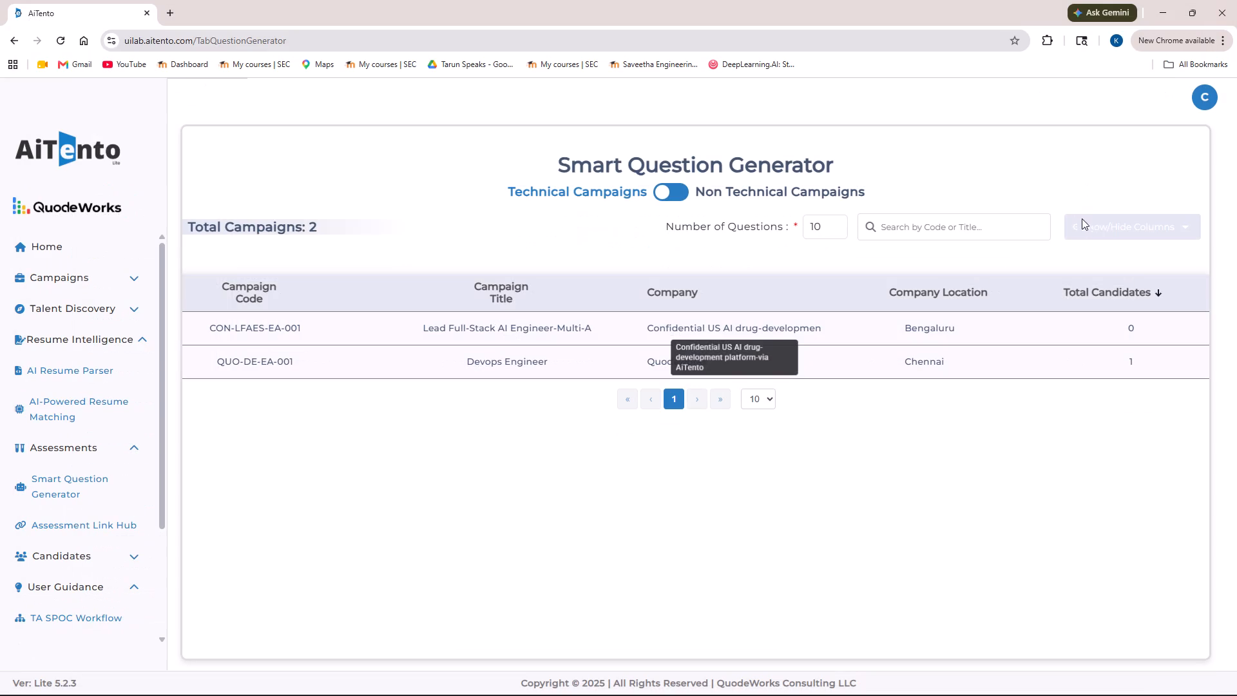
Switch to Google Drive and upload the new "ordering not working" video to the uilabs bugs folder.
{"action": "key", "text": "alt+Tab"}
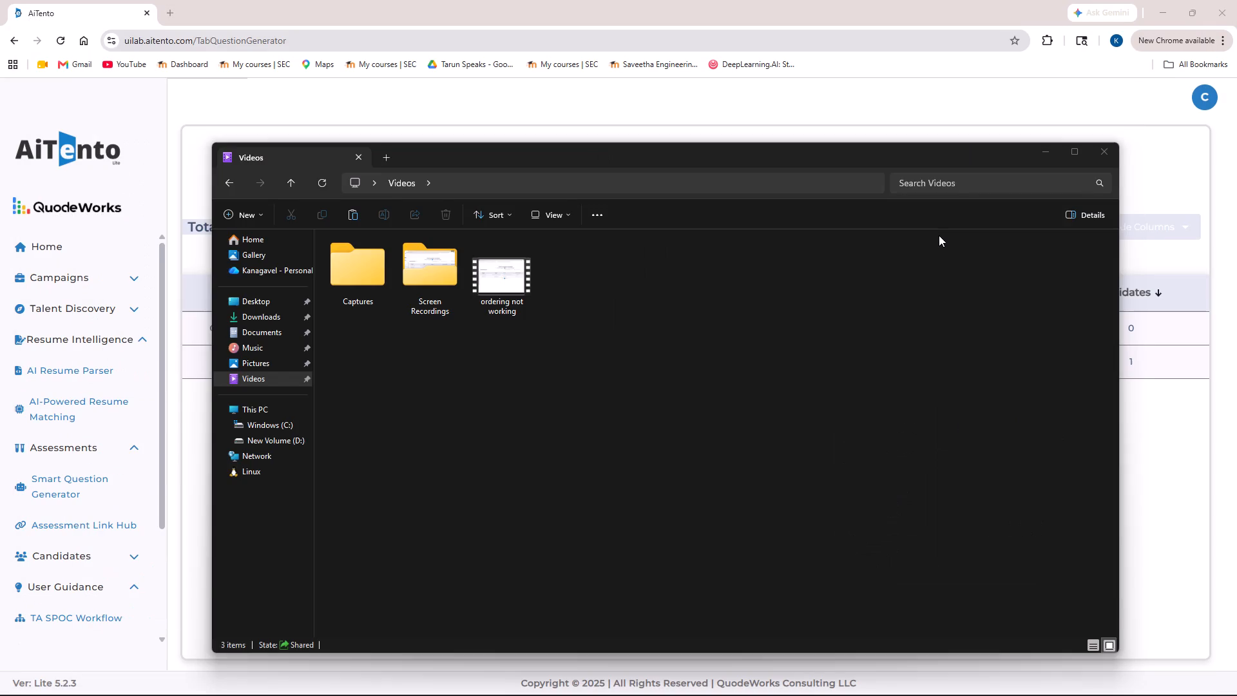
{"action": "key", "text": "alt+Tab"}
{"action": "key", "text": "alt+Tab"}
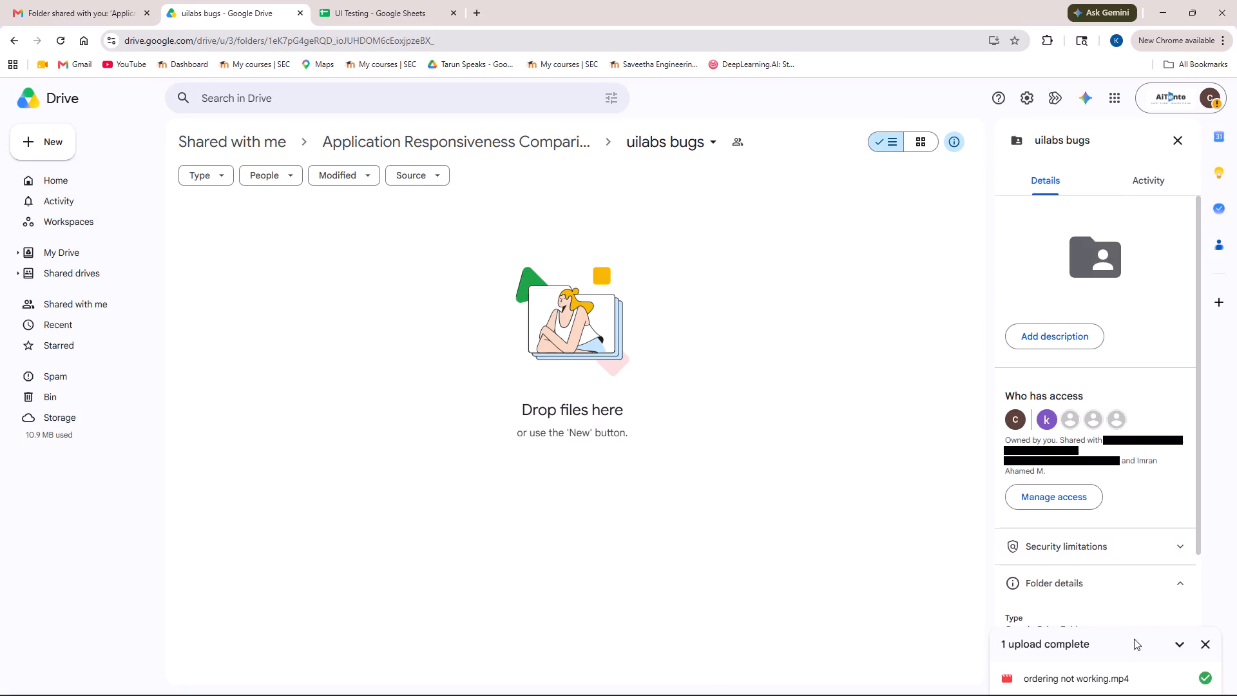
{"action": "left_click", "coordinate": [57, 151]}
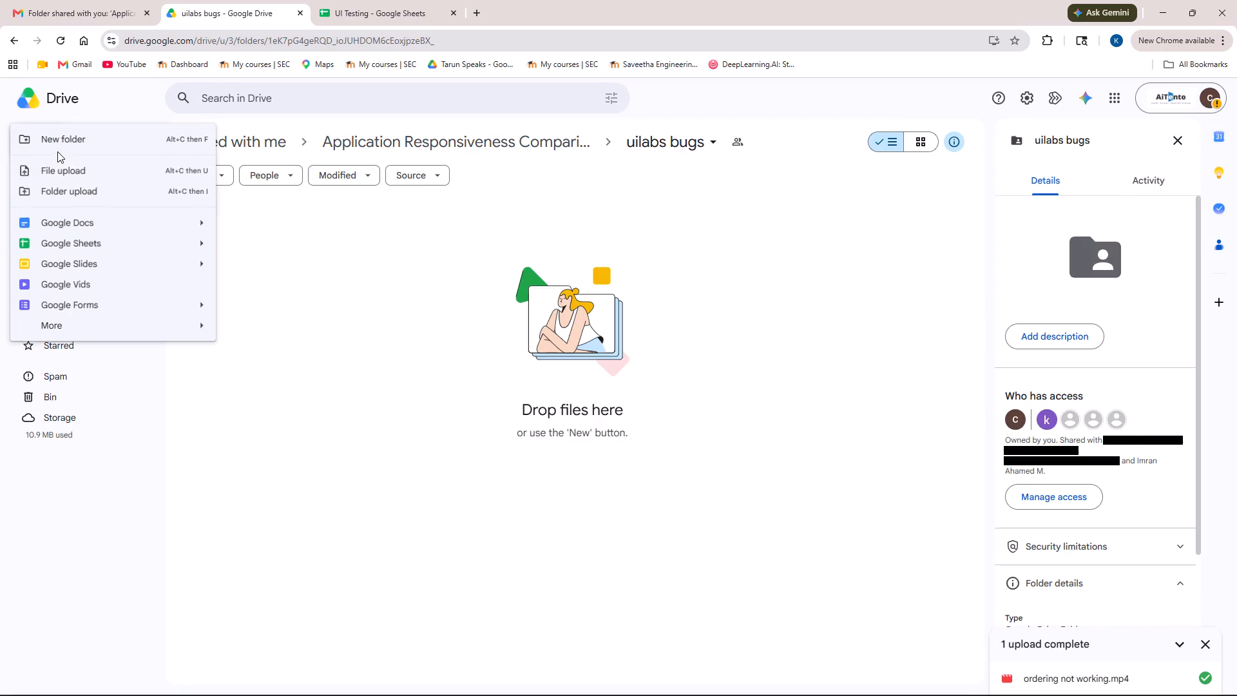
{"action": "left_click", "coordinate": [123, 164]}
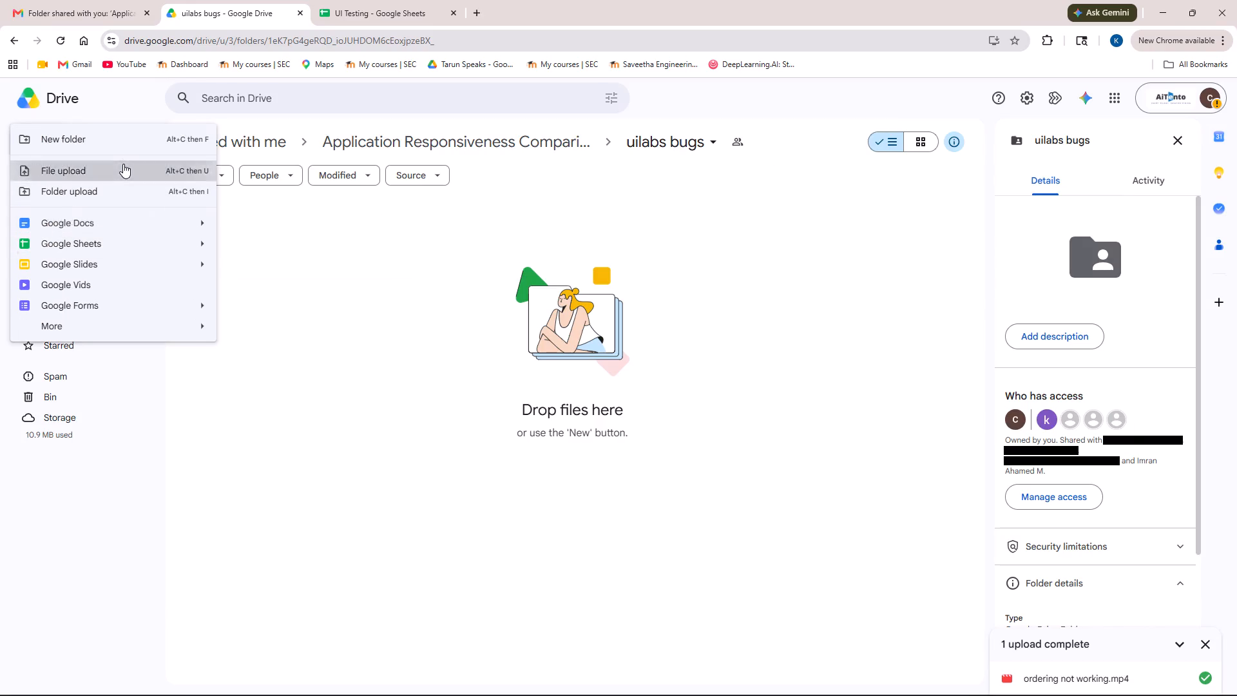
{"action": "double_click", "coordinate": [298, 130]}
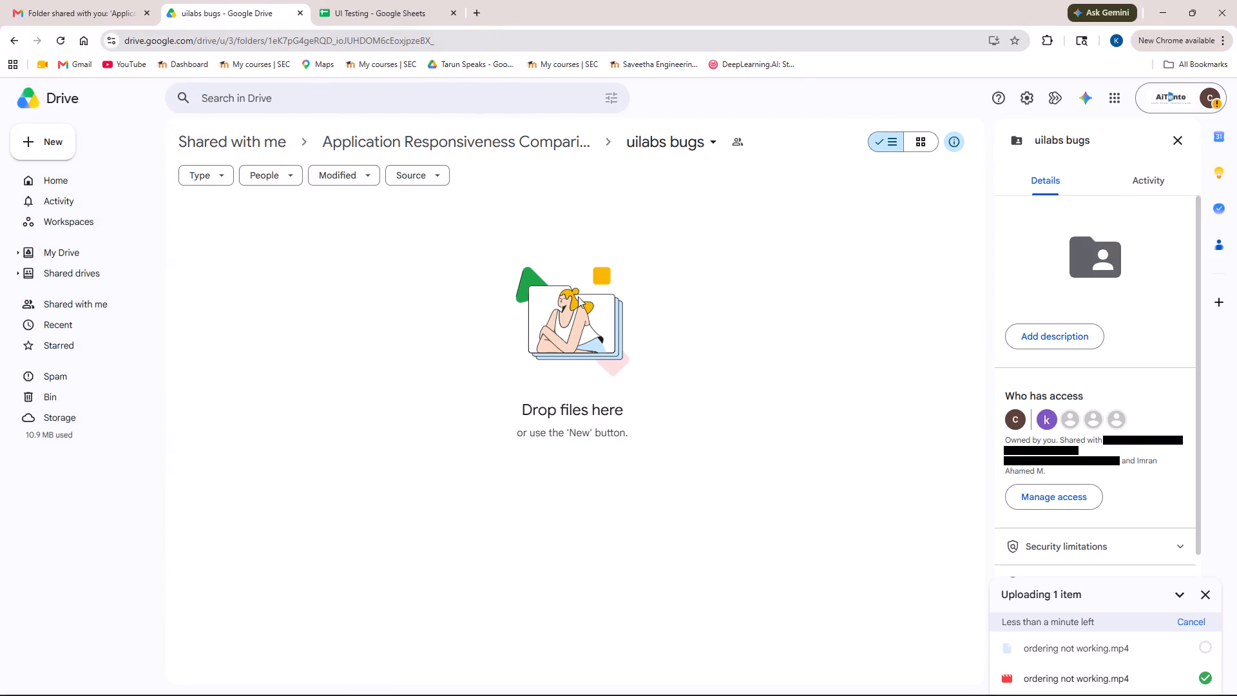
{"action": "key", "text": "alt+Tab"}
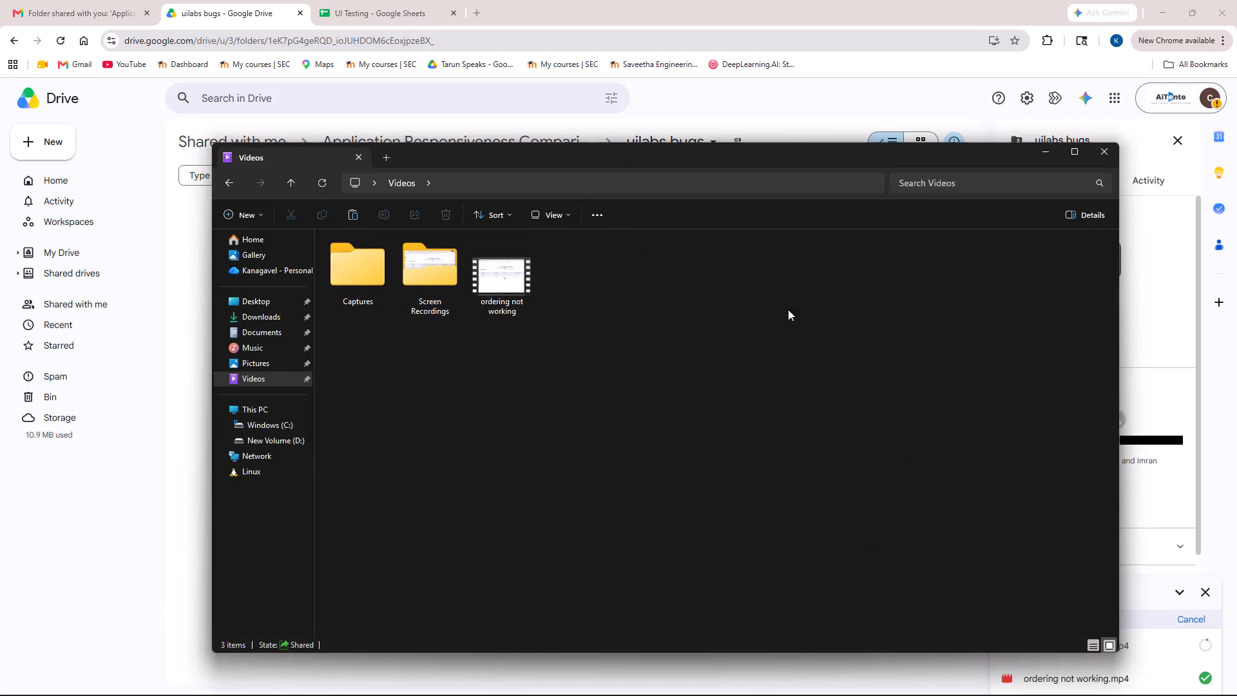
Close the Videos folder window, switch to the AiTento site and open the Assessment Link Hub page.
{"action": "left_click", "coordinate": [1108, 144]}
{"action": "key", "text": "alt+Tab"}
{"action": "key", "text": "alt+Tab"}
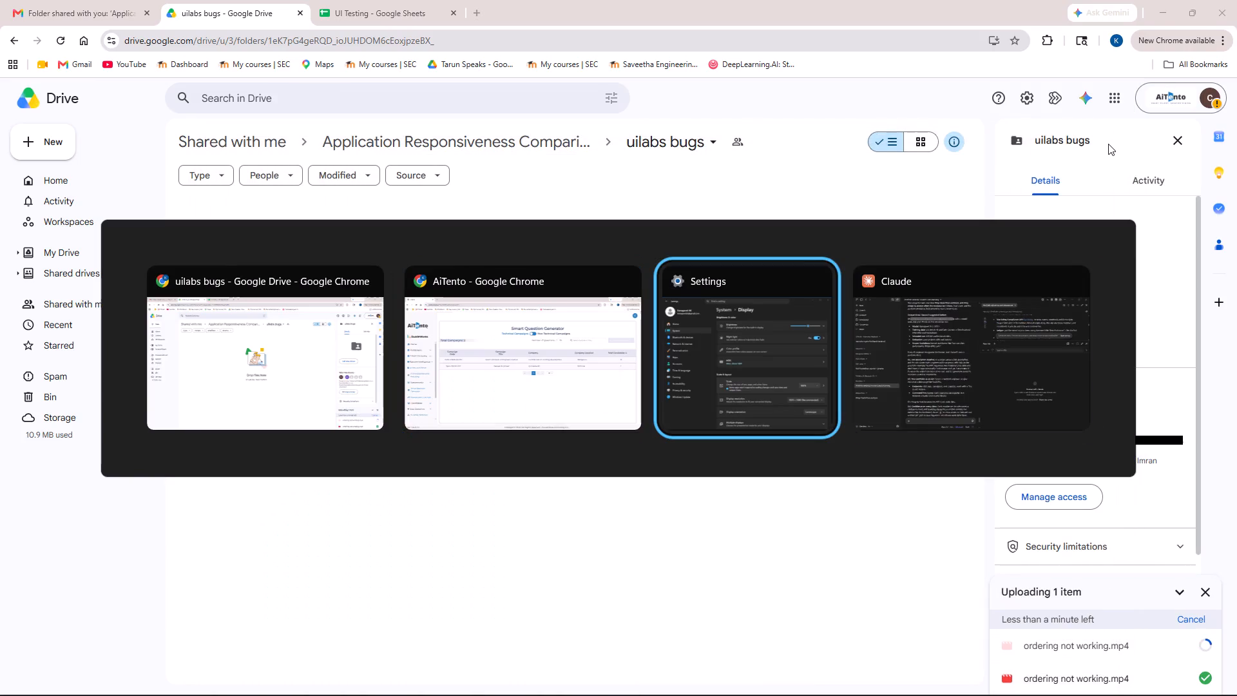
{"action": "key", "text": "alt+Tab"}
{"action": "key", "text": "alt+Tab"}
{"action": "key", "text": "alt+Tab"}
{"action": "left_click", "coordinate": [609, 390]}
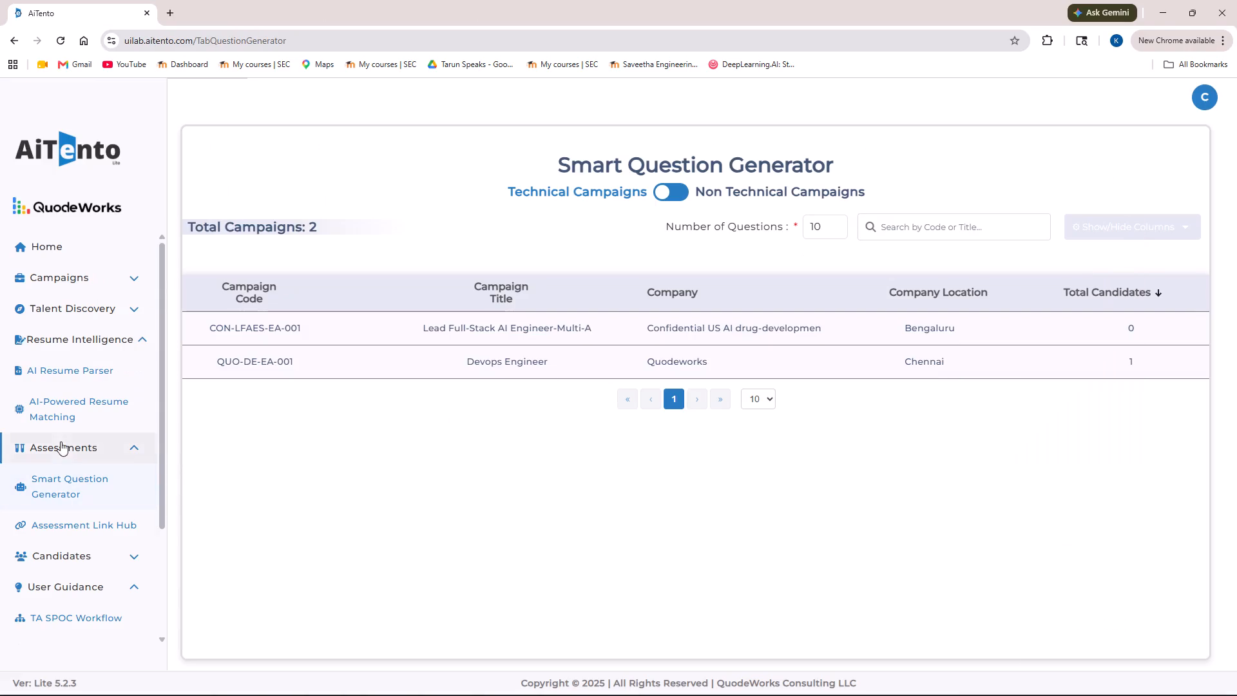
{"action": "left_click", "coordinate": [40, 519]}
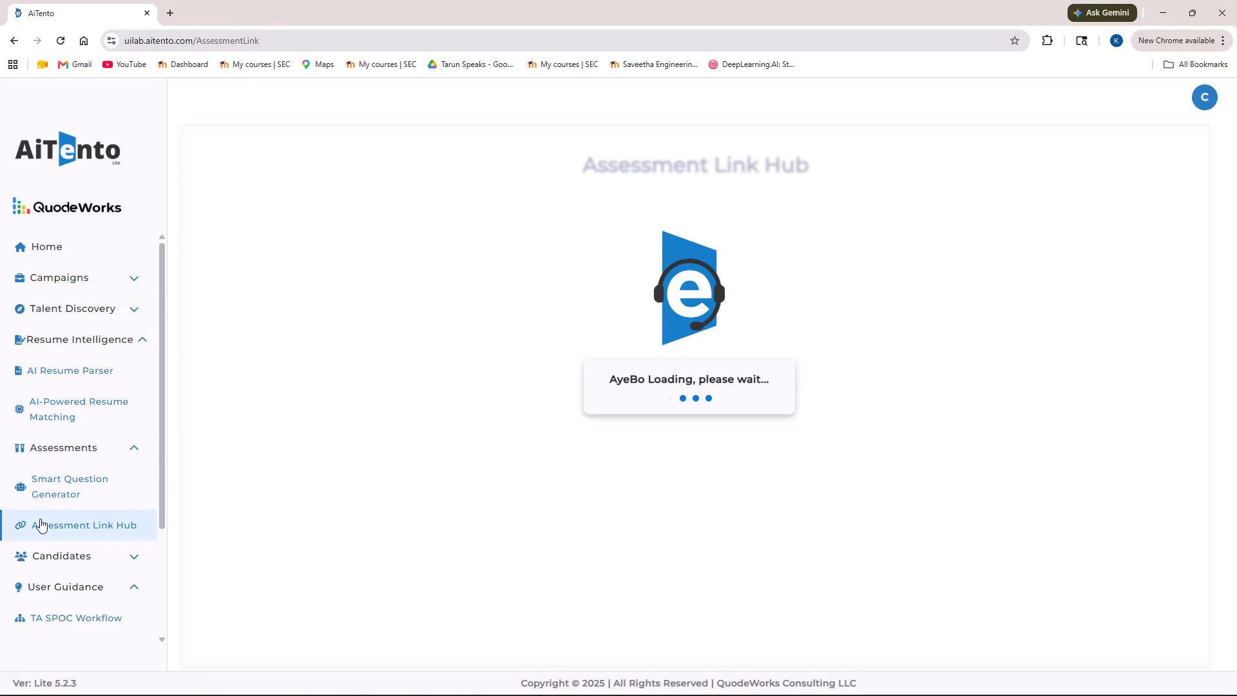
{"action": "left_click", "coordinate": [508, 456]}
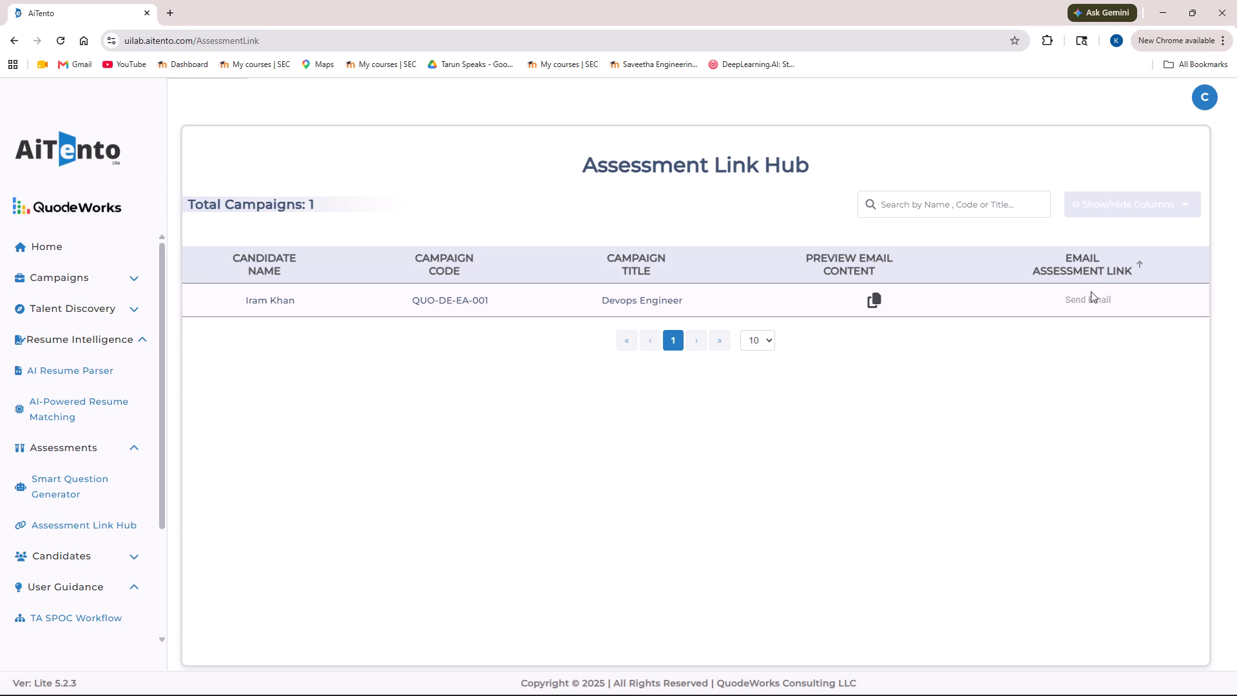
Test sorting on the Email Assessment Link column by toggling its order twice.
{"action": "left_click", "coordinate": [1150, 262]}
{"action": "left_click", "coordinate": [1150, 262]}
Check the Assessment Link Hub layout across browser zoom levels down to 80% and back up to 125%.
{"action": "left_click", "coordinate": [706, 427]}
{"action": "key", "text": "ctrl+plus"}
{"action": "key", "text": "ctrl+plus"}
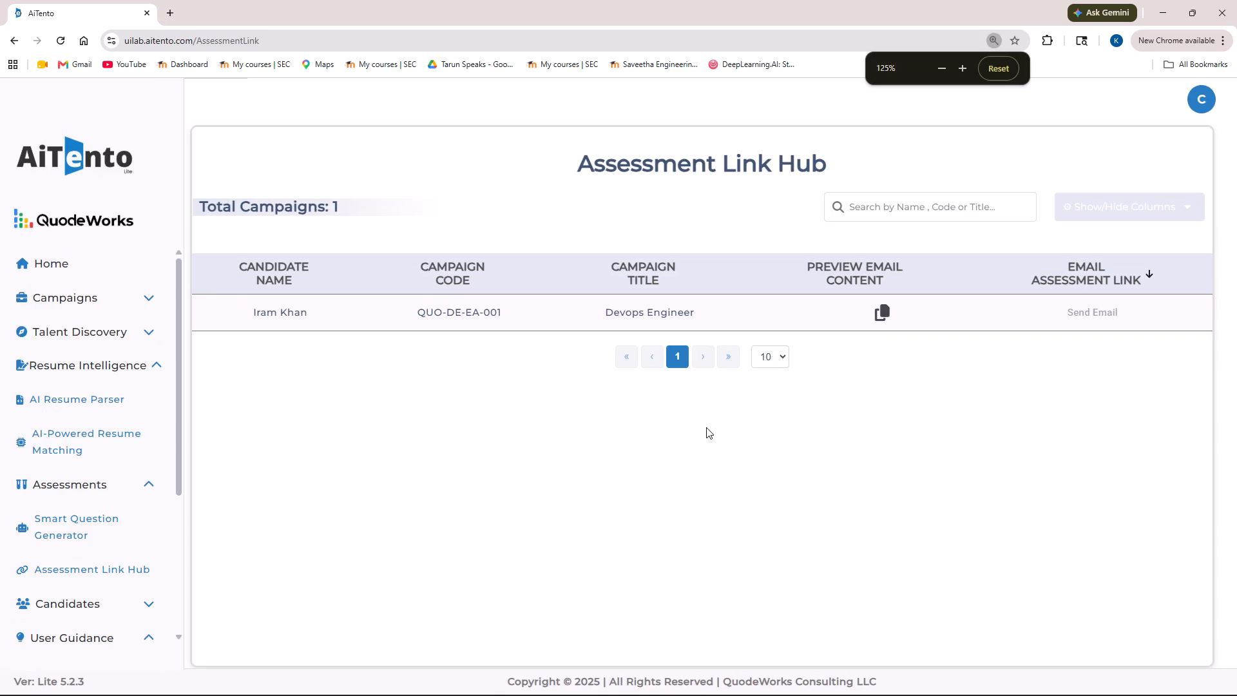
{"action": "key", "text": "ctrl+plus"}
{"action": "key", "text": "ctrl+minus"}
{"action": "key", "text": "ctrl+minus"}
{"action": "key", "text": "ctrl+minus"}
{"action": "key", "text": "ctrl+minus"}
{"action": "key", "text": "ctrl+minus"}
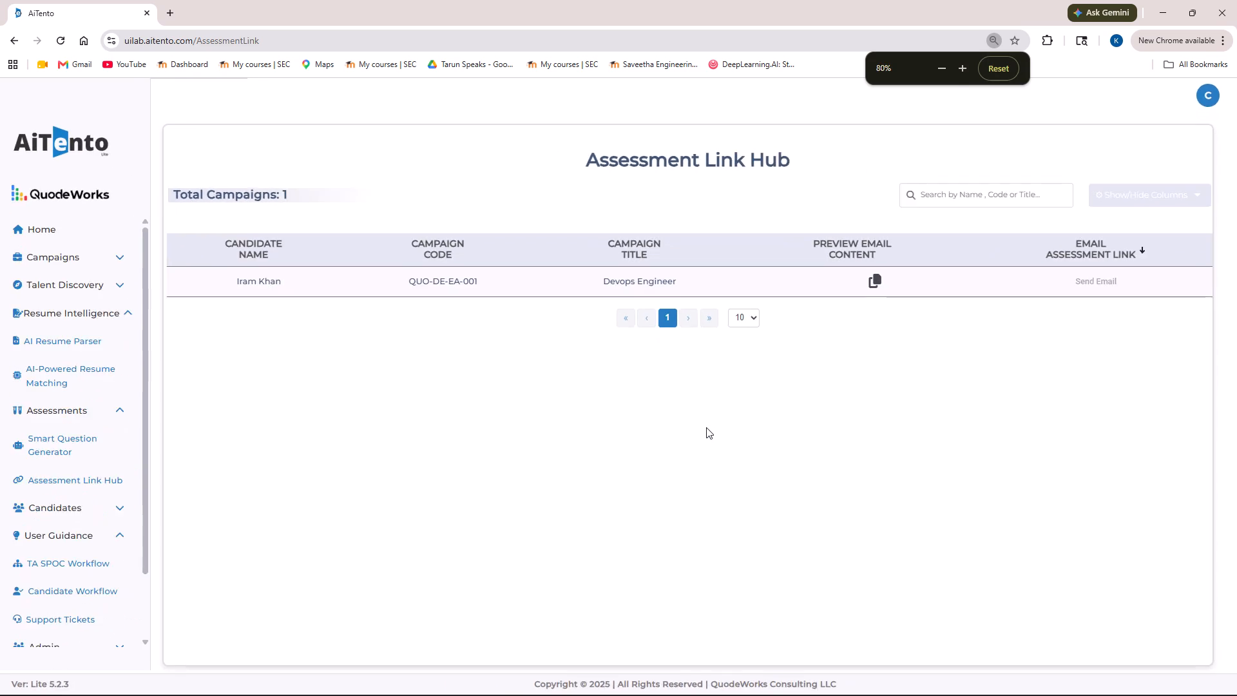
{"action": "key", "text": "ctrl+plus"}
{"action": "key", "text": "ctrl+plus"}
{"action": "key", "text": "ctrl+plus"}
{"action": "key", "text": "ctrl+plus"}
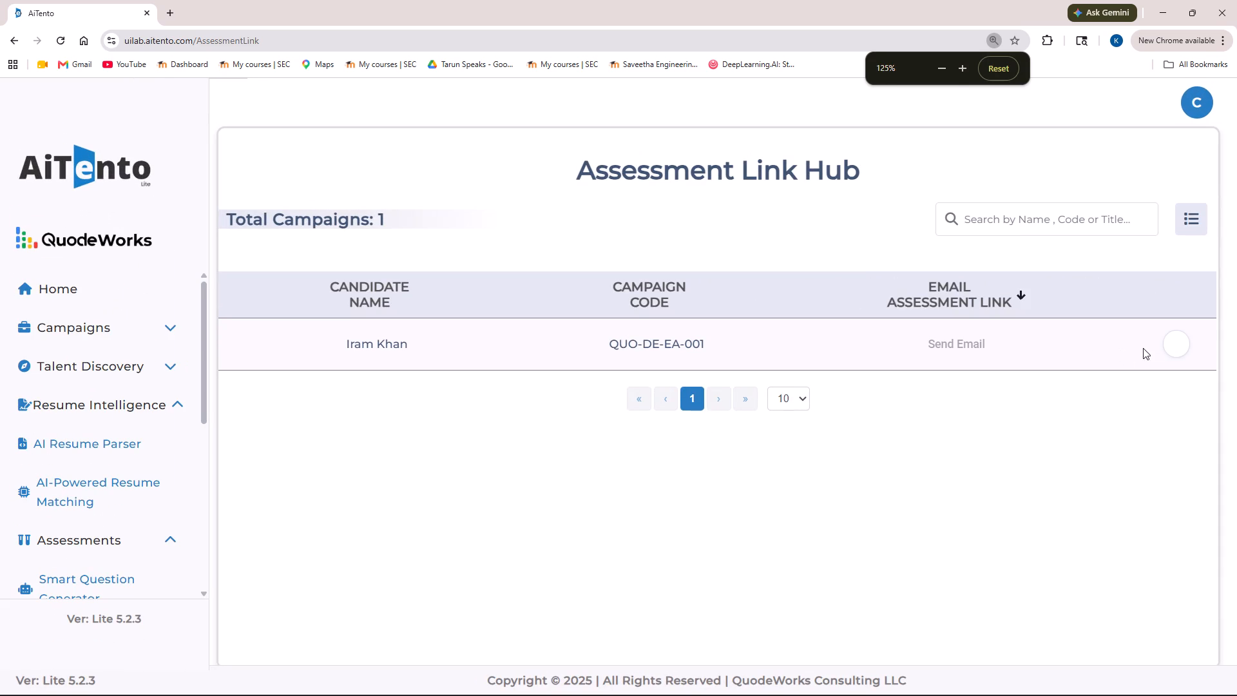
Test the candidate row's details toggle at 125% zoom by expanding, collapsing and re-expanding it.
{"action": "left_click", "coordinate": [1178, 350]}
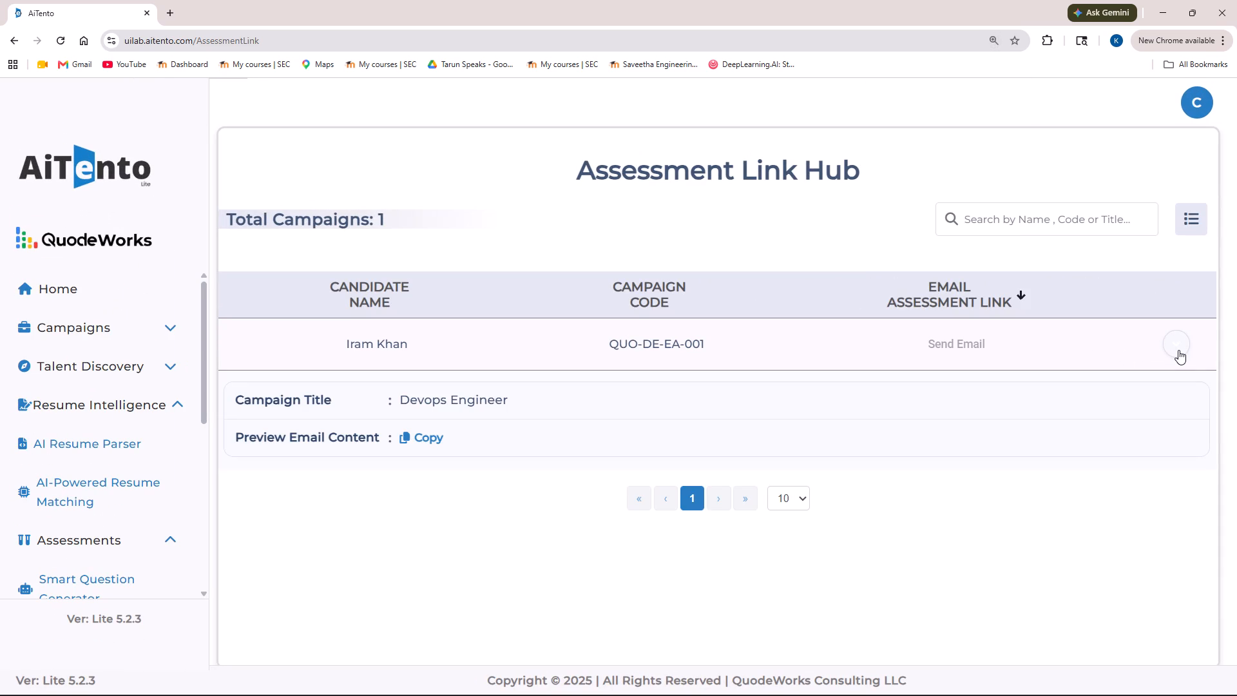
{"action": "left_click", "coordinate": [1178, 350]}
{"action": "left_click", "coordinate": [1178, 350]}
Check the Assessment Link Hub layout at zoom levels down to 50% and back up to 125%, expanding the candidate row's details there.
{"action": "key", "text": "ctrl+minus"}
{"action": "key", "text": "ctrl+minus"}
{"action": "key", "text": "ctrl+minus"}
{"action": "key", "text": "ctrl+minus"}
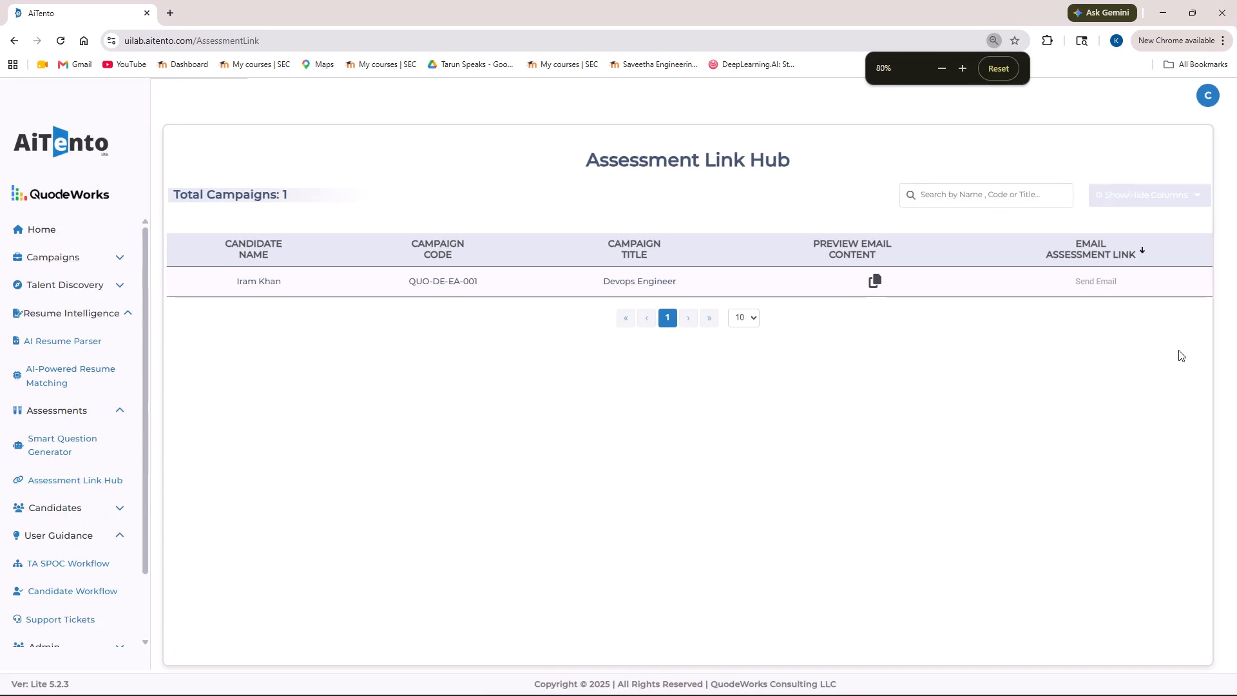
{"action": "key", "text": "ctrl+minus"}
{"action": "key", "text": "ctrl+minus"}
{"action": "key", "text": "ctrl+minus"}
{"action": "key", "text": "ctrl+minus"}
{"action": "key", "text": "ctrl+plus"}
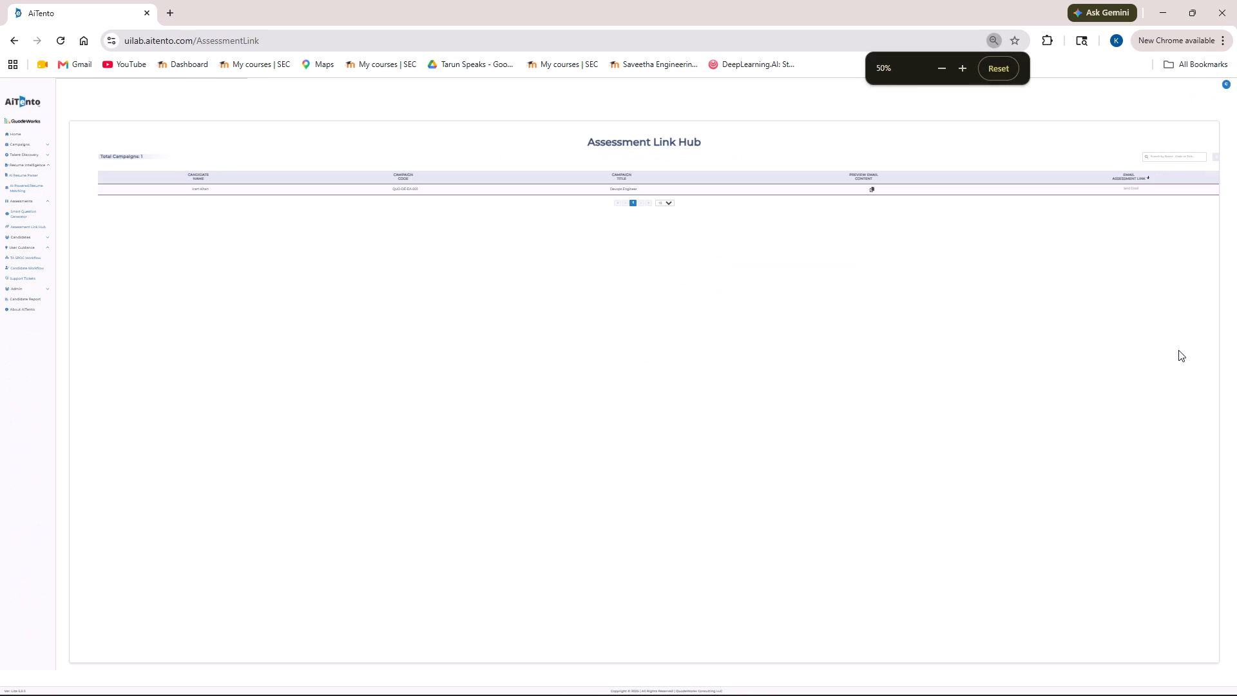
{"action": "key", "text": "ctrl+plus"}
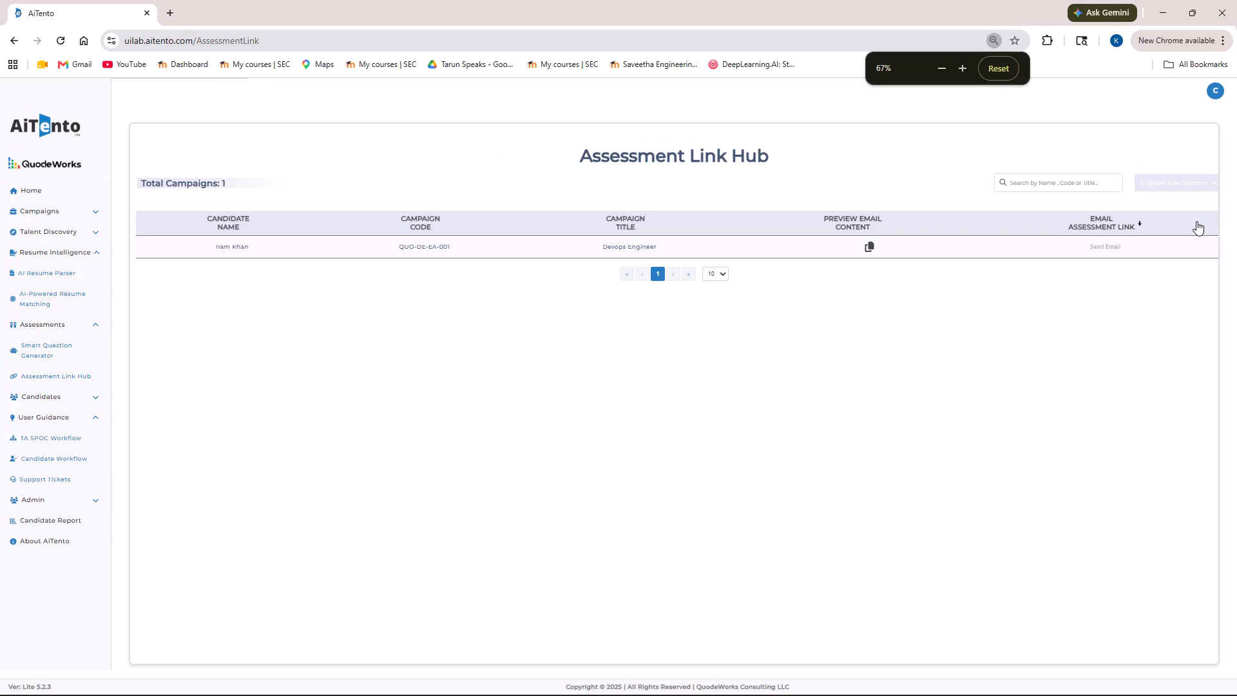
{"action": "key", "text": "ctrl+plus"}
{"action": "key", "text": "ctrl+plus"}
{"action": "key", "text": "ctrl+plus"}
{"action": "key", "text": "ctrl+plus"}
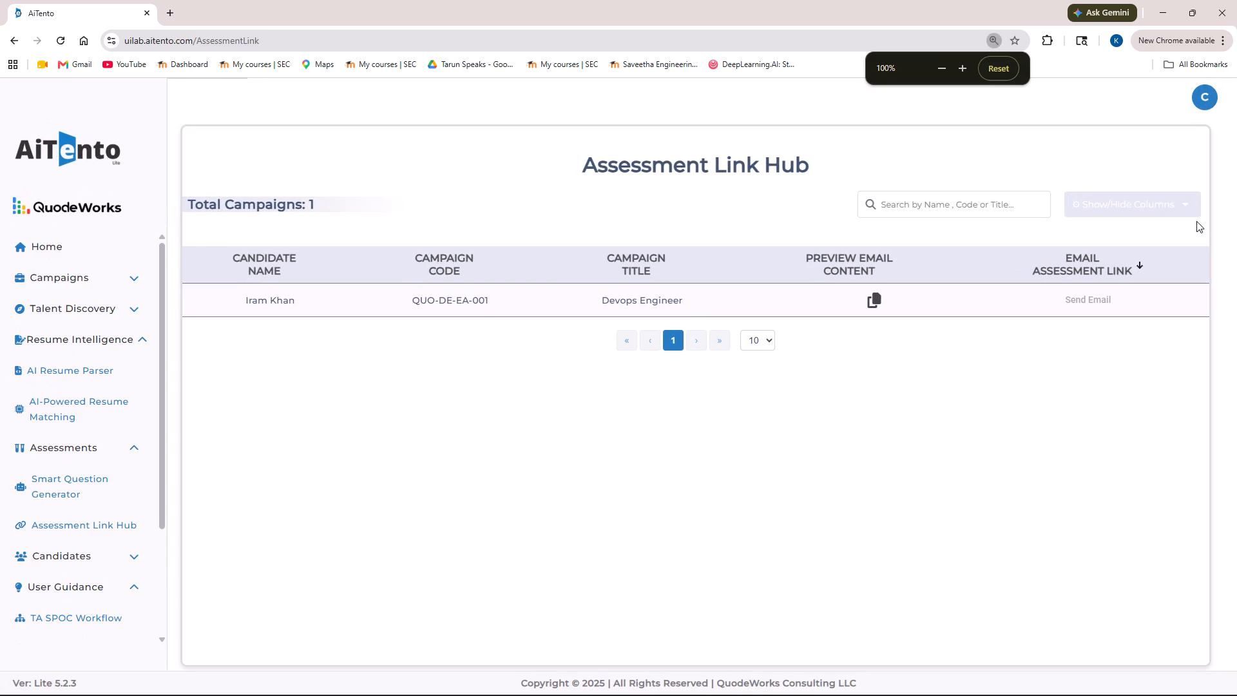
{"action": "key", "text": "ctrl+plus"}
{"action": "key", "text": "ctrl+plus"}
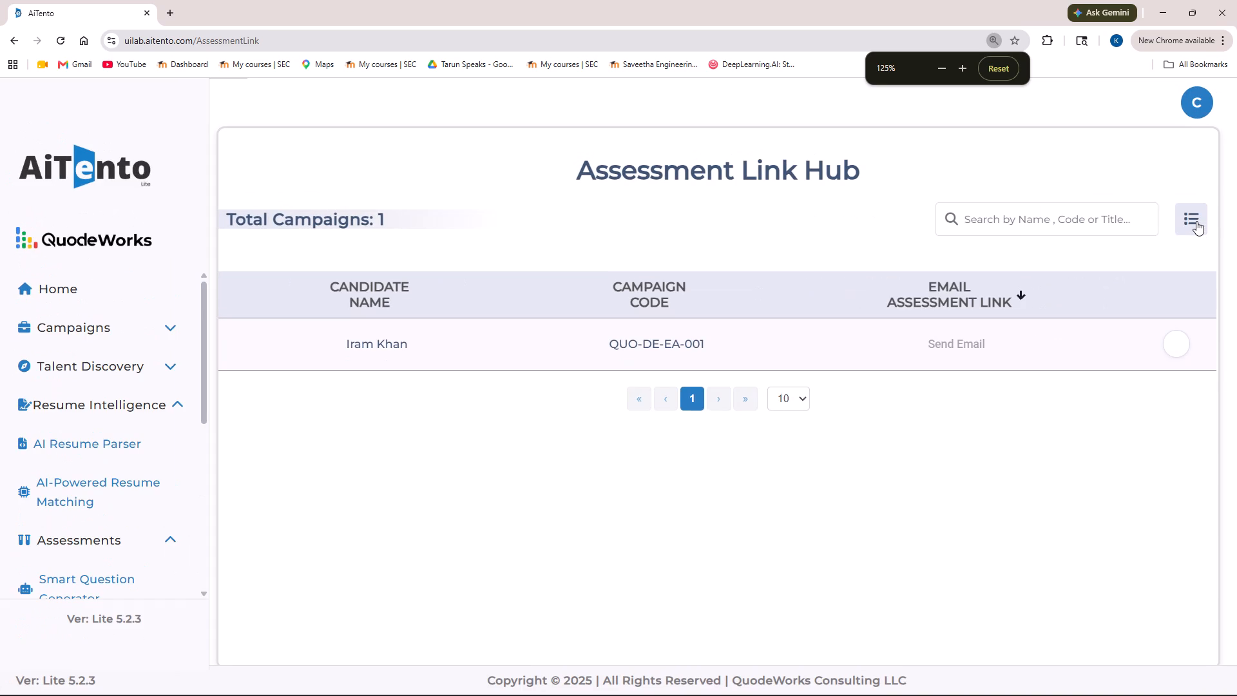
{"action": "left_click", "coordinate": [1177, 345]}
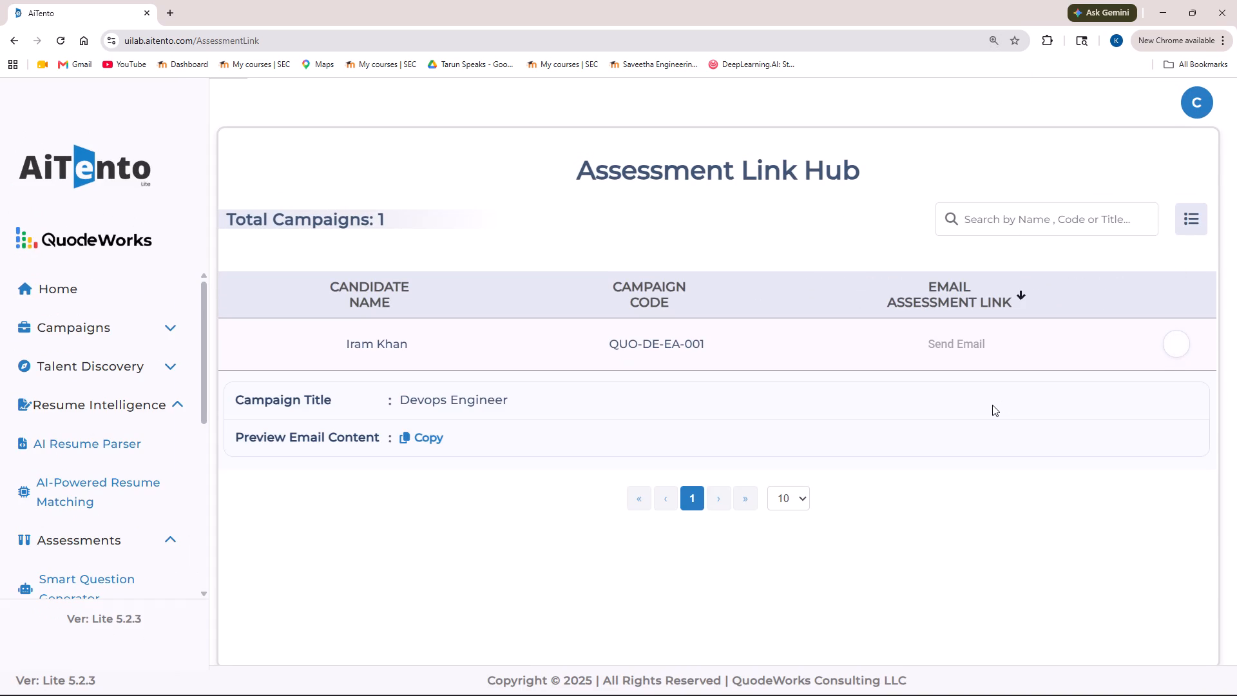
Compare the Assessment Link Hub table layout at zoom levels between 90% and 125%.
{"action": "key", "text": "ctrl+minus"}
{"action": "key", "text": "ctrl+minus"}
{"action": "key", "text": "ctrl+minus"}
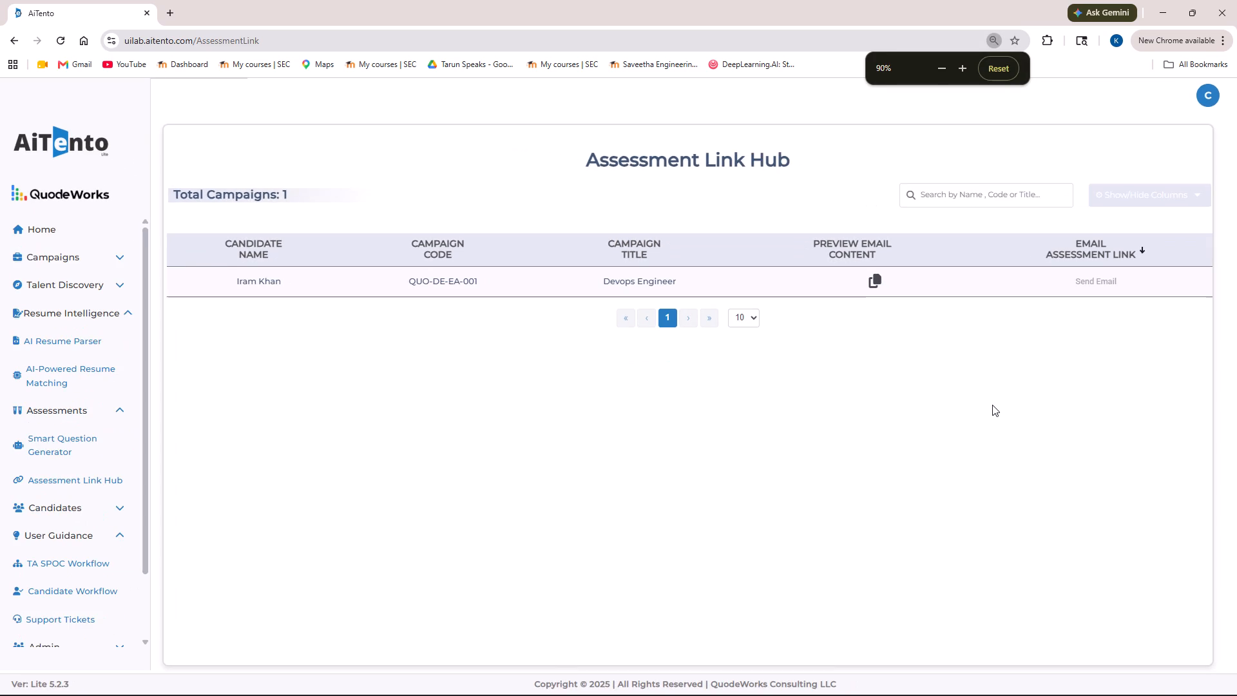
{"action": "key", "text": "ctrl+plus"}
{"action": "key", "text": "ctrl+plus"}
{"action": "key", "text": "ctrl+plus"}
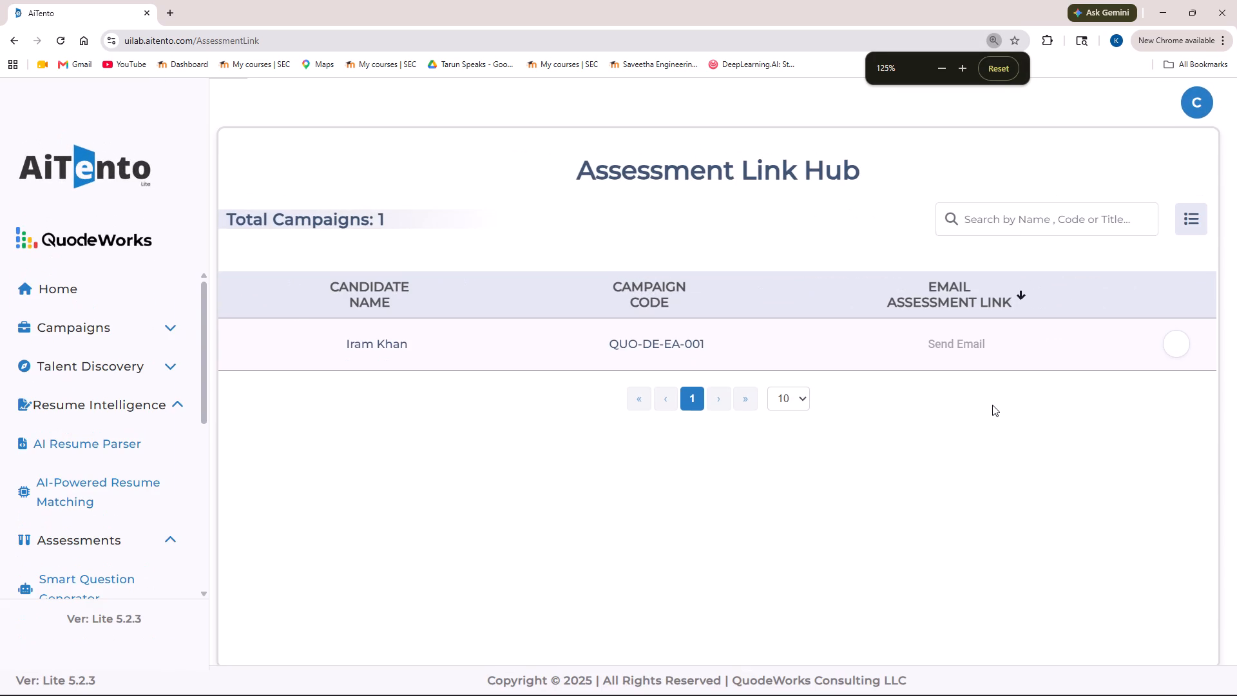
Compare which table columns and controls the Assessment Link Hub shows by switching repeatedly between 110% and 125% zoom.
{"action": "key", "text": "ctrl+minus"}
{"action": "key", "text": "ctrl+plus"}
{"action": "key", "text": "ctrl+minus"}
{"action": "key", "text": "ctrl+plus"}
{"action": "key", "text": "ctrl+minus"}
{"action": "key", "text": "ctrl+minus"}
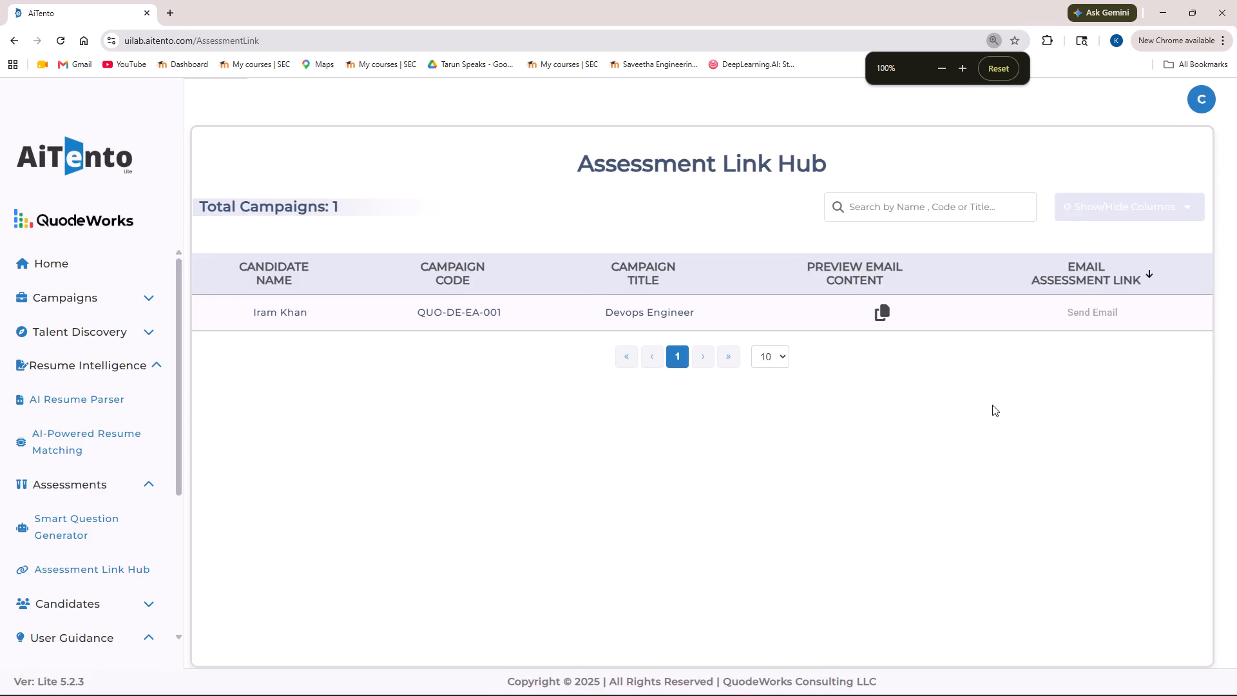
{"action": "key", "text": "ctrl+plus"}
{"action": "key", "text": "ctrl+plus"}
{"action": "key", "text": "ctrl+minus"}
{"action": "key", "text": "ctrl+plus"}
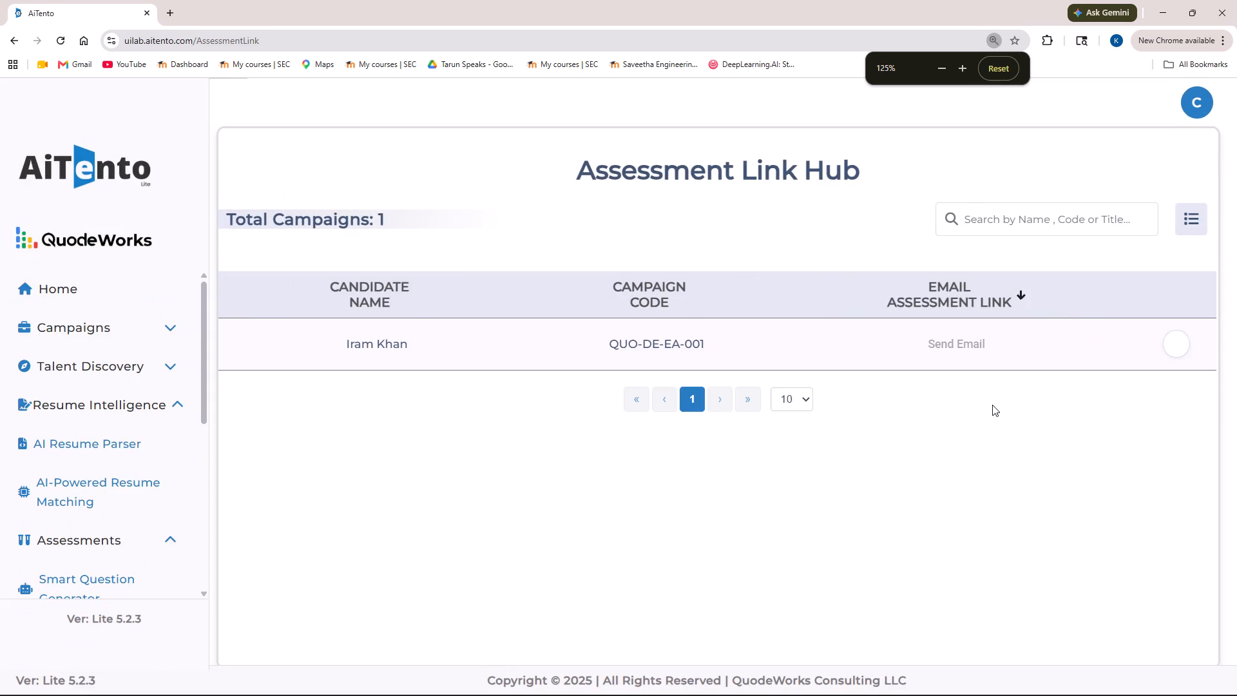
{"action": "key", "text": "ctrl+minus"}
{"action": "key", "text": "ctrl+plus"}
{"action": "key", "text": "ctrl+minus"}
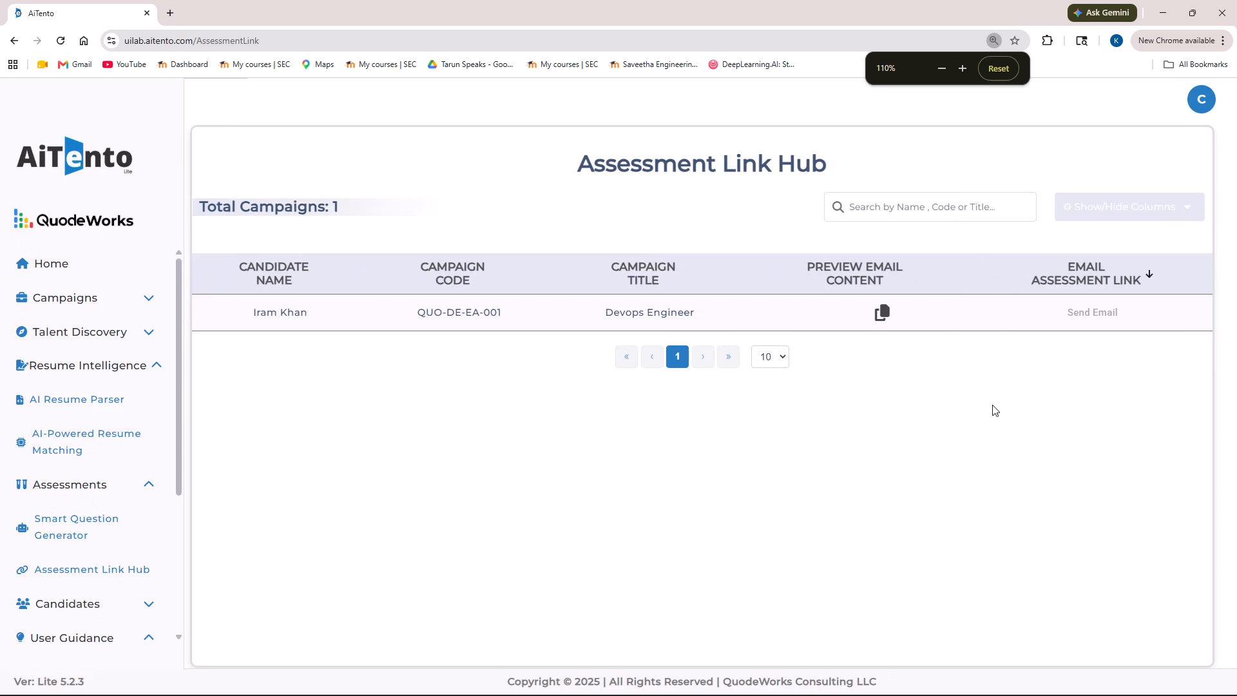
{"action": "key", "text": "ctrl+plus"}
{"action": "key", "text": "ctrl+minus"}
{"action": "key", "text": "ctrl+plus"}
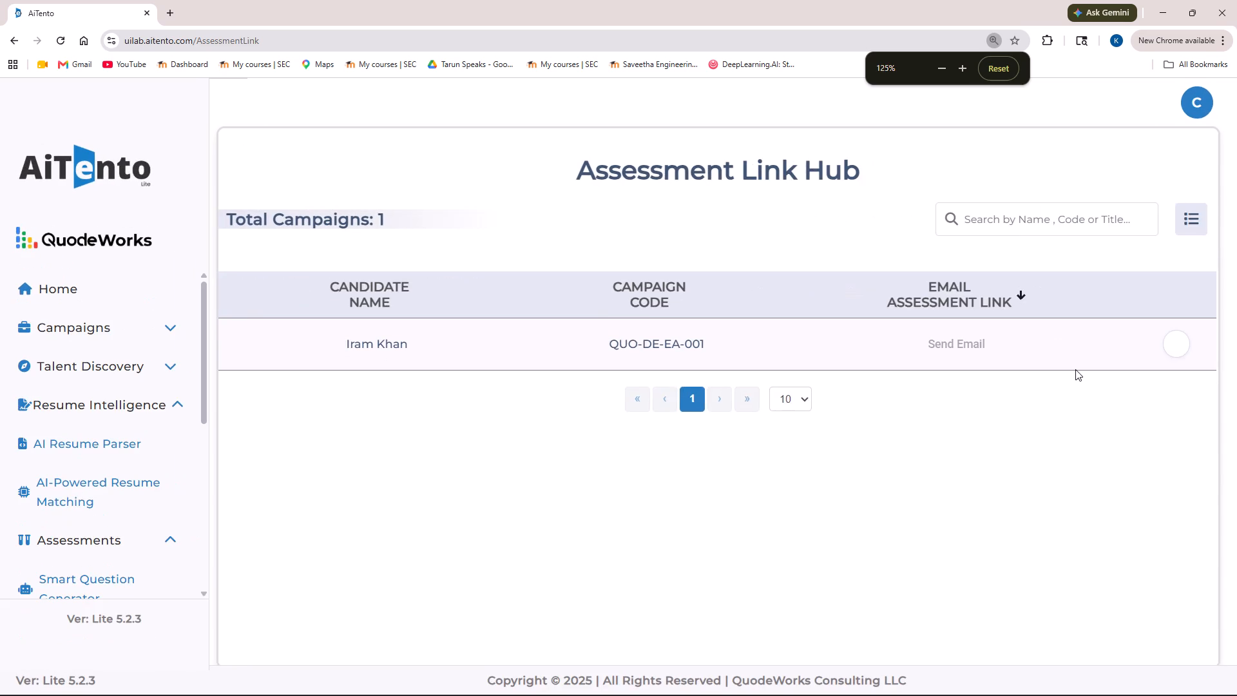
{"action": "key", "text": "ctrl+minus"}
{"action": "key", "text": "ctrl+plus"}
{"action": "key", "text": "ctrl+minus"}
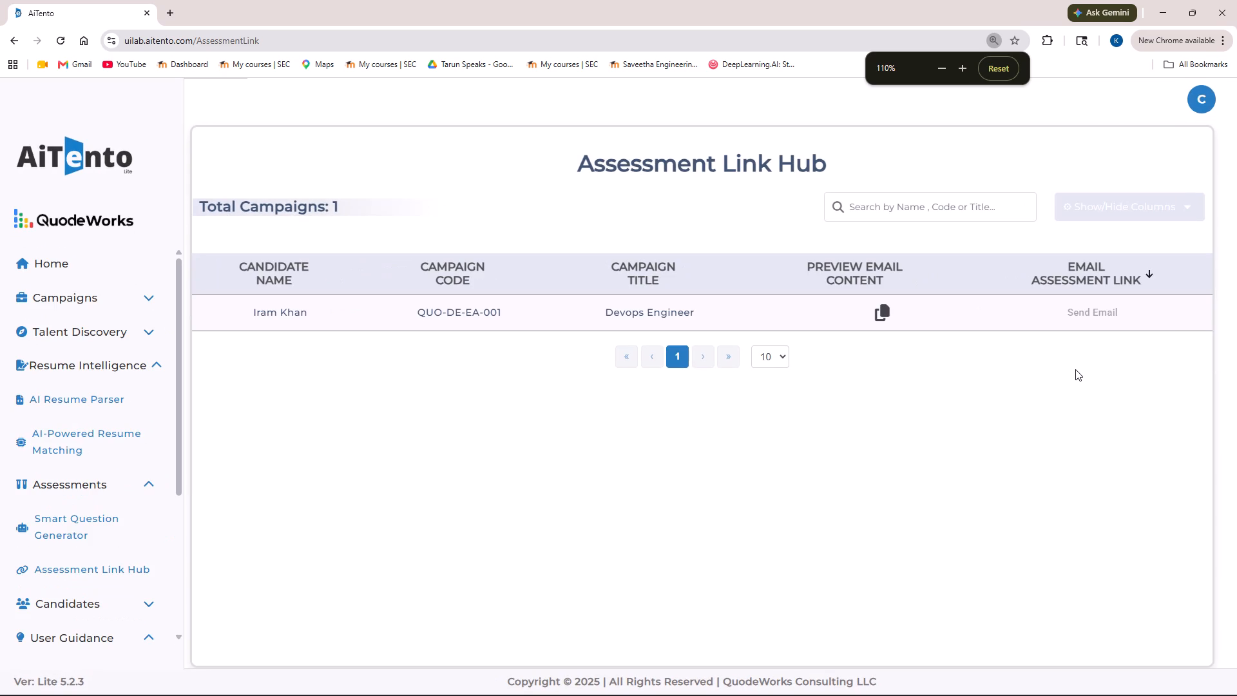
{"action": "key", "text": "ctrl+plus"}
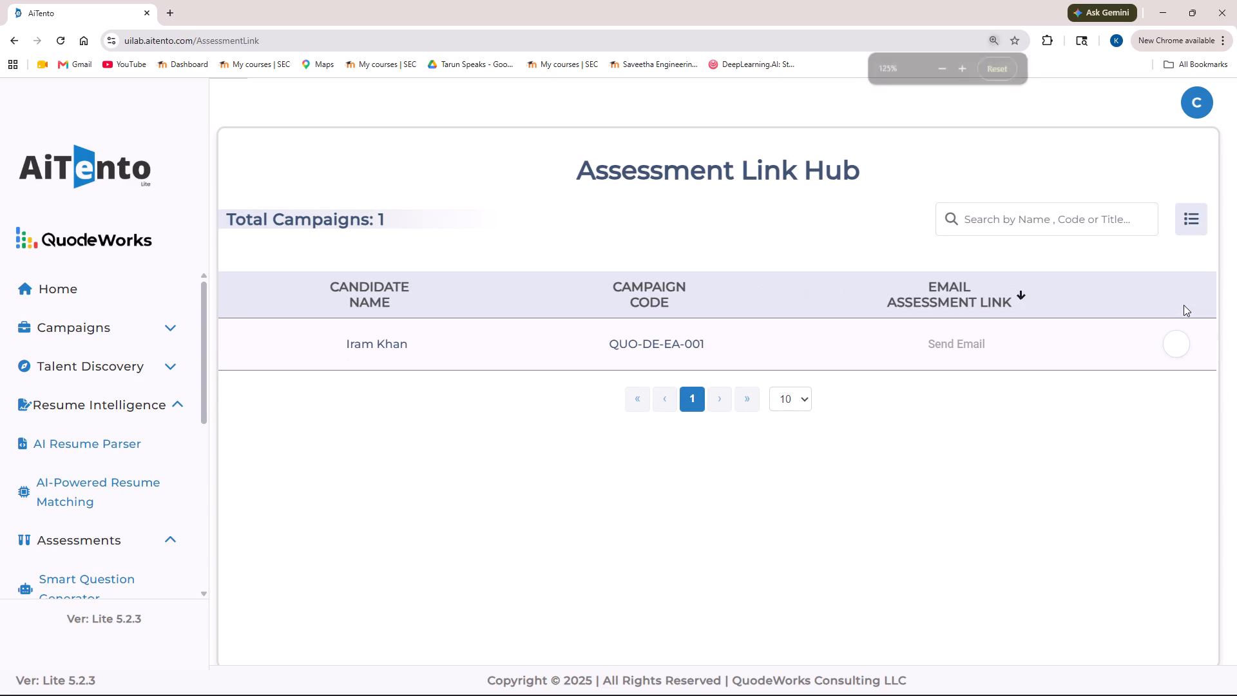
Expand the candidate row's details at 125% zoom to inspect them, and return the page to 100% zoom.
{"action": "left_click", "coordinate": [1174, 345]}
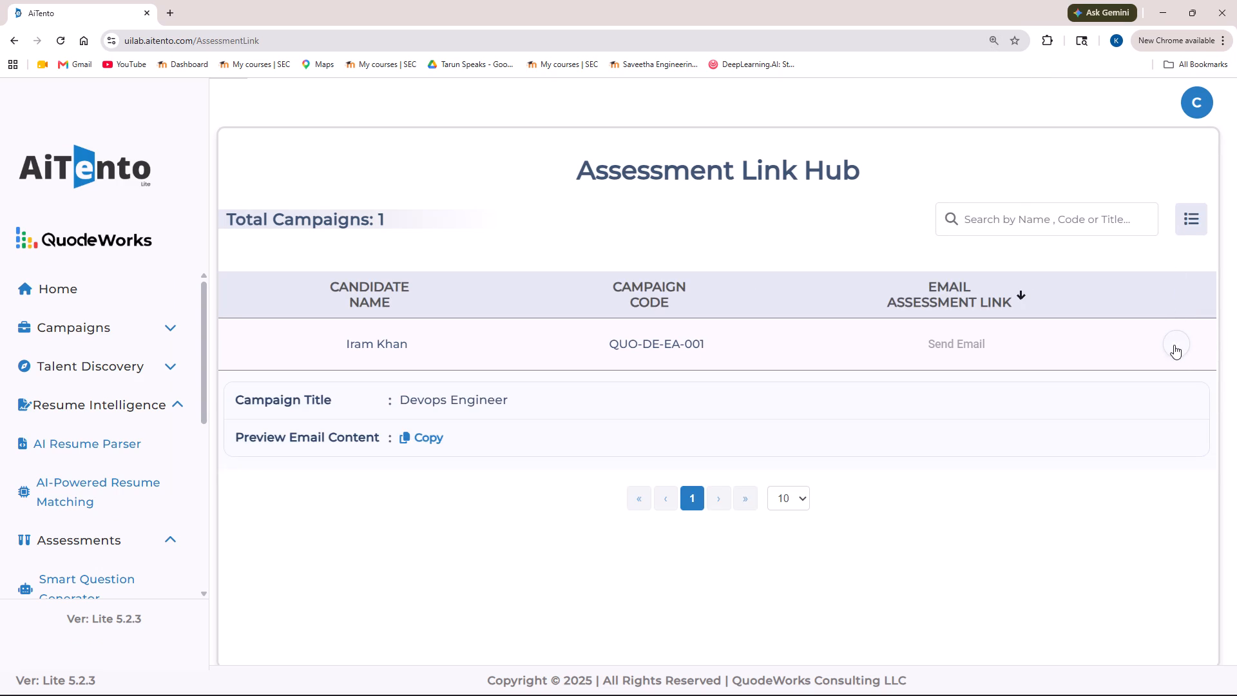
{"action": "left_click", "coordinate": [444, 514]}
{"action": "key", "text": "ctrl+minus"}
{"action": "key", "text": "ctrl+minus"}
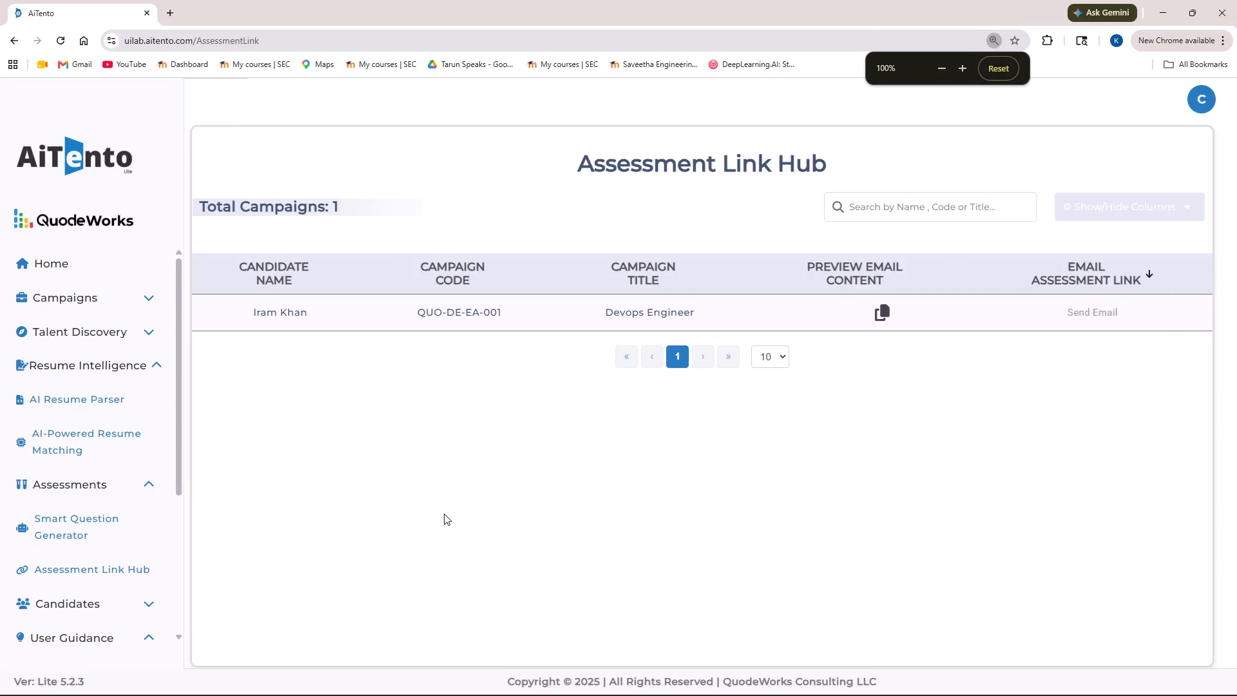
{"action": "left_click", "coordinate": [444, 514]}
Open the Talent Pipeline page under Candidates, check its layout at zoom levels from 90% to 125%, and return to 100%.
{"action": "left_click", "coordinate": [133, 559]}
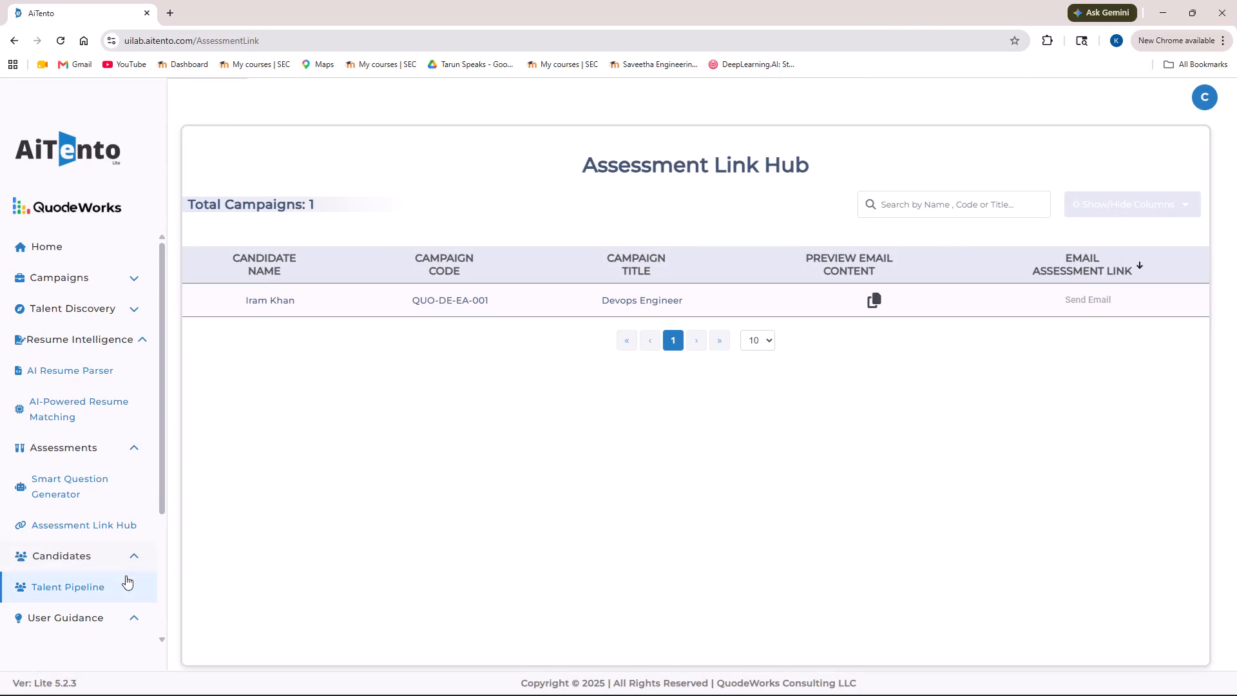
{"action": "left_click", "coordinate": [126, 575]}
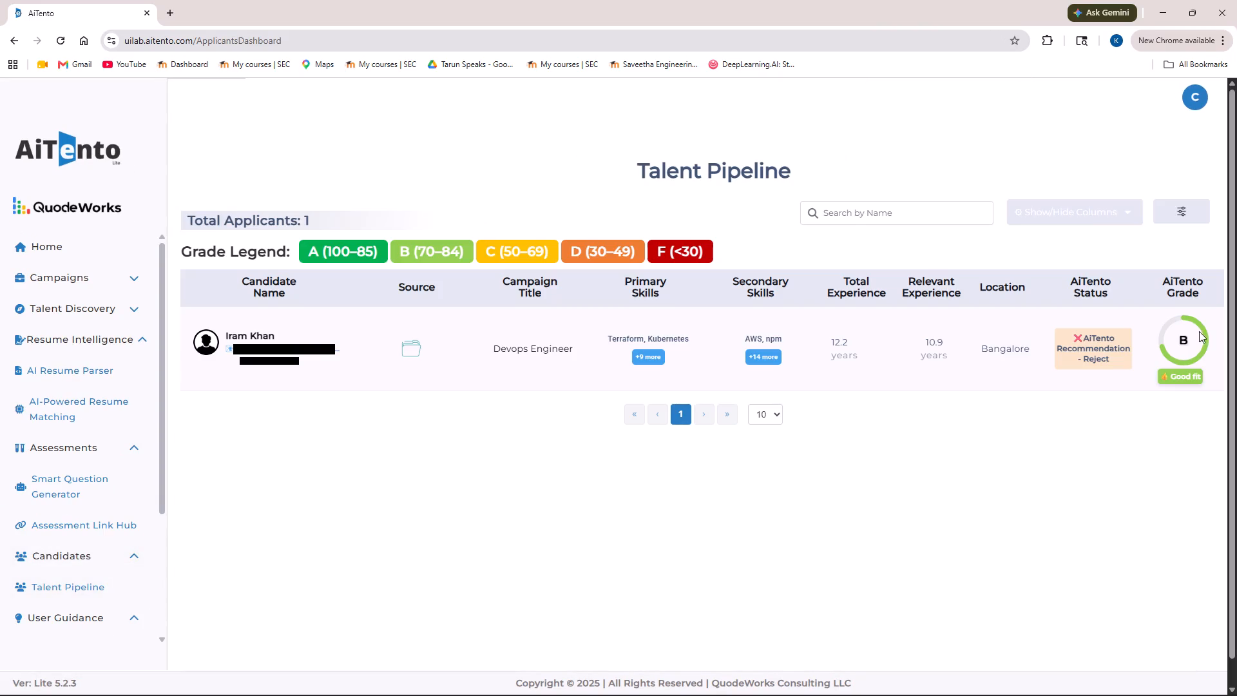
{"action": "scroll", "coordinate": [1185, 340], "scroll_direction": "right", "scroll_amount": 1}
{"action": "key", "text": "ctrl+minus"}
{"action": "key", "text": "ctrl+plus"}
{"action": "key", "text": "ctrl+plus"}
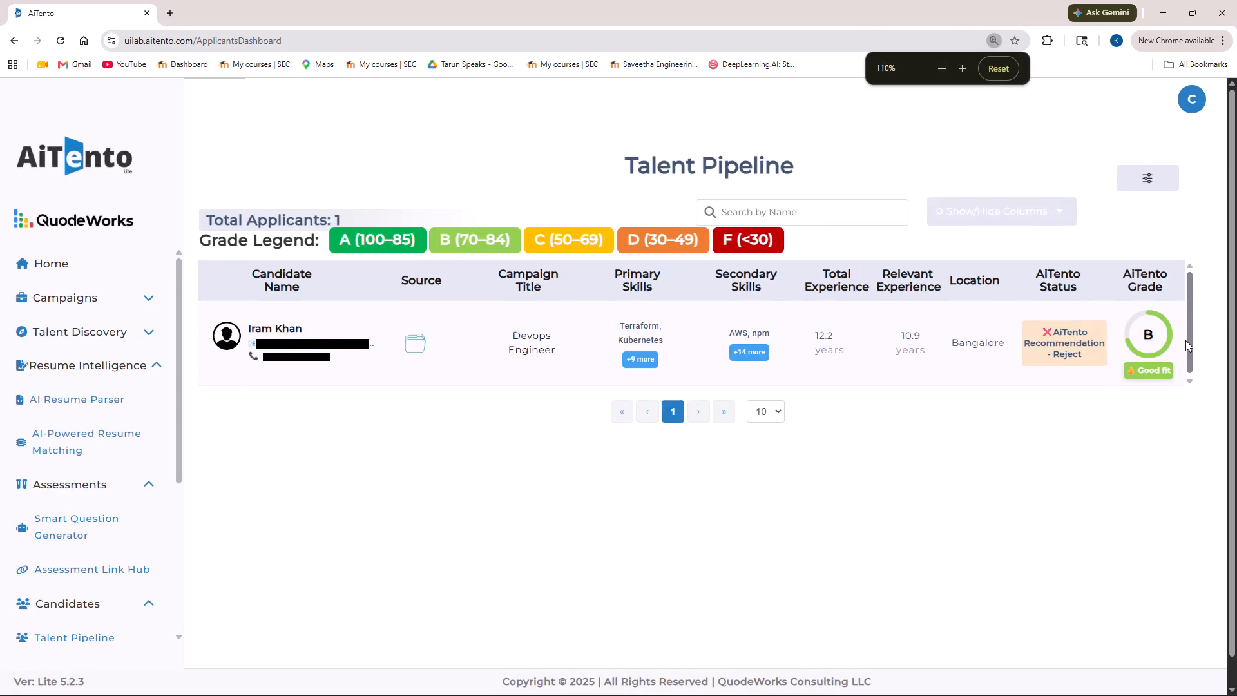
{"action": "key", "text": "ctrl+plus"}
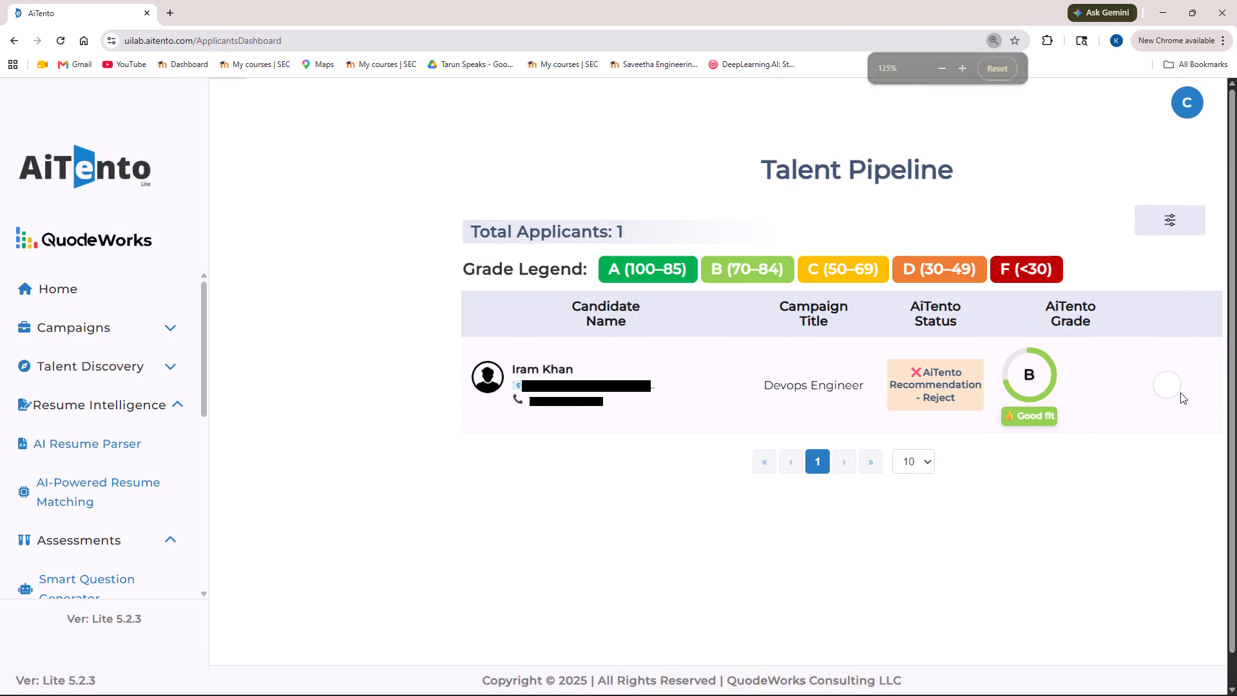
{"action": "key", "text": "ctrl+minus"}
{"action": "key", "text": "ctrl+minus"}
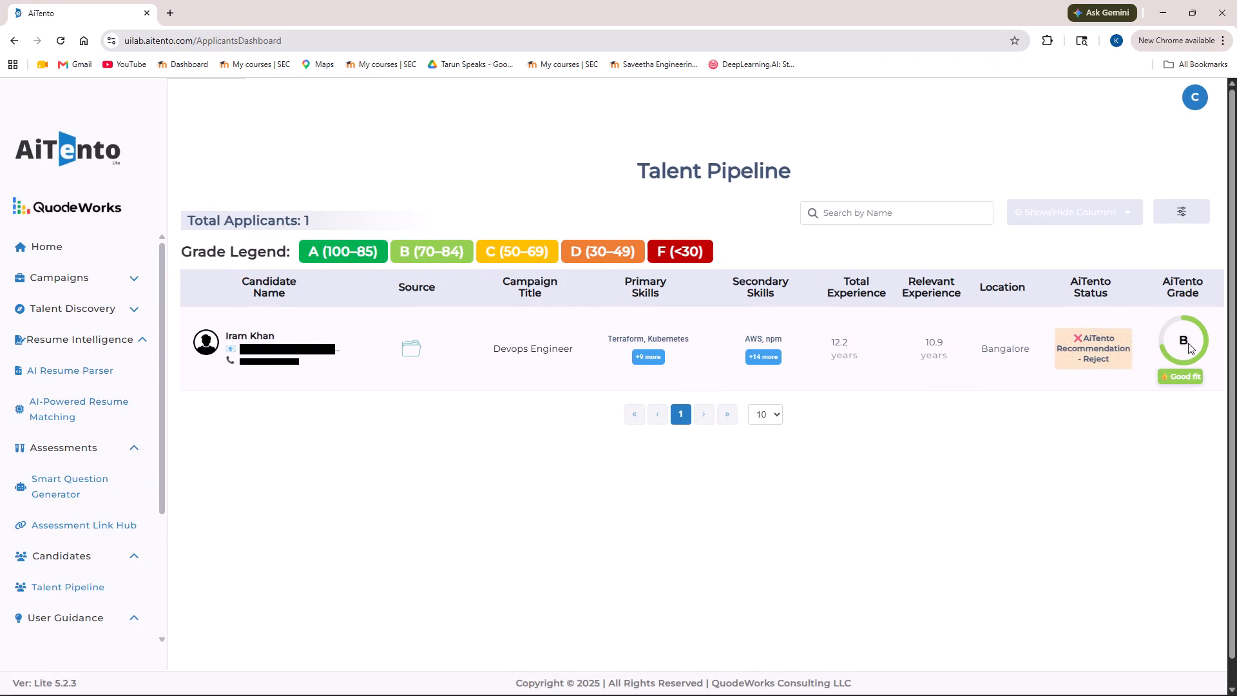
Check the Talent Pipeline page layout at zoom levels from 75% up to 125%.
{"action": "key", "text": "ctrl+minus"}
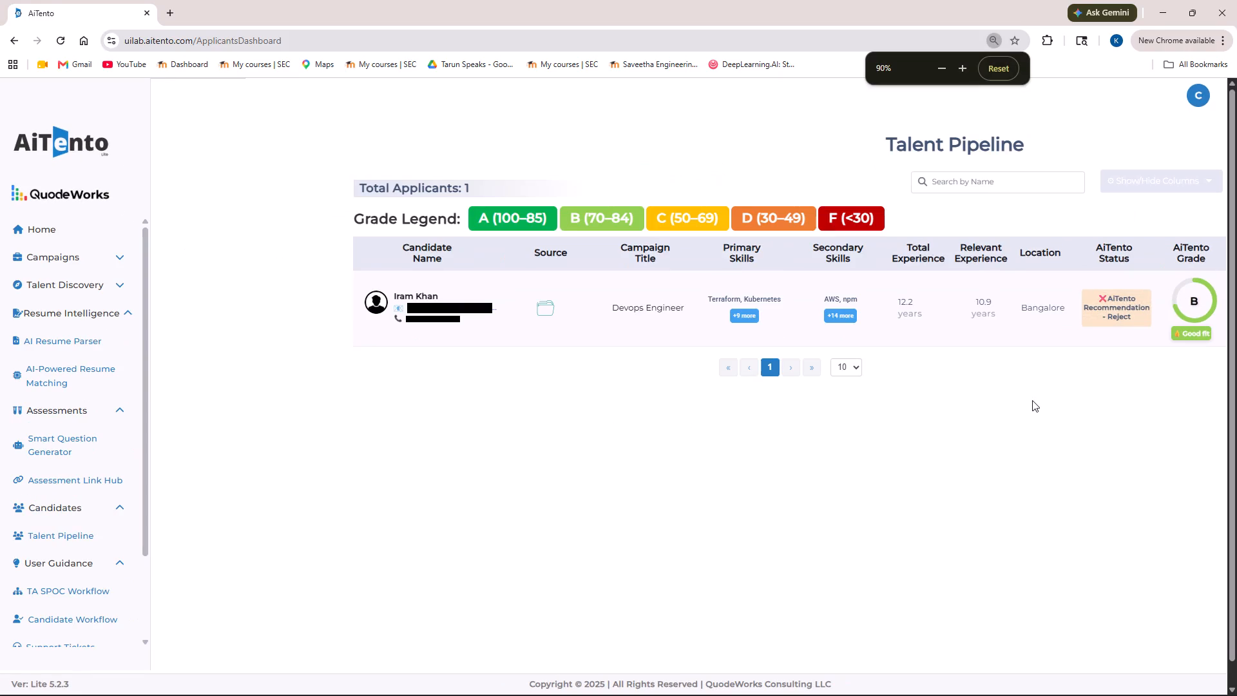
{"action": "key", "text": "ctrl+plus"}
{"action": "key", "text": "ctrl+minus"}
{"action": "key", "text": "ctrl+minus"}
{"action": "key", "text": "ctrl+minus"}
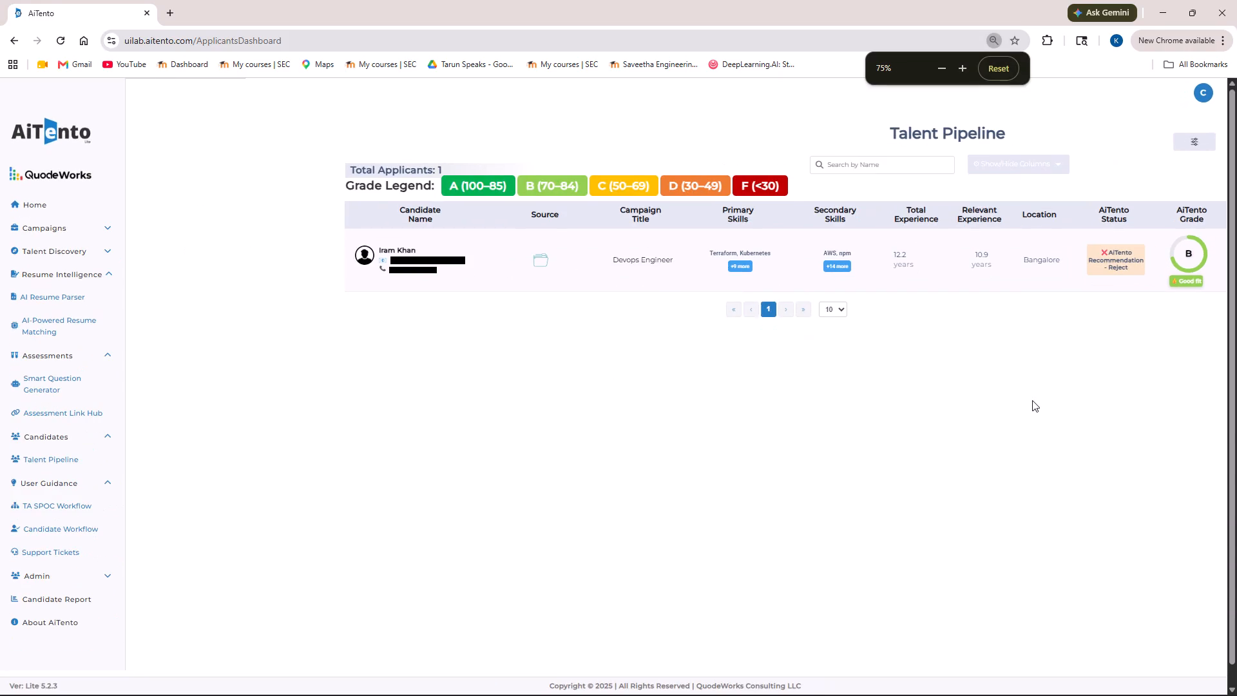
{"action": "key", "text": "ctrl+plus"}
{"action": "key", "text": "ctrl+plus"}
{"action": "key", "text": "ctrl+plus"}
{"action": "key", "text": "ctrl+plus"}
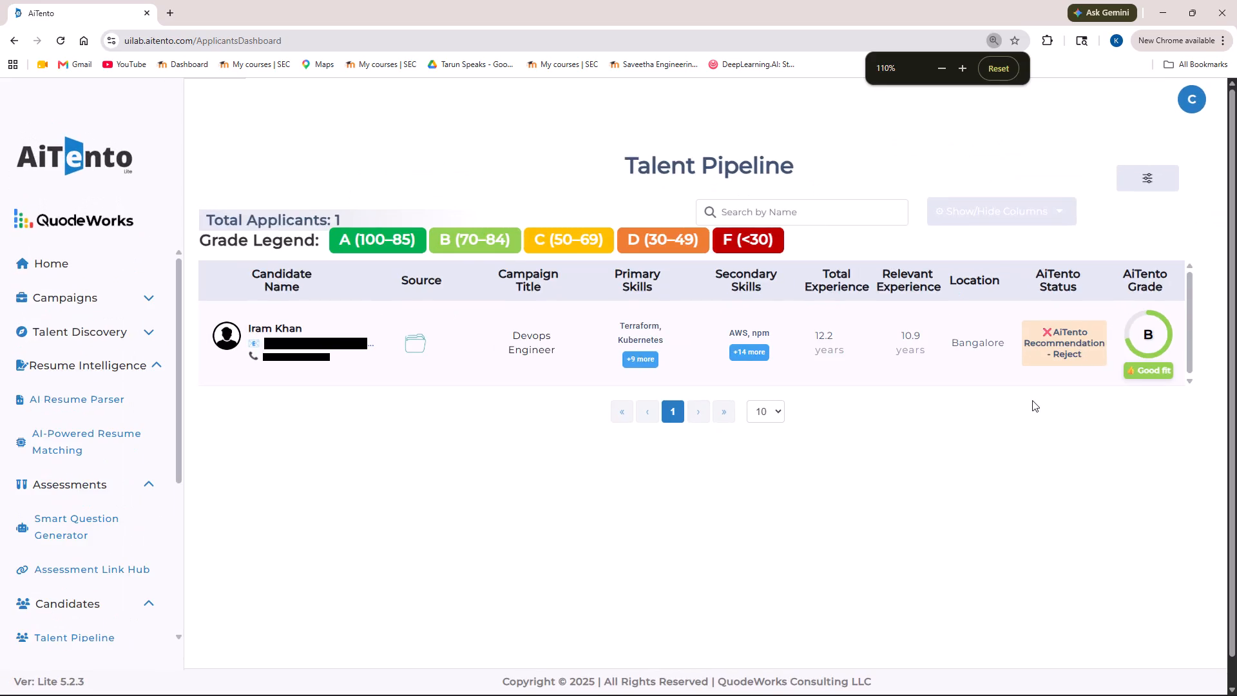
{"action": "key", "text": "ctrl+plus"}
{"action": "key", "text": "ctrl+minus"}
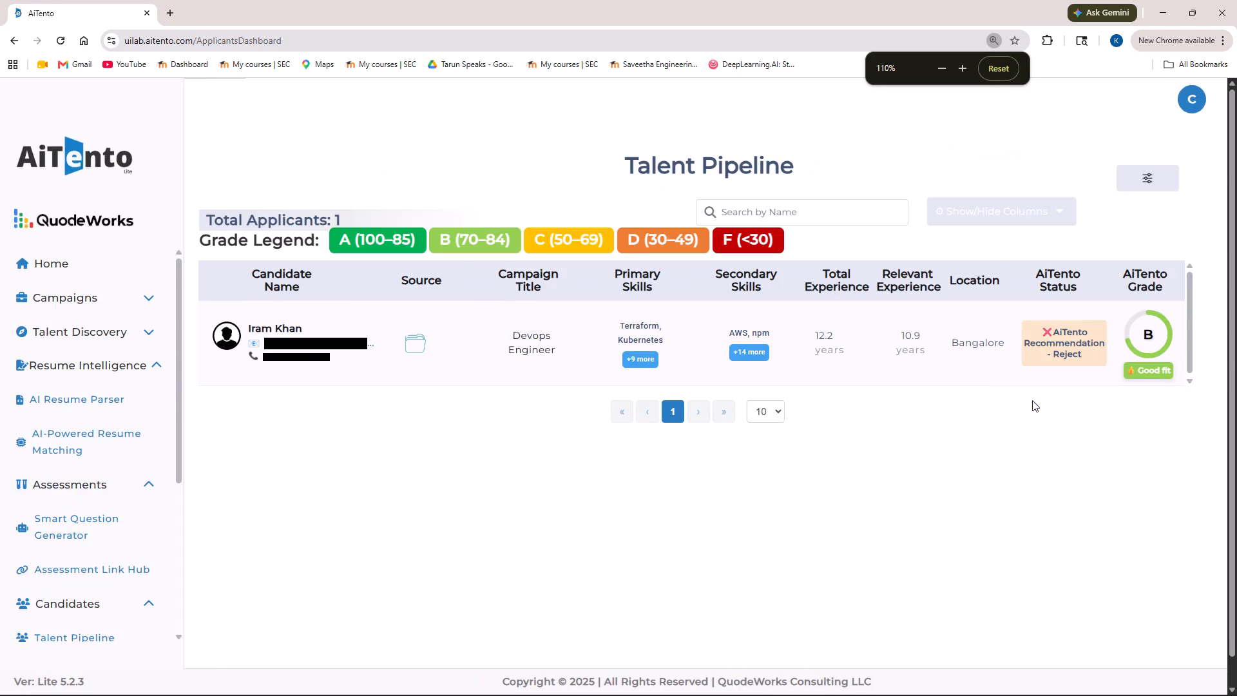
Expand the candidate row's details on the Talent Pipeline page at 125% zoom and examine them down to the last field.
{"action": "key", "text": "ctrl+plus"}
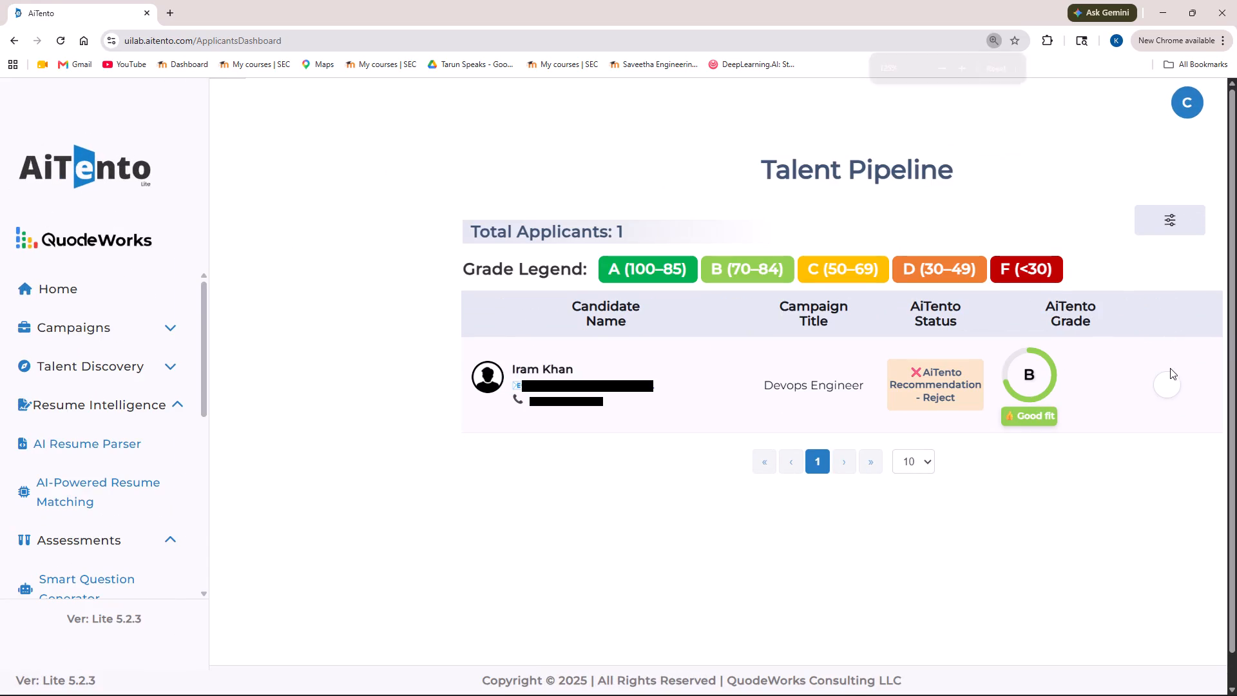
{"action": "left_click_drag", "start_coordinate": [1165, 401], "coordinate": [1164, 390]}
{"action": "left_click", "coordinate": [1164, 390]}
{"action": "scroll", "coordinate": [959, 417], "scroll_direction": "down", "scroll_amount": 2}
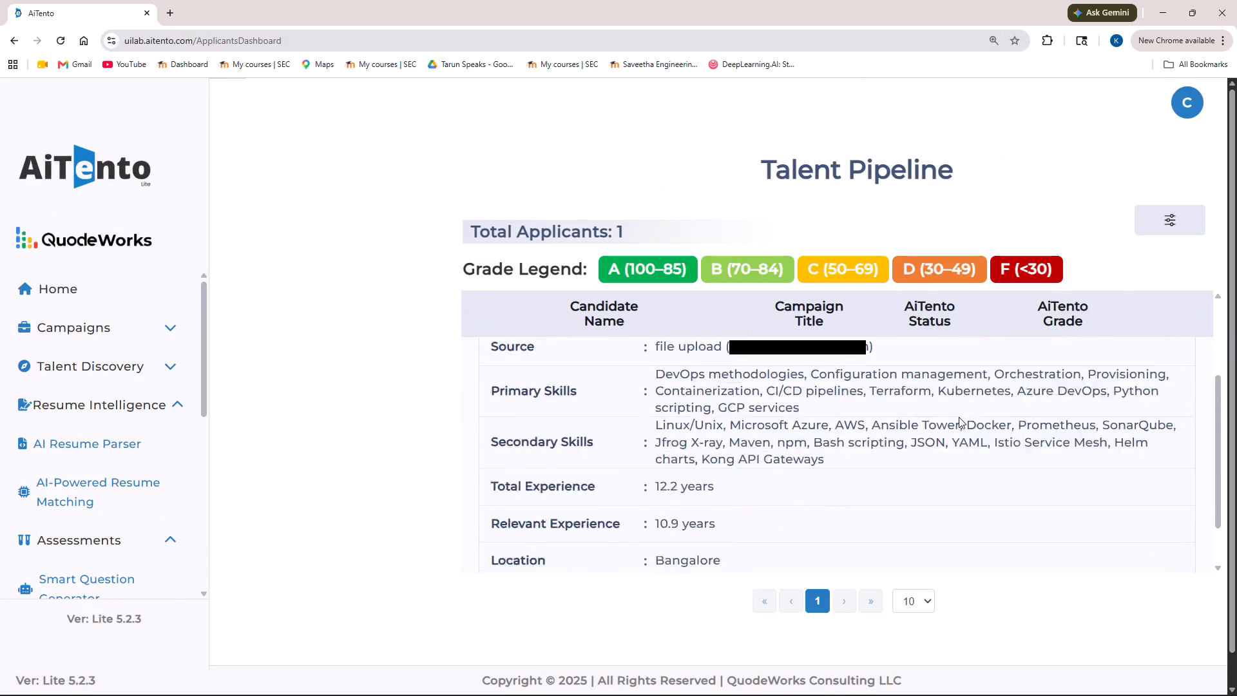
{"action": "scroll", "coordinate": [959, 417], "scroll_direction": "down", "scroll_amount": 2}
{"action": "scroll", "coordinate": [966, 489], "scroll_direction": "left", "scroll_amount": 1}
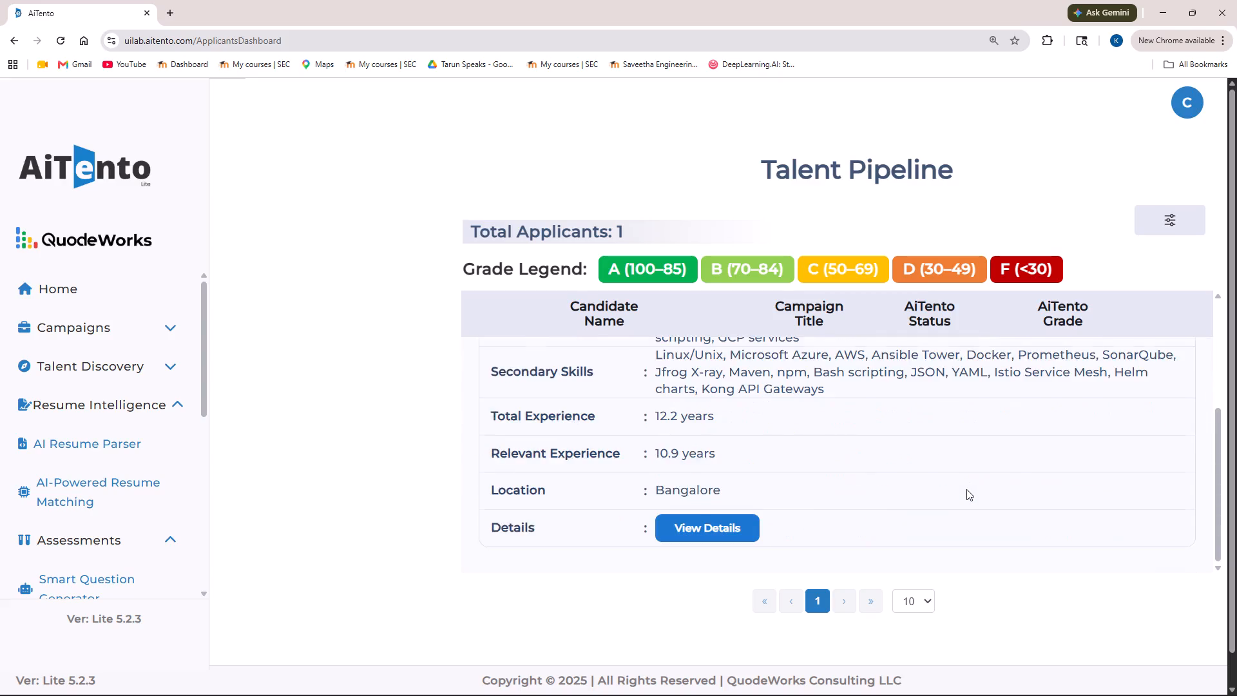
{"action": "scroll", "coordinate": [966, 489], "scroll_direction": "left", "scroll_amount": 2}
At 110% zoom, examine how the extra Primary Skills and Secondary Skills pop-ups display and scroll within the candidate table.
{"action": "key", "text": "ctrl+minus"}
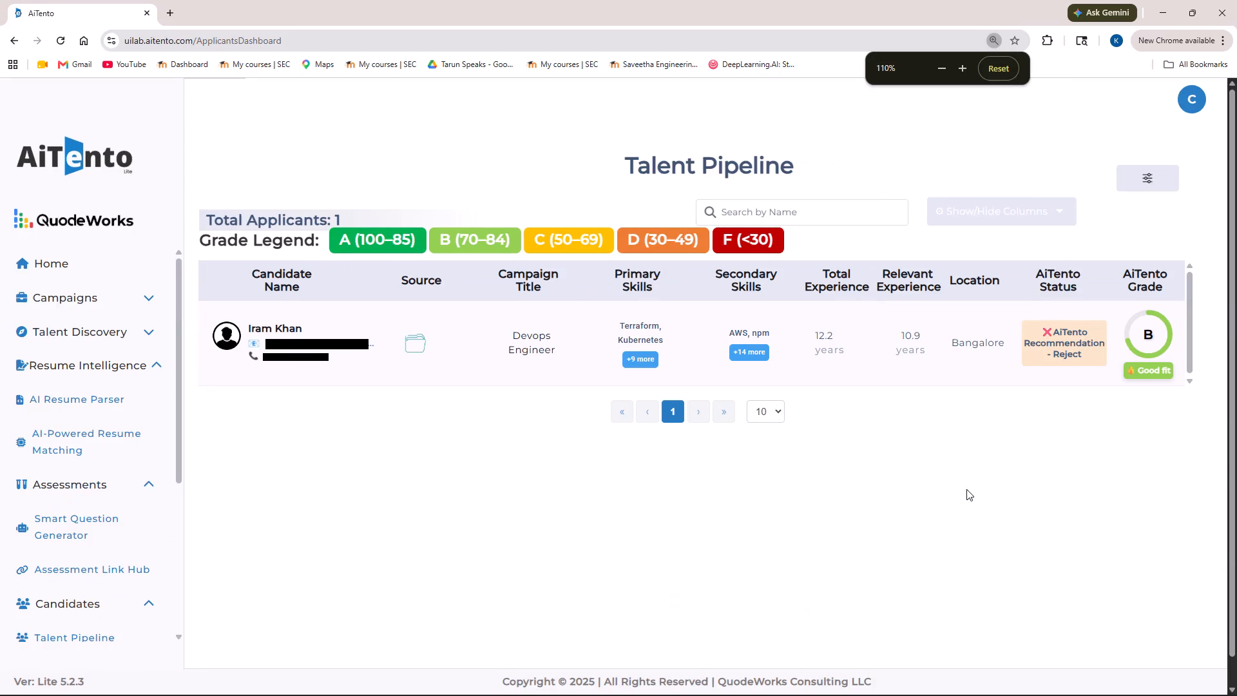
{"action": "left_click", "coordinate": [966, 489]}
{"action": "left_click_drag", "start_coordinate": [1189, 315], "coordinate": [1202, 373]}
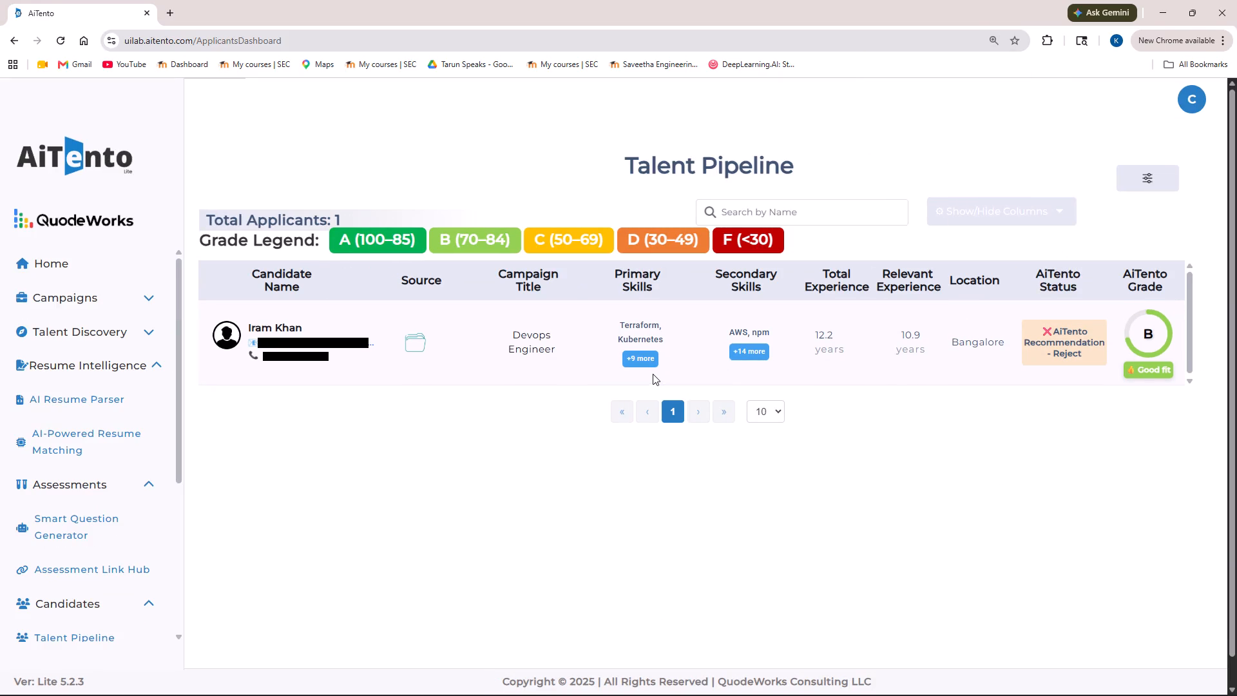
{"action": "scroll", "coordinate": [646, 362], "scroll_direction": "down", "scroll_amount": 4}
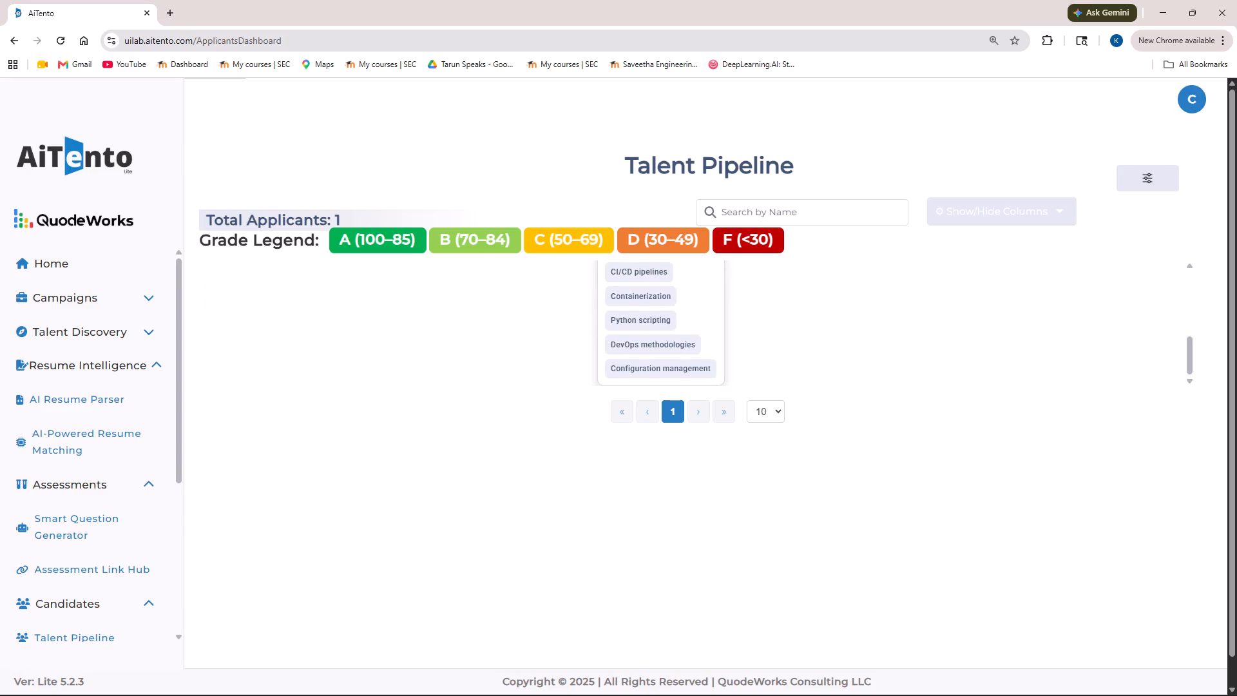
{"action": "scroll", "coordinate": [646, 362], "scroll_direction": "down", "scroll_amount": 1}
{"action": "scroll", "coordinate": [646, 362], "scroll_direction": "up", "scroll_amount": 4}
{"action": "scroll", "coordinate": [760, 347], "scroll_direction": "down", "scroll_amount": 1}
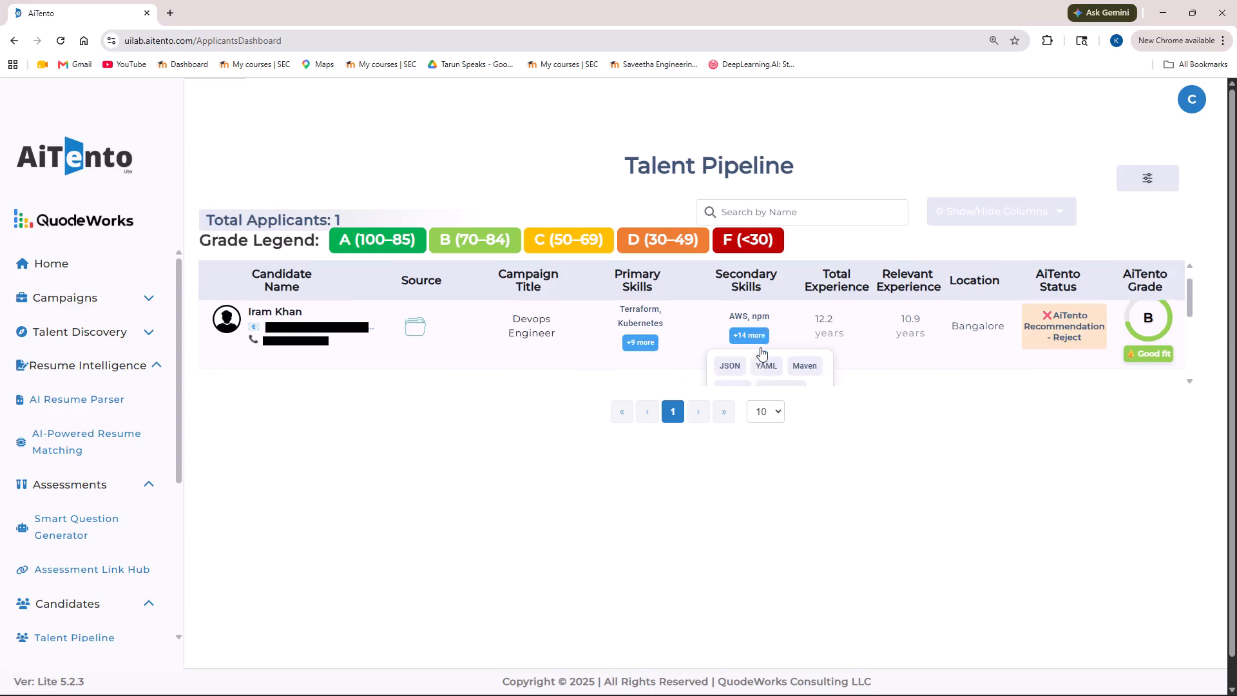
{"action": "scroll", "coordinate": [760, 347], "scroll_direction": "down", "scroll_amount": 4}
{"action": "scroll", "coordinate": [760, 347], "scroll_direction": "up", "scroll_amount": 3}
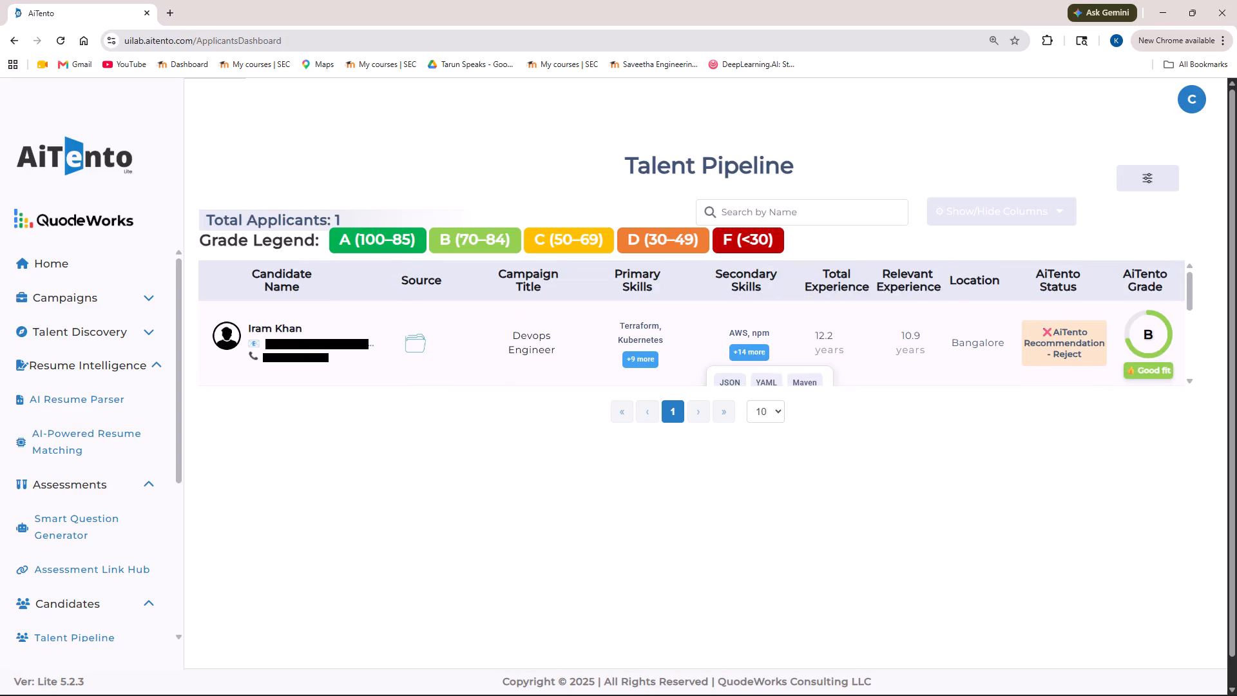
{"action": "scroll", "coordinate": [760, 347], "scroll_direction": "up", "scroll_amount": 1}
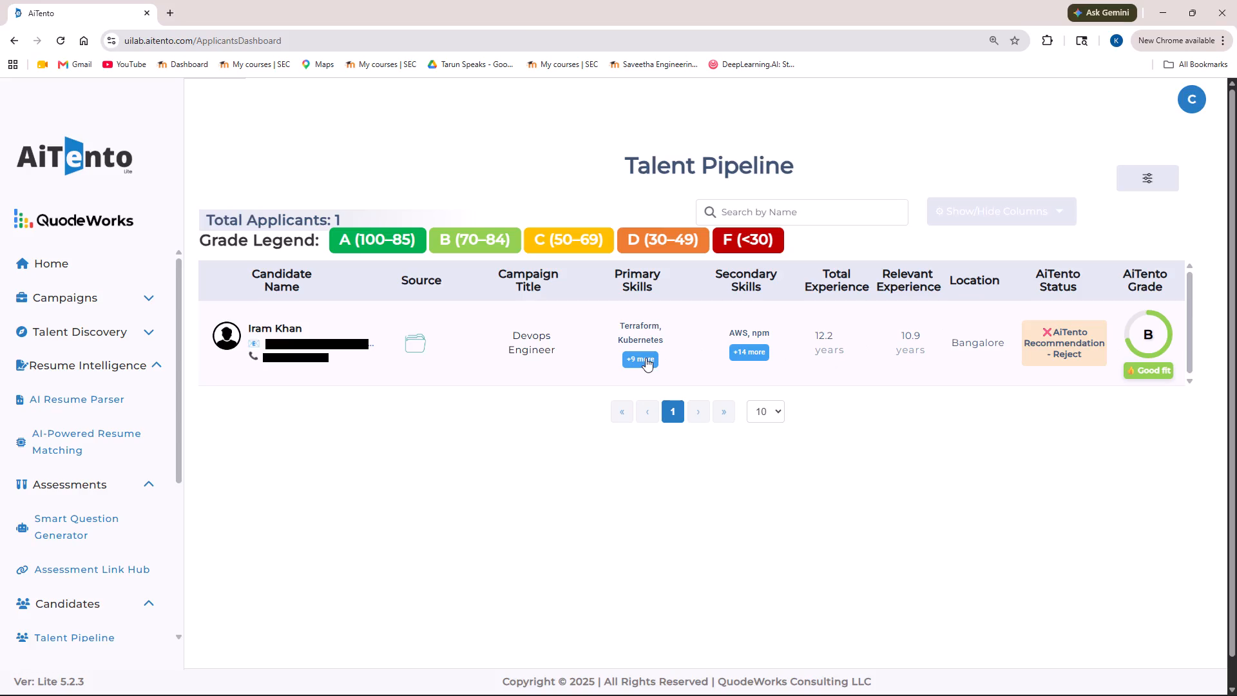
Start a Snipping Tool video recording of the full screen showing the Talent Pipeline page.
{"action": "key", "text": "Print"}
{"action": "left_click", "coordinate": [561, 24]}
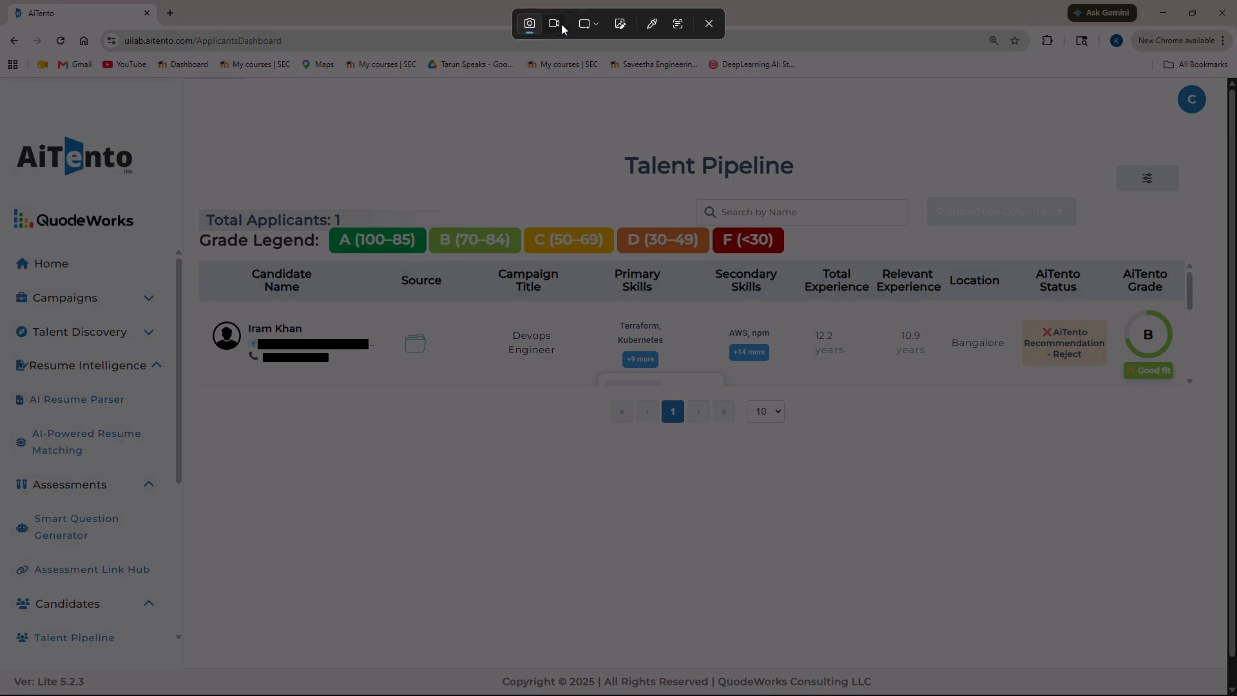
{"action": "left_click_drag", "start_coordinate": [0, 0], "coordinate": [1236, 695]}
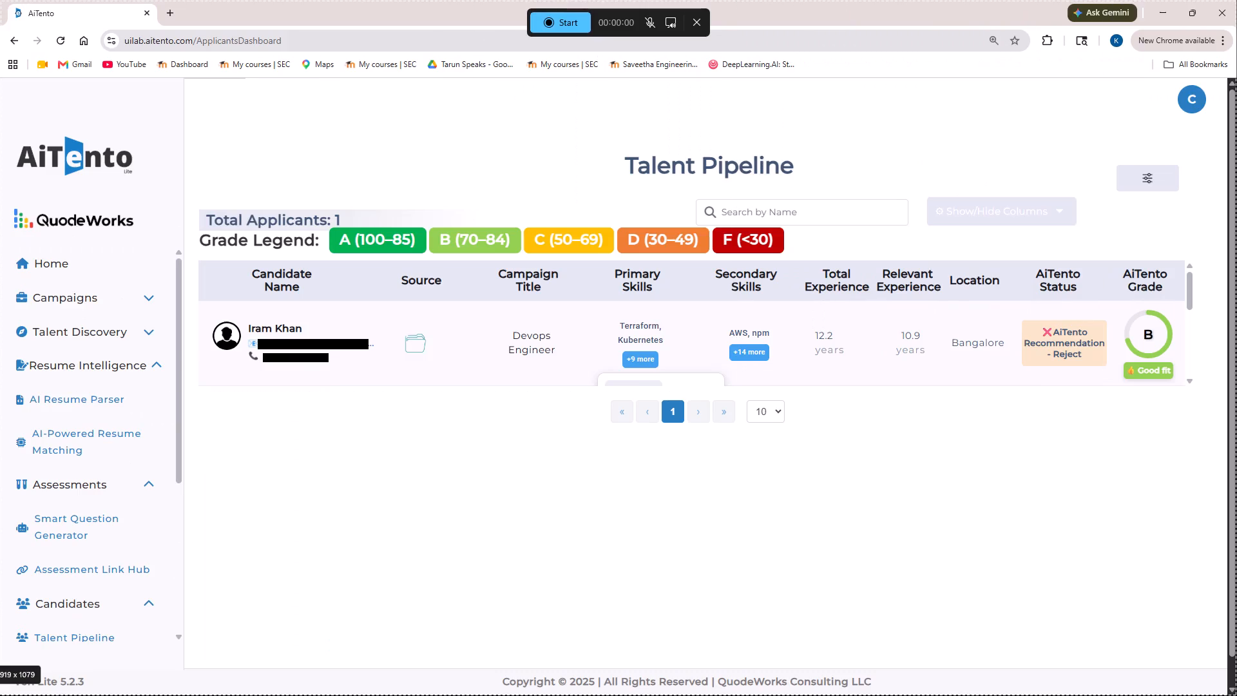
{"action": "left_click_drag", "start_coordinate": [1236, 695], "coordinate": [1236, 695]}
{"action": "left_click", "coordinate": [546, 28]}
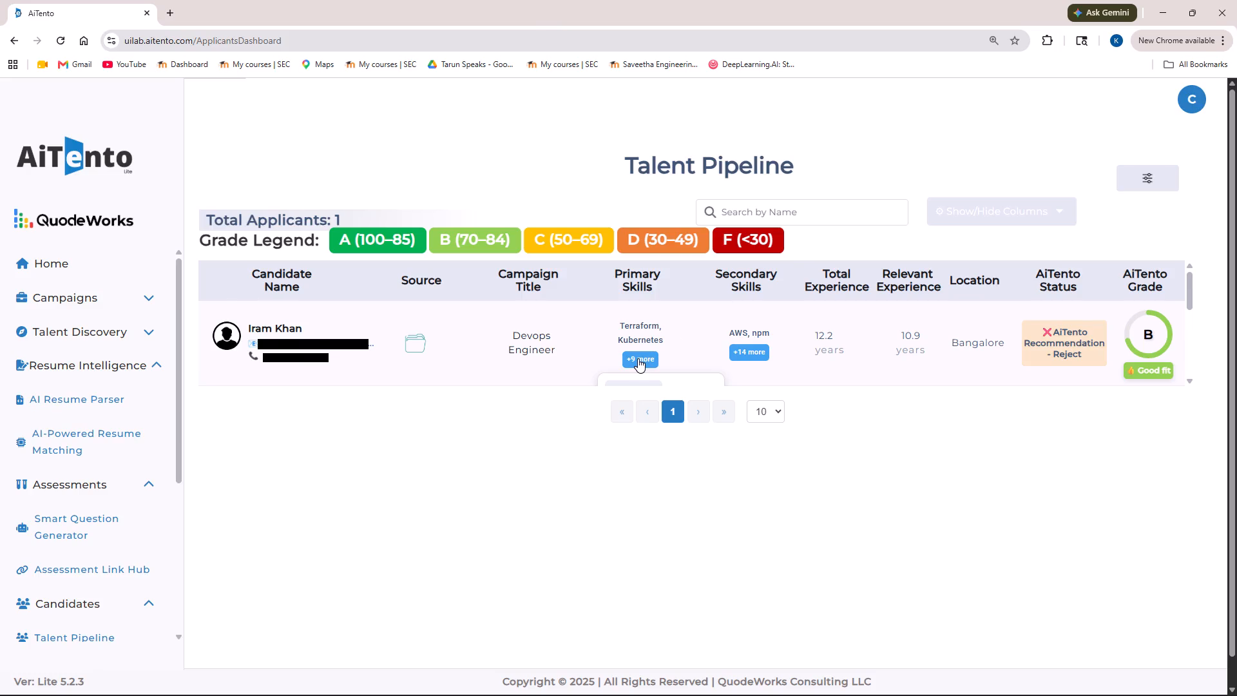
Demonstrate in the recording how the extra Primary Skills and Secondary Skills lists display and scroll in the table at 110% zoom.
{"action": "scroll", "coordinate": [638, 358], "scroll_direction": "down", "scroll_amount": 2}
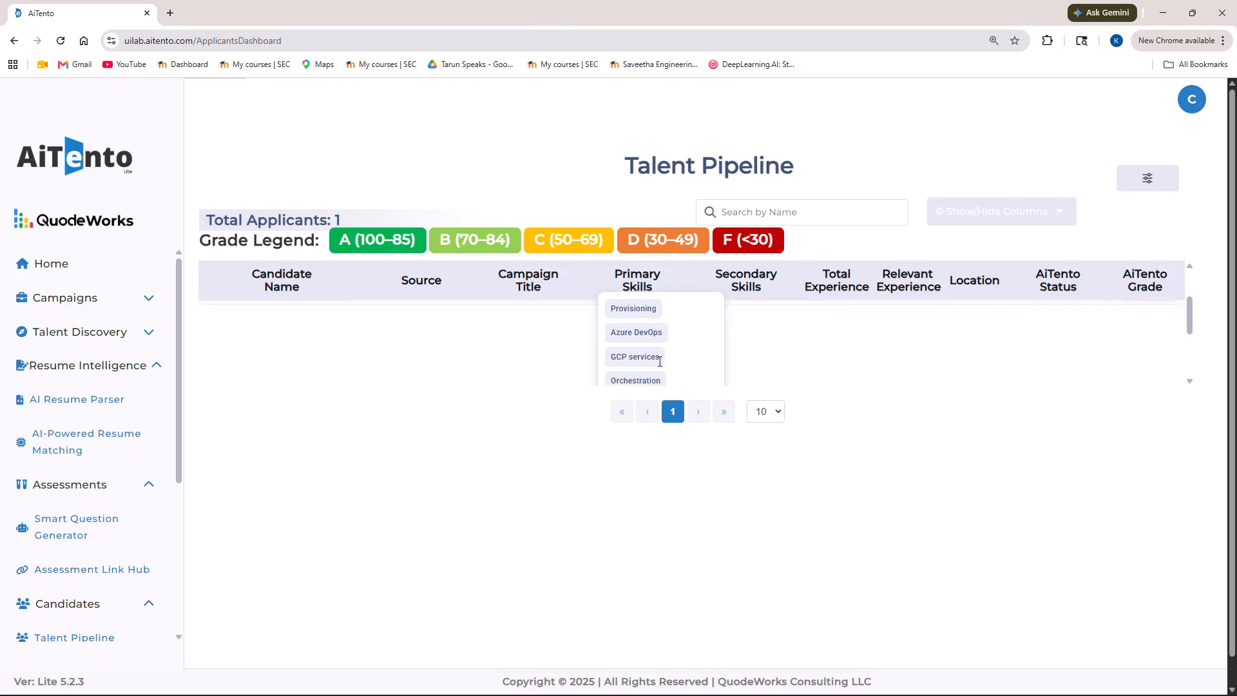
{"action": "scroll", "coordinate": [658, 361], "scroll_direction": "down", "scroll_amount": 3}
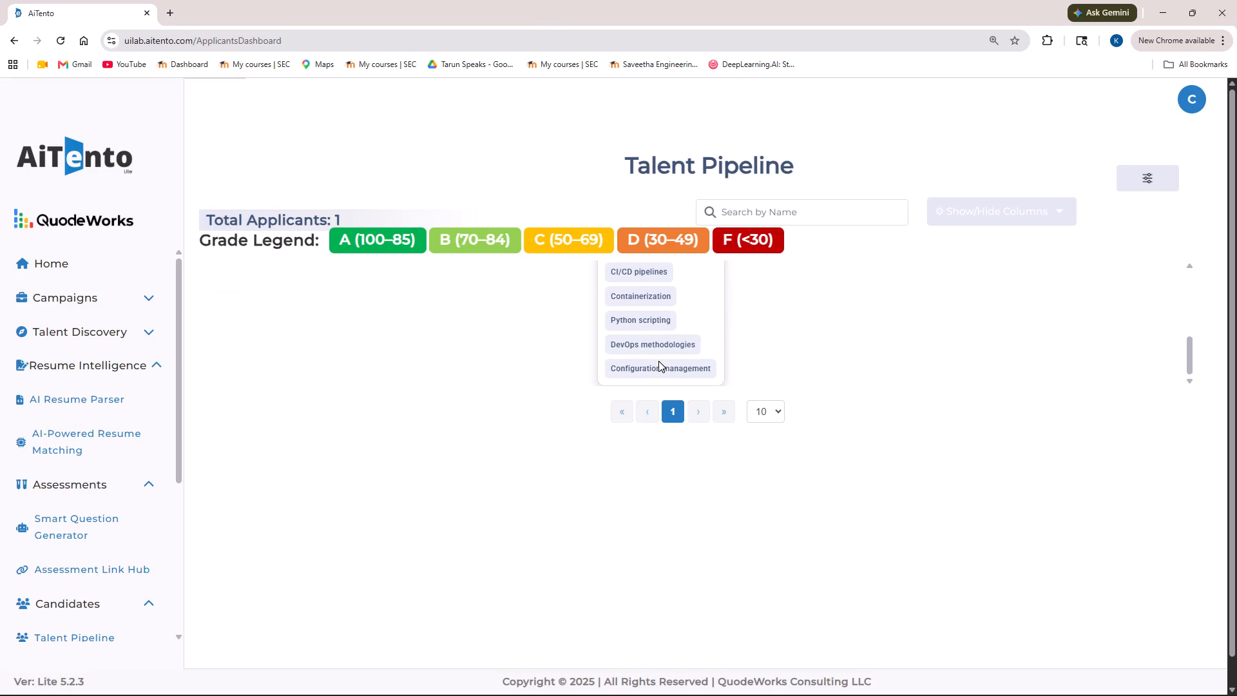
{"action": "scroll", "coordinate": [658, 361], "scroll_direction": "down", "scroll_amount": 1}
{"action": "scroll", "coordinate": [658, 361], "scroll_direction": "up", "scroll_amount": 3}
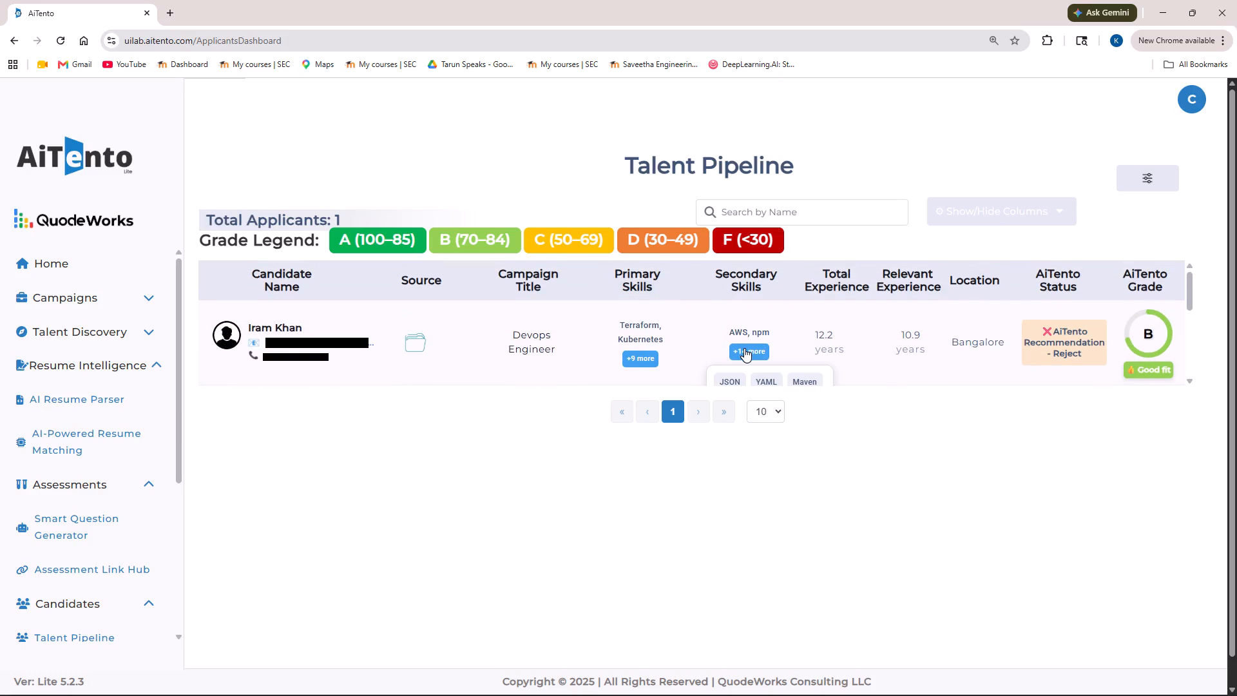
{"action": "scroll", "coordinate": [744, 349], "scroll_direction": "left", "scroll_amount": 1}
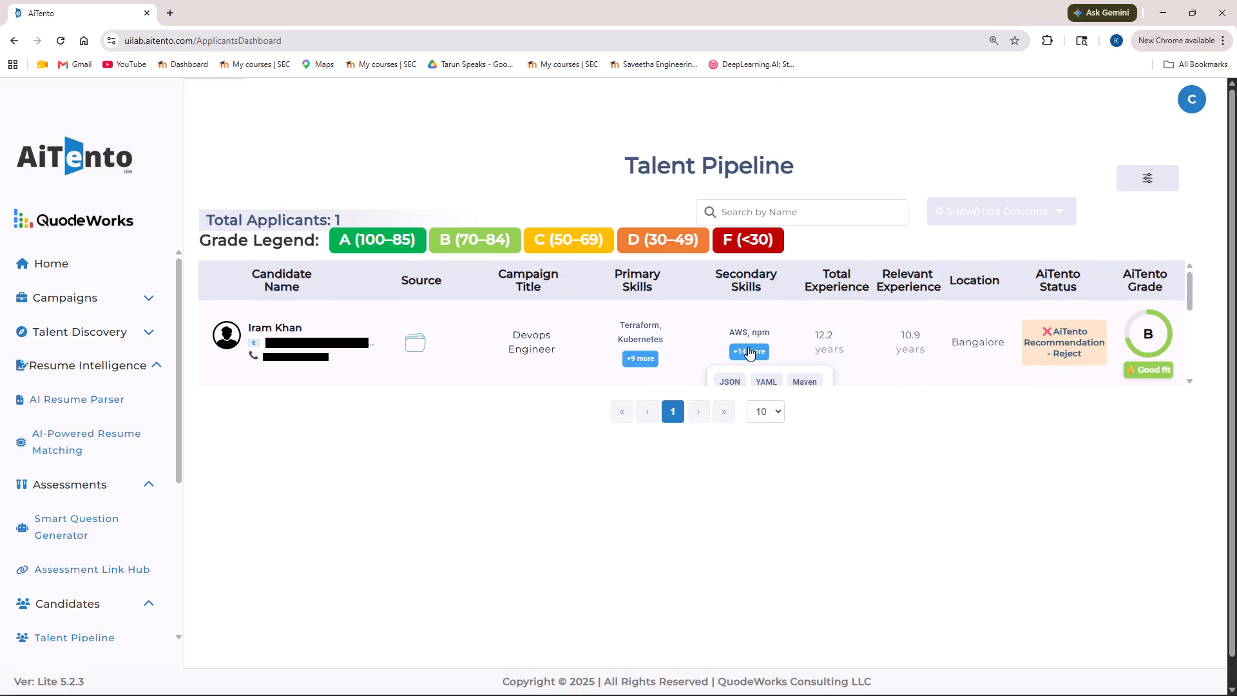
{"action": "scroll", "coordinate": [748, 349], "scroll_direction": "down", "scroll_amount": 5}
{"action": "scroll", "coordinate": [748, 349], "scroll_direction": "up", "scroll_amount": 1}
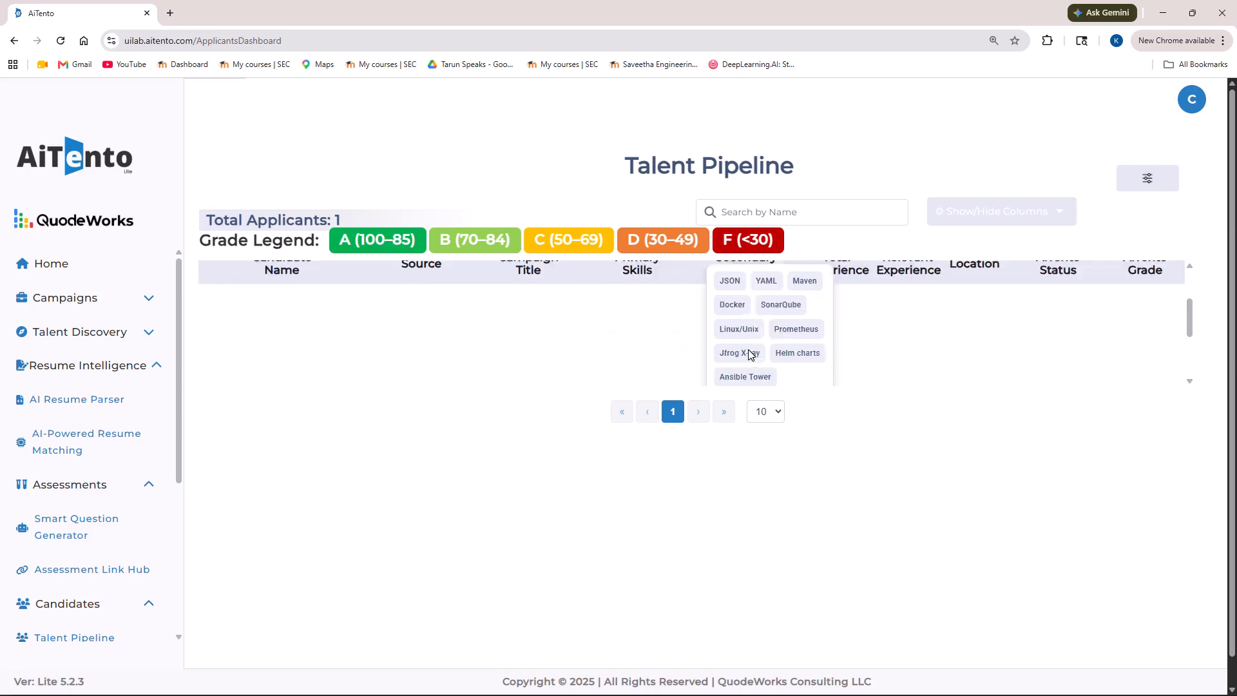
{"action": "scroll", "coordinate": [748, 349], "scroll_direction": "up", "scroll_amount": 2}
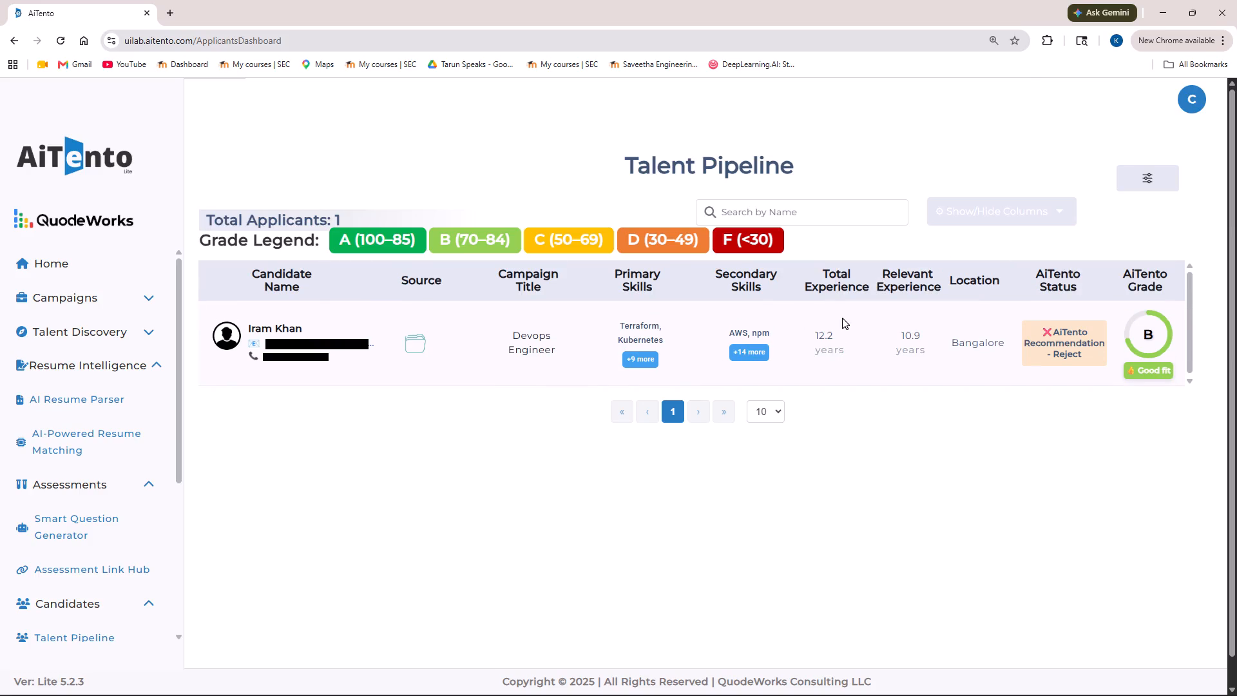
Show the table switching between 110% and 125% zoom in the recording, and magnify the candidate row's expand control.
{"action": "key", "text": "ctrl+plus"}
{"action": "key", "text": "ctrl+plus"}
{"action": "key", "text": "ctrl+minus"}
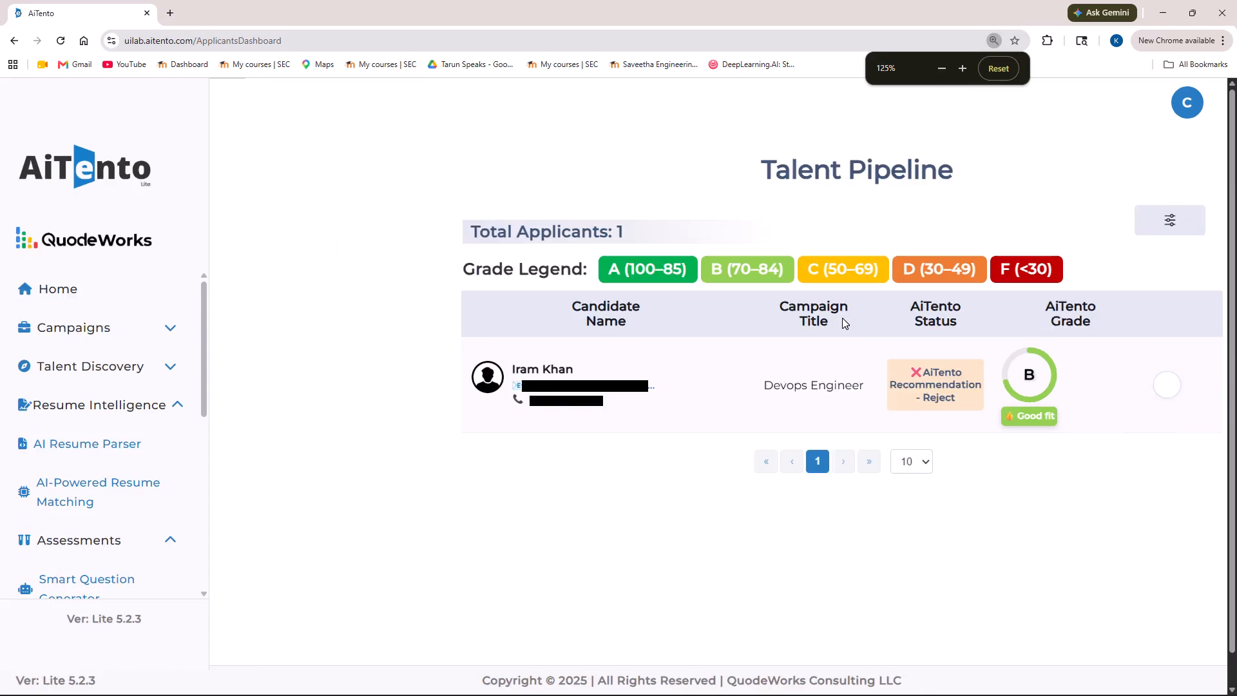
{"action": "key", "text": "ctrl+minus"}
{"action": "key", "text": "ctrl+plus"}
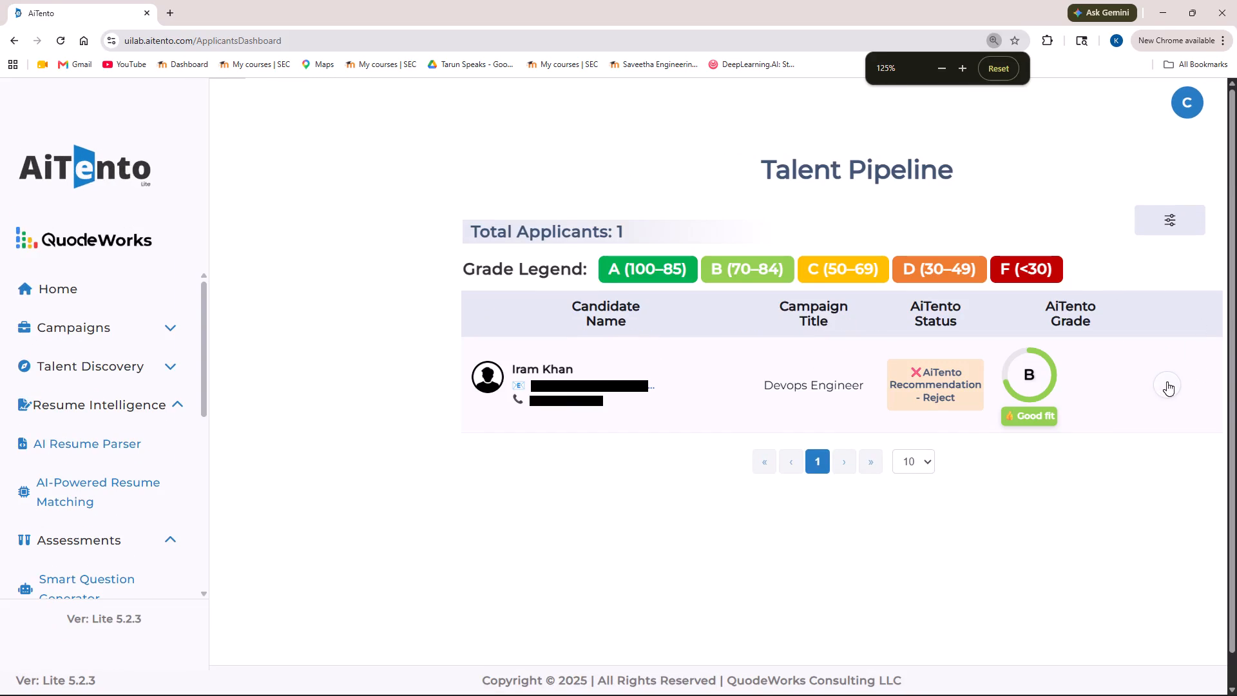
{"action": "scroll", "coordinate": [1162, 387], "scroll_direction": "left", "scroll_amount": 1}
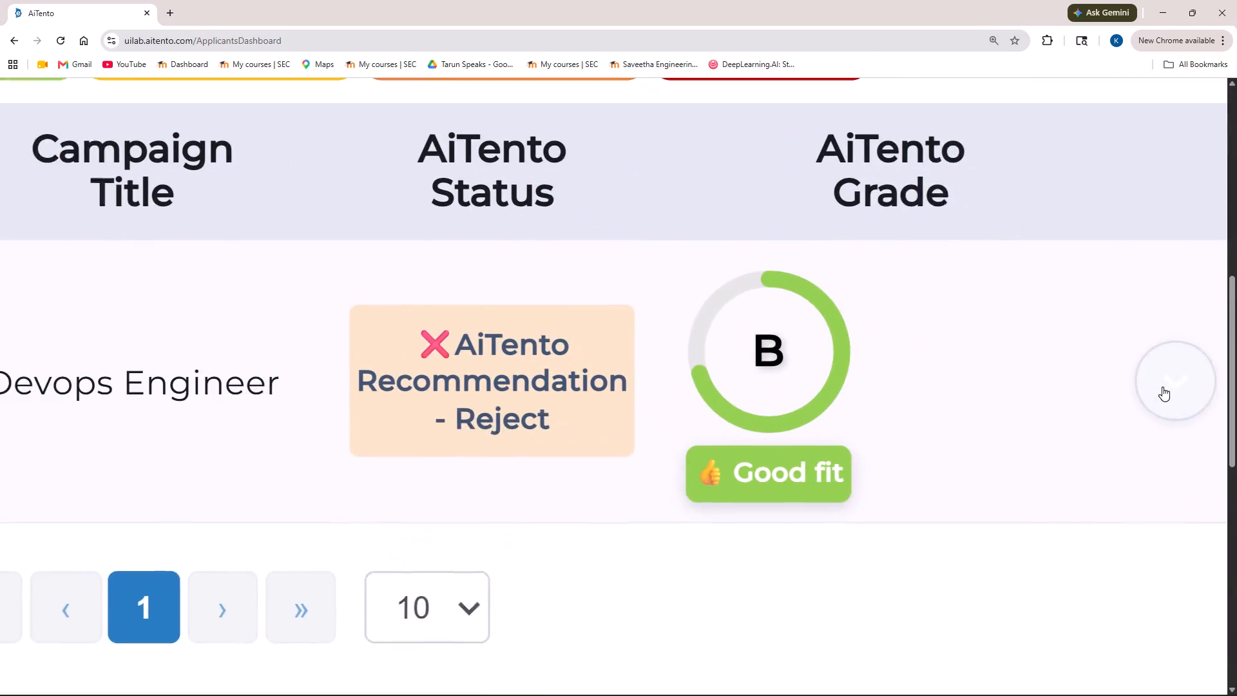
{"action": "scroll", "coordinate": [1162, 387], "scroll_direction": "left", "scroll_amount": 1}
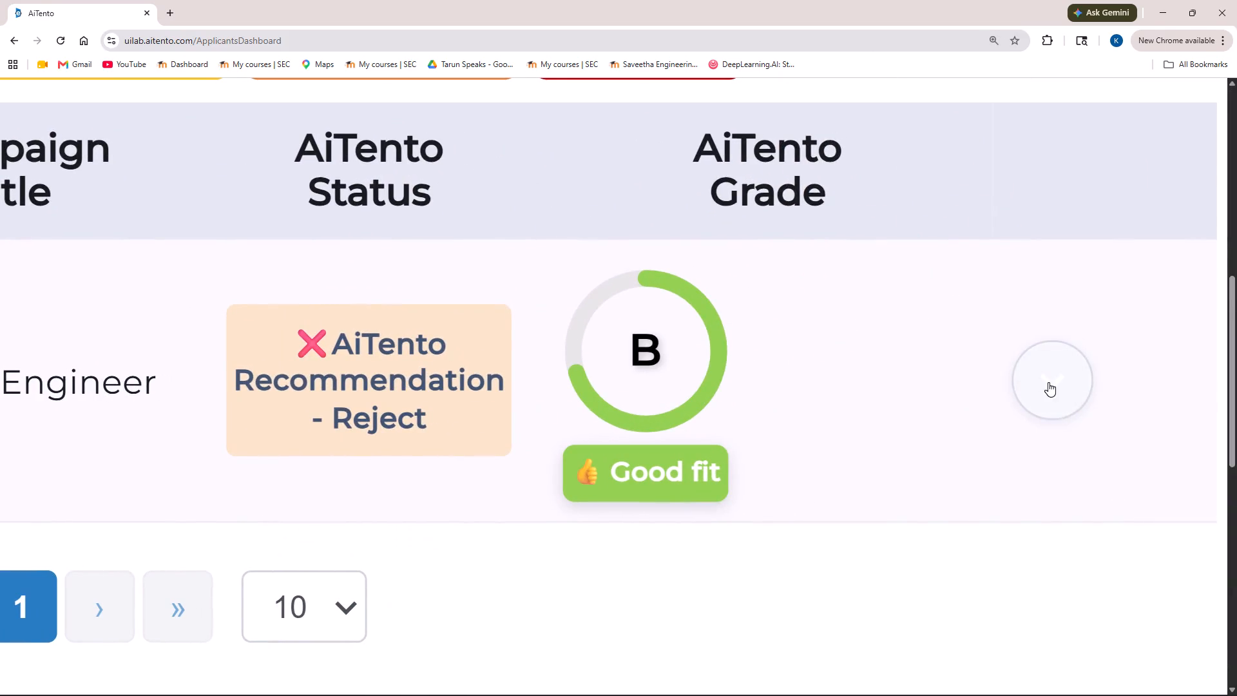
Expand the candidate row and open its full details page while still recording.
{"action": "left_click", "coordinate": [1163, 381]}
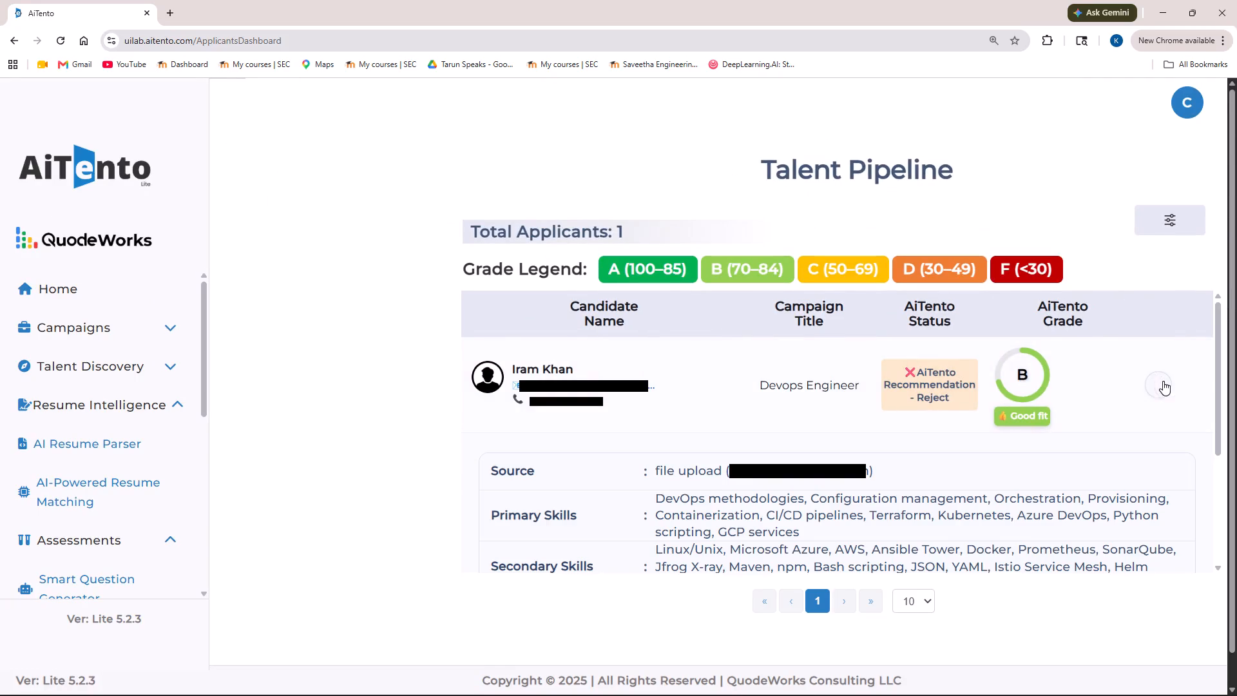
{"action": "scroll", "coordinate": [847, 496], "scroll_direction": "down", "scroll_amount": 4}
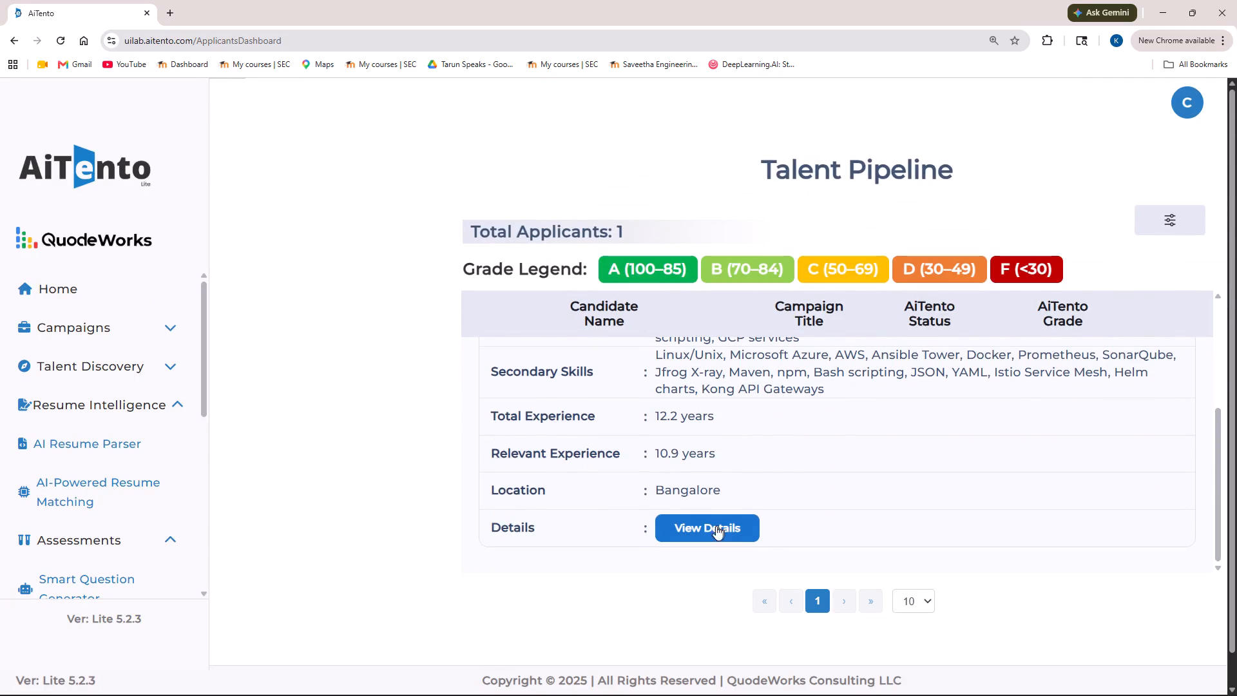
{"action": "left_click", "coordinate": [708, 529]}
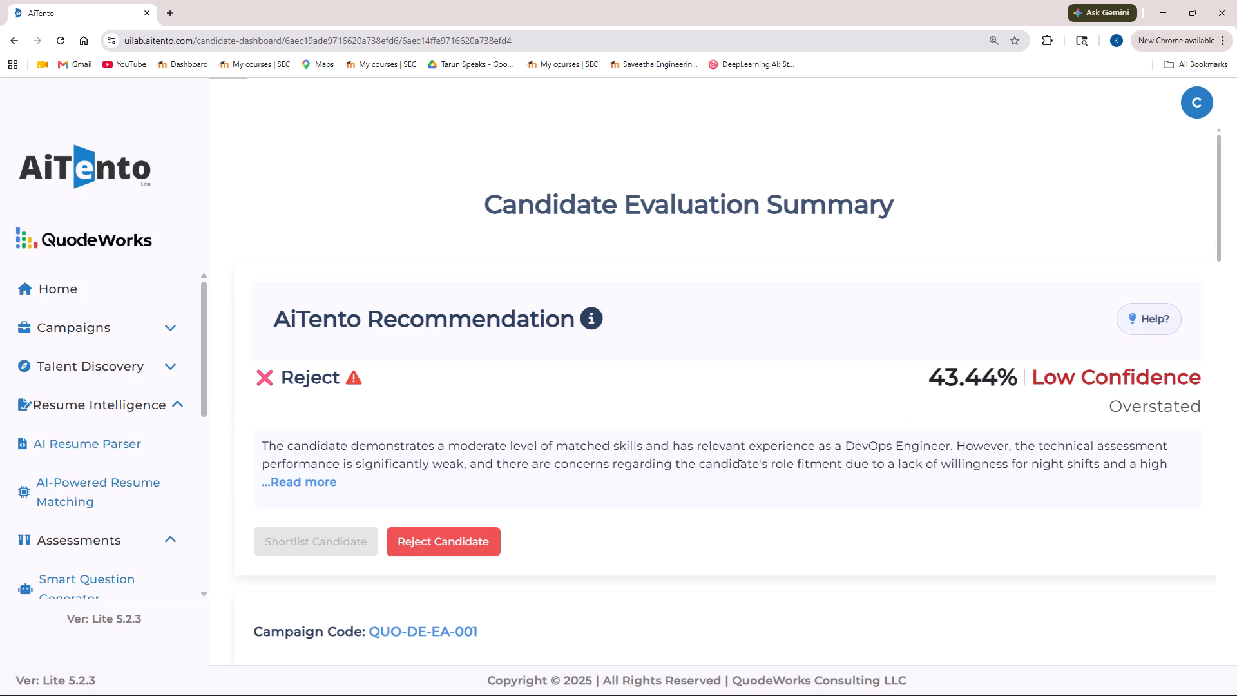
{"action": "scroll", "coordinate": [738, 465], "scroll_direction": "down", "scroll_amount": 1}
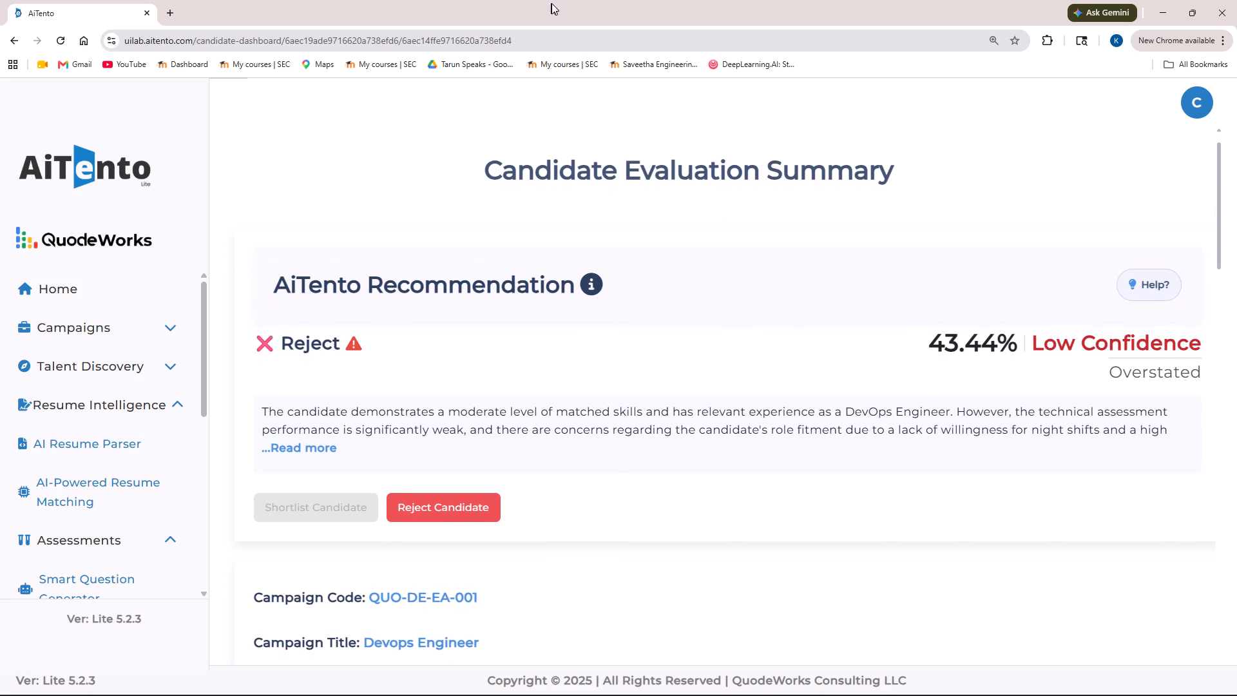
Stop the screen recording and save it in Videos as "talent pipeline UI fixing and buttons visibility".
{"action": "left_click", "coordinate": [571, 15]}
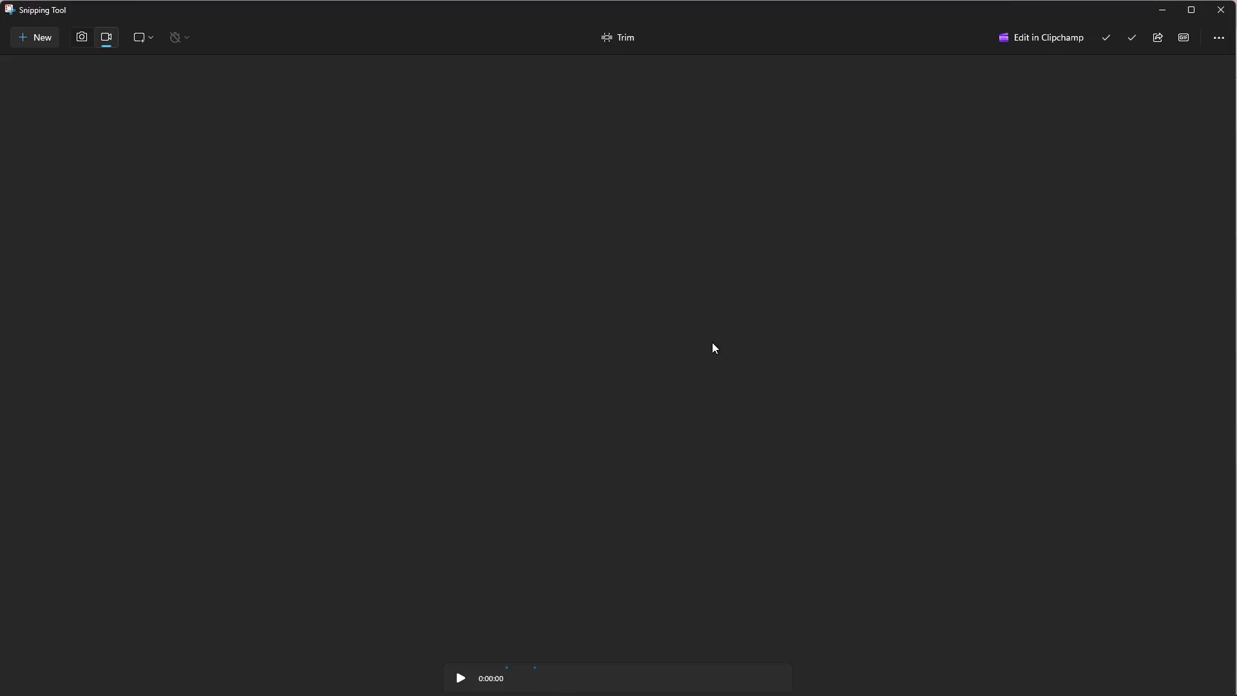
{"action": "left_click", "coordinate": [1107, 34]}
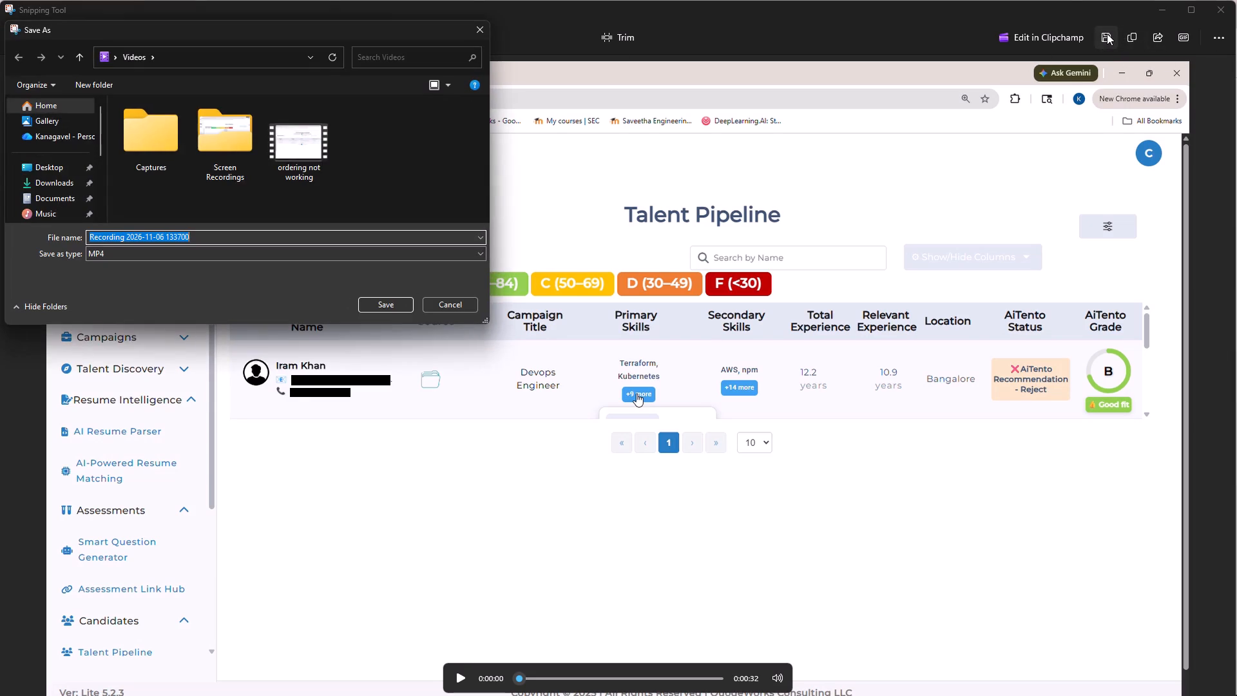
{"action": "type", "text": "talent pipeline"}
{"action": "key", "text": "space"}
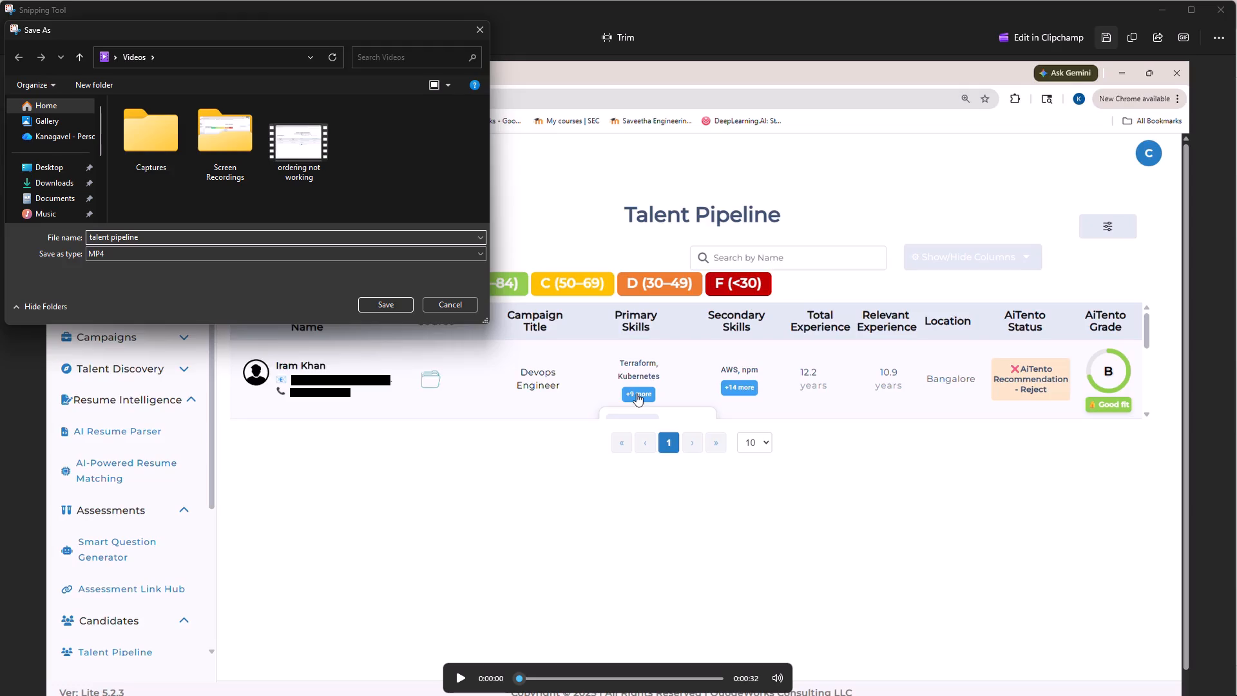
{"action": "type", "text": "UI fixing and"}
{"action": "key", "text": "space"}
{"action": "type", "text": "buttno"}
{"action": "key", "text": "BackSpace"}
{"action": "key", "text": "BackSpace"}
{"action": "type", "text": "ons"}
{"action": "key", "text": "space"}
{"action": "type", "text": "visibility"}
{"action": "key", "text": "Return"}
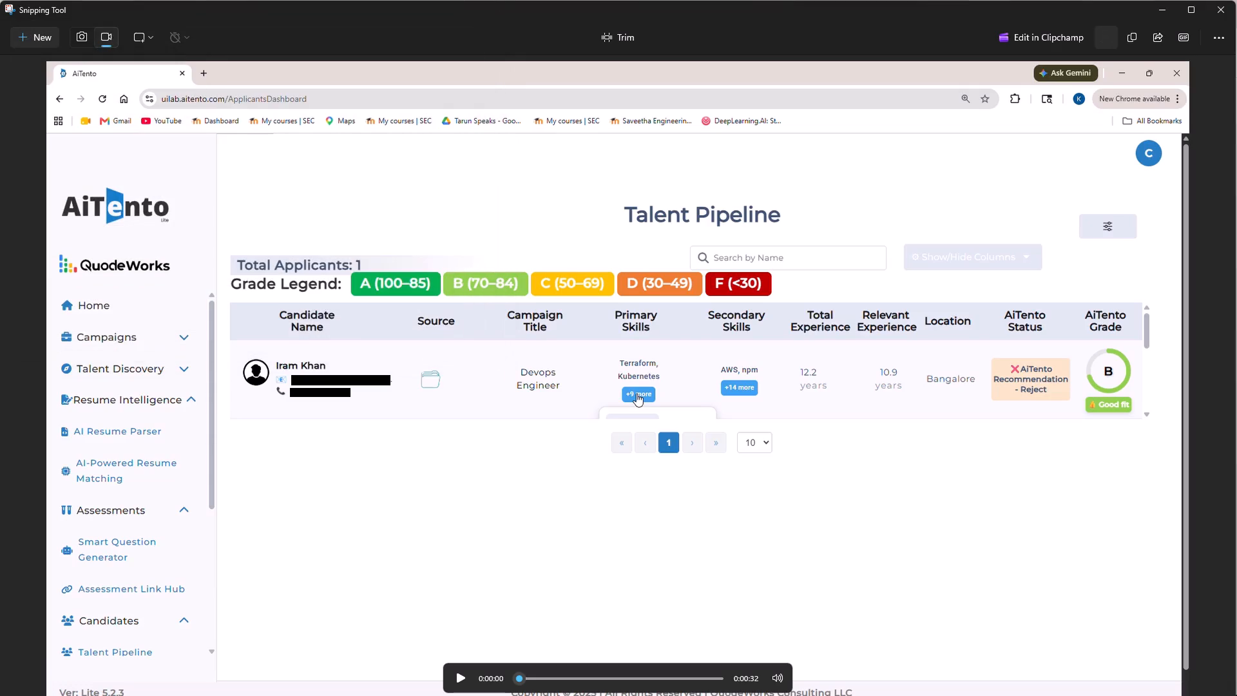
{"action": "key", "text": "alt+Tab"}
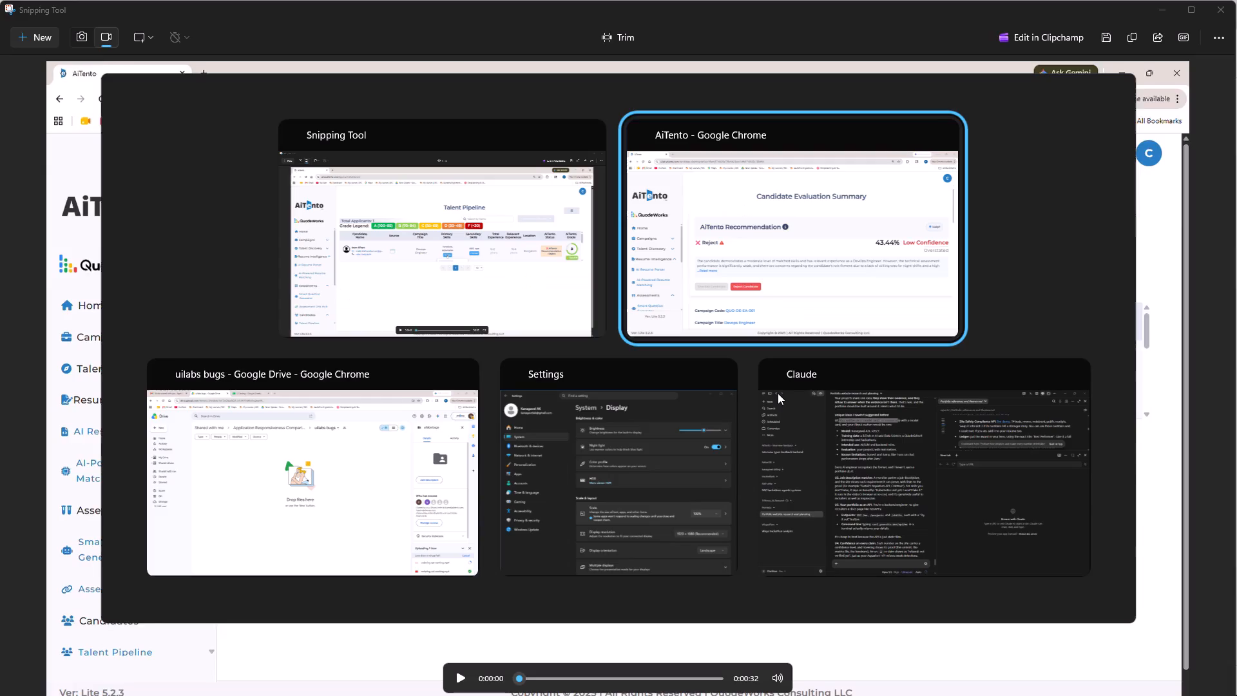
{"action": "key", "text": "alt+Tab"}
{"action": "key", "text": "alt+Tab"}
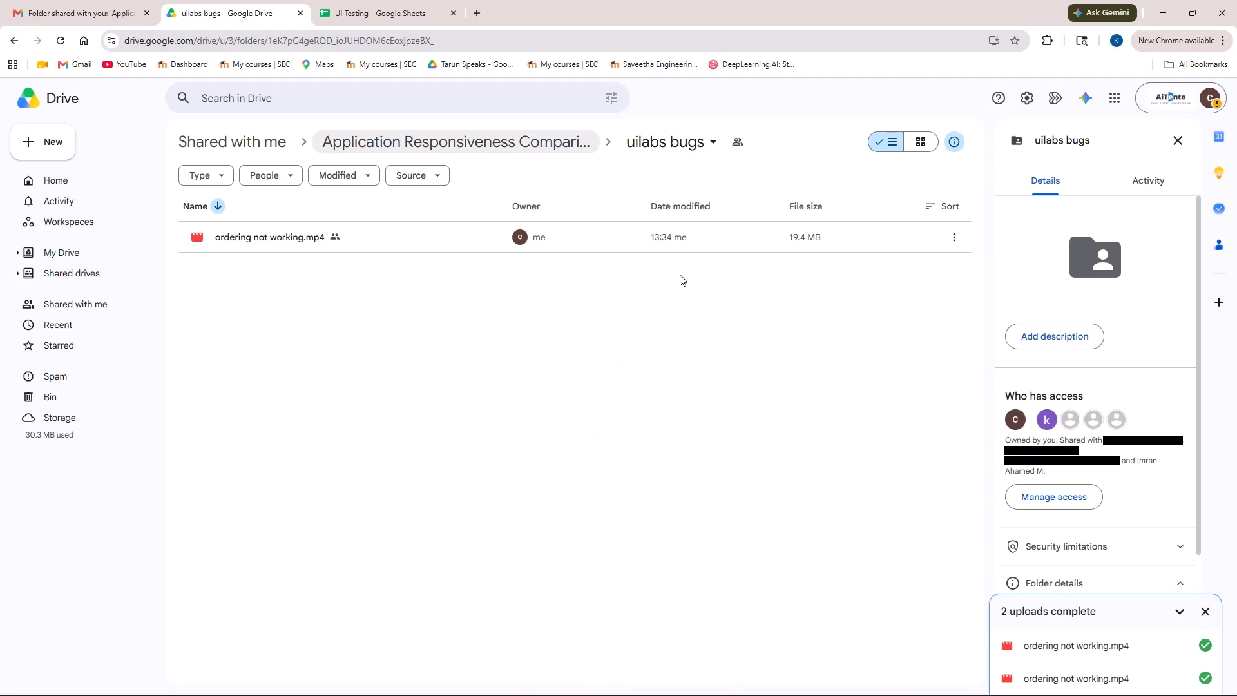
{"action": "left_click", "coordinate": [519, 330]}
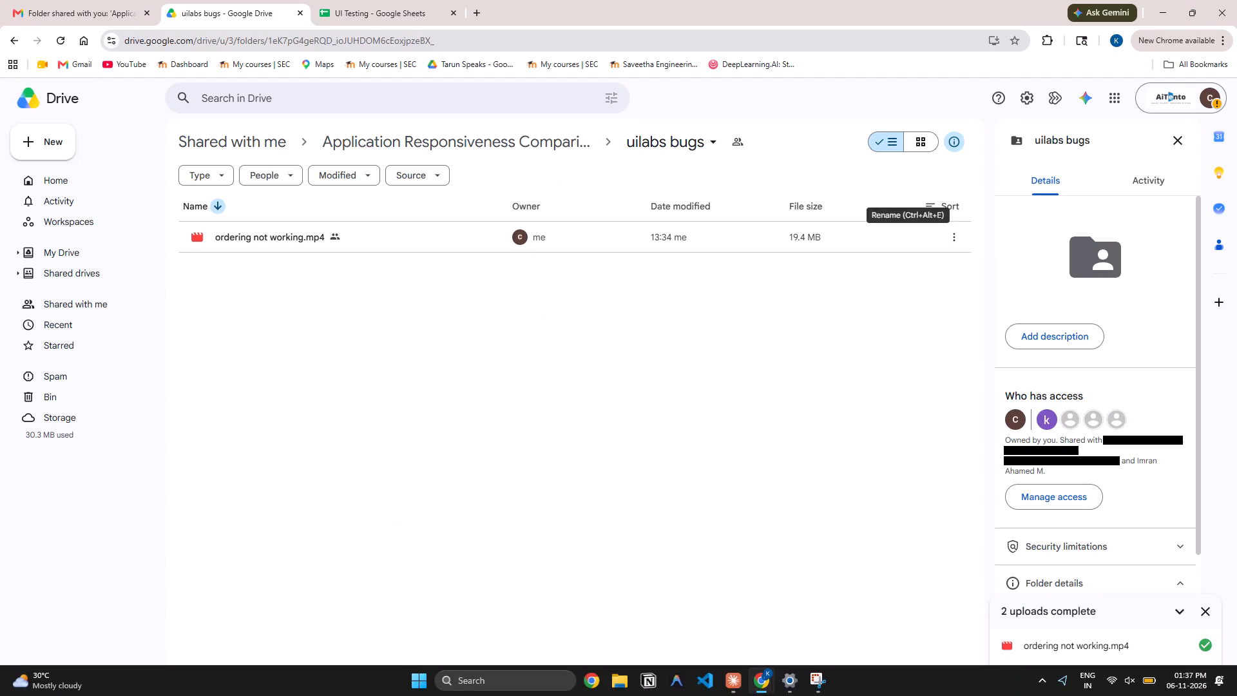
Return to the AiTento candidate page and examine its layout at 125% zoom, including the Resume Match and Interview Feedback score cards.
{"action": "key", "text": "alt+Tab"}
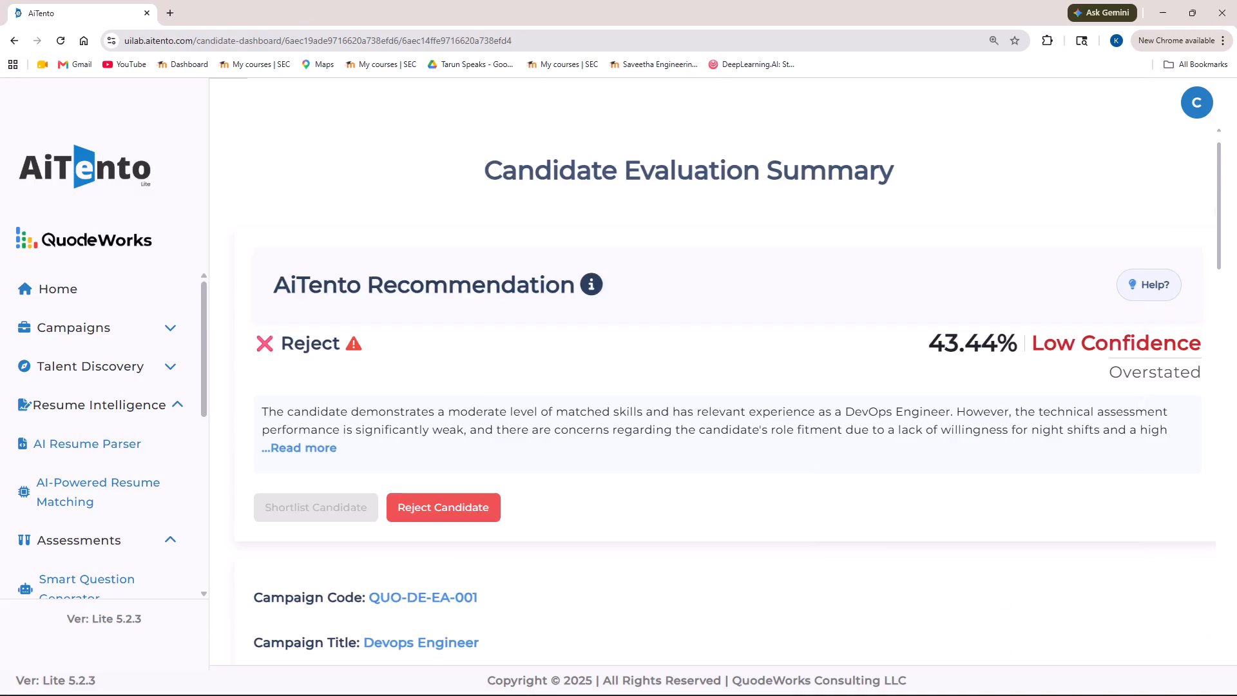
{"action": "scroll", "coordinate": [569, 424], "scroll_direction": "down", "scroll_amount": 8}
{"action": "scroll", "coordinate": [569, 424], "scroll_direction": "up", "scroll_amount": 2}
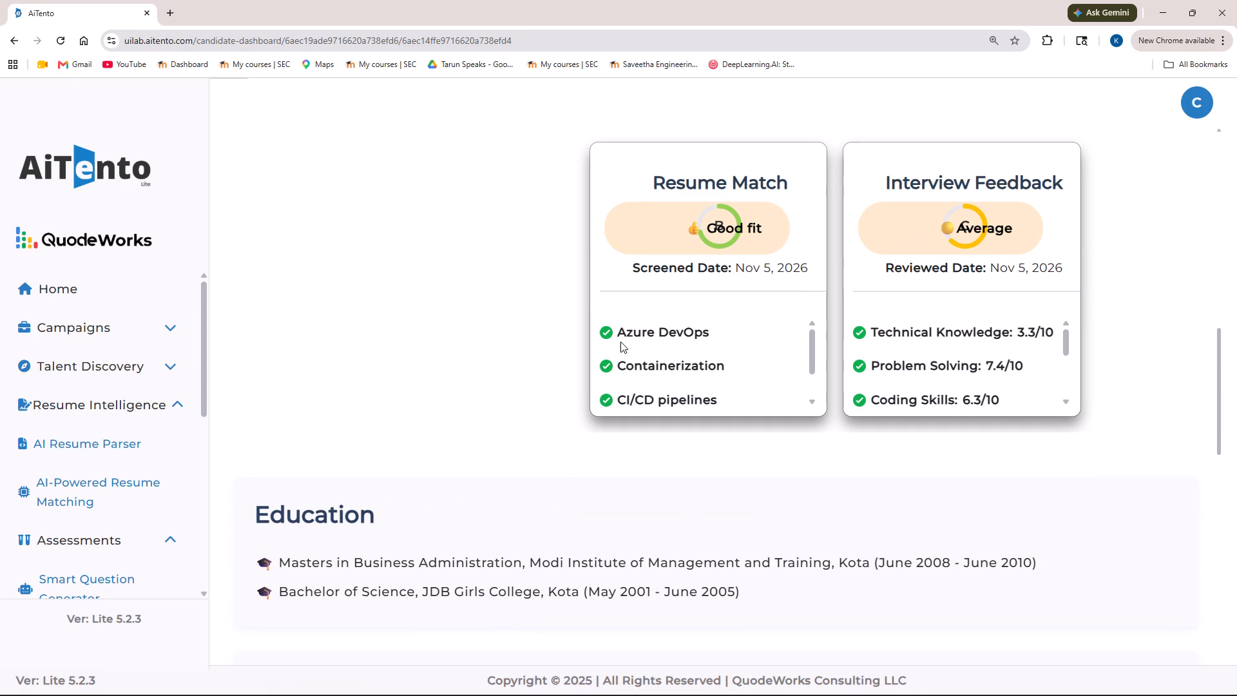
{"action": "scroll", "coordinate": [736, 358], "scroll_direction": "down", "scroll_amount": 2}
{"action": "left_click", "coordinate": [734, 399]}
{"action": "scroll", "coordinate": [734, 399], "scroll_direction": "down", "scroll_amount": 2}
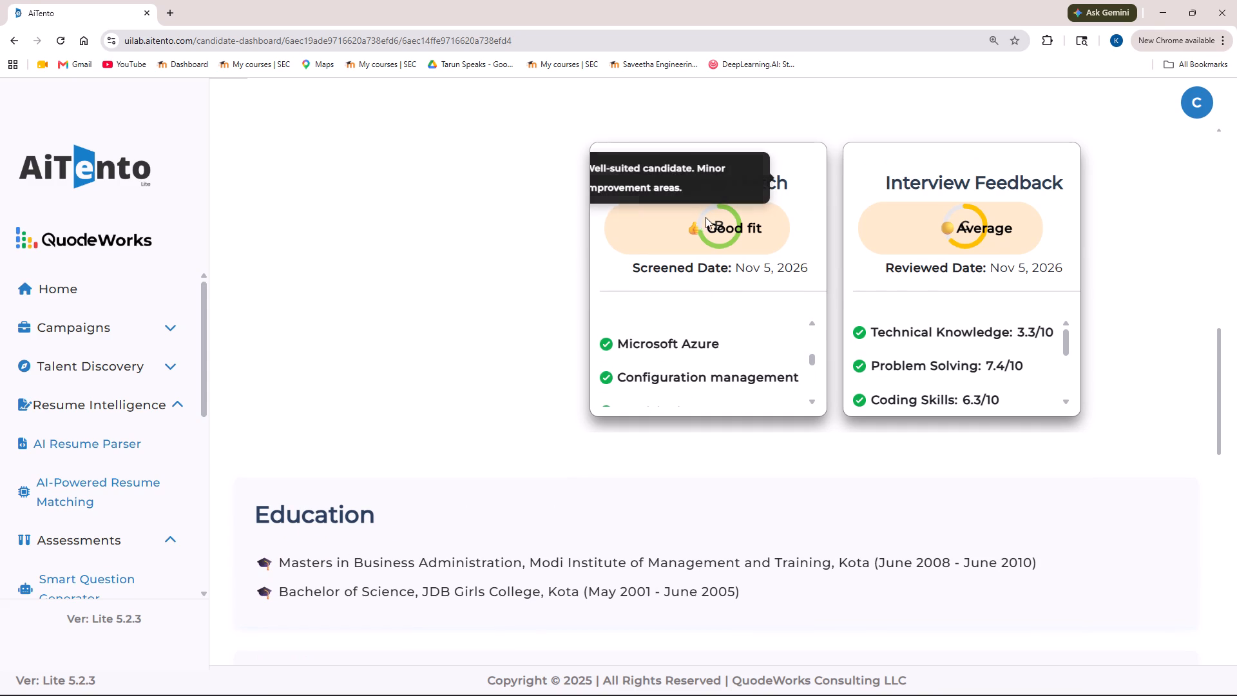
{"action": "scroll", "coordinate": [447, 230], "scroll_direction": "up", "scroll_amount": 7}
{"action": "scroll", "coordinate": [447, 230], "scroll_direction": "down", "scroll_amount": 1}
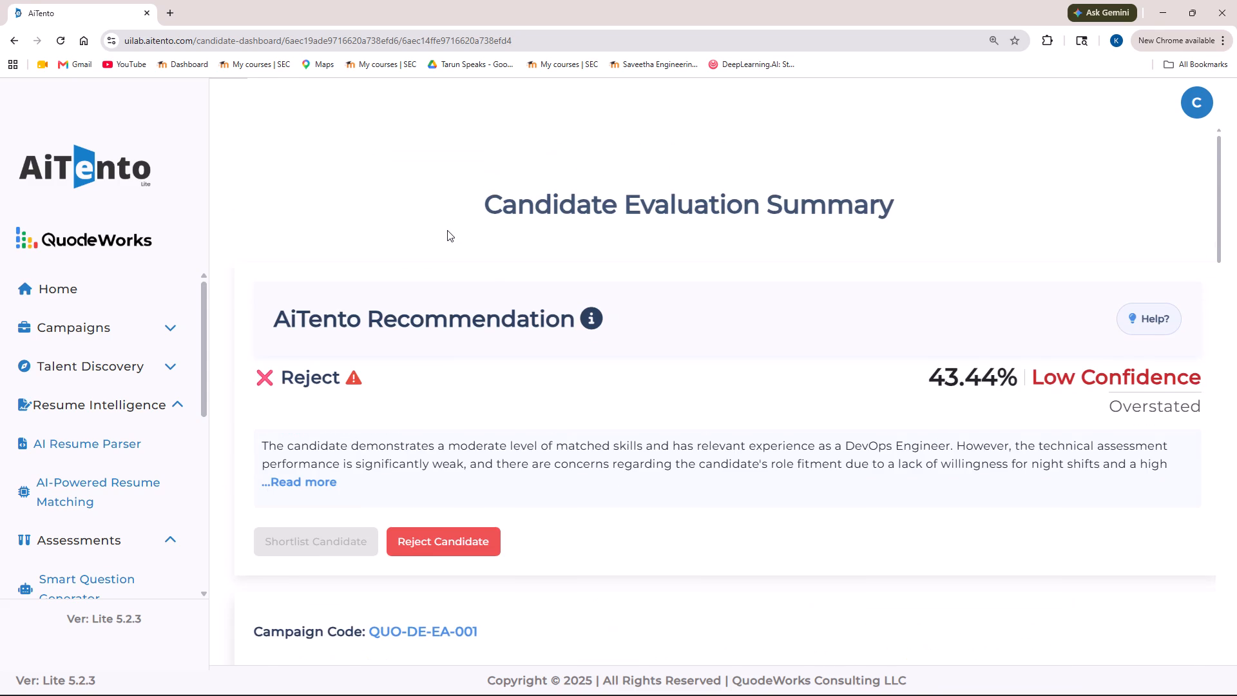
{"action": "scroll", "coordinate": [447, 230], "scroll_direction": "down", "scroll_amount": 1}
{"action": "scroll", "coordinate": [644, 377], "scroll_direction": "down", "scroll_amount": 4}
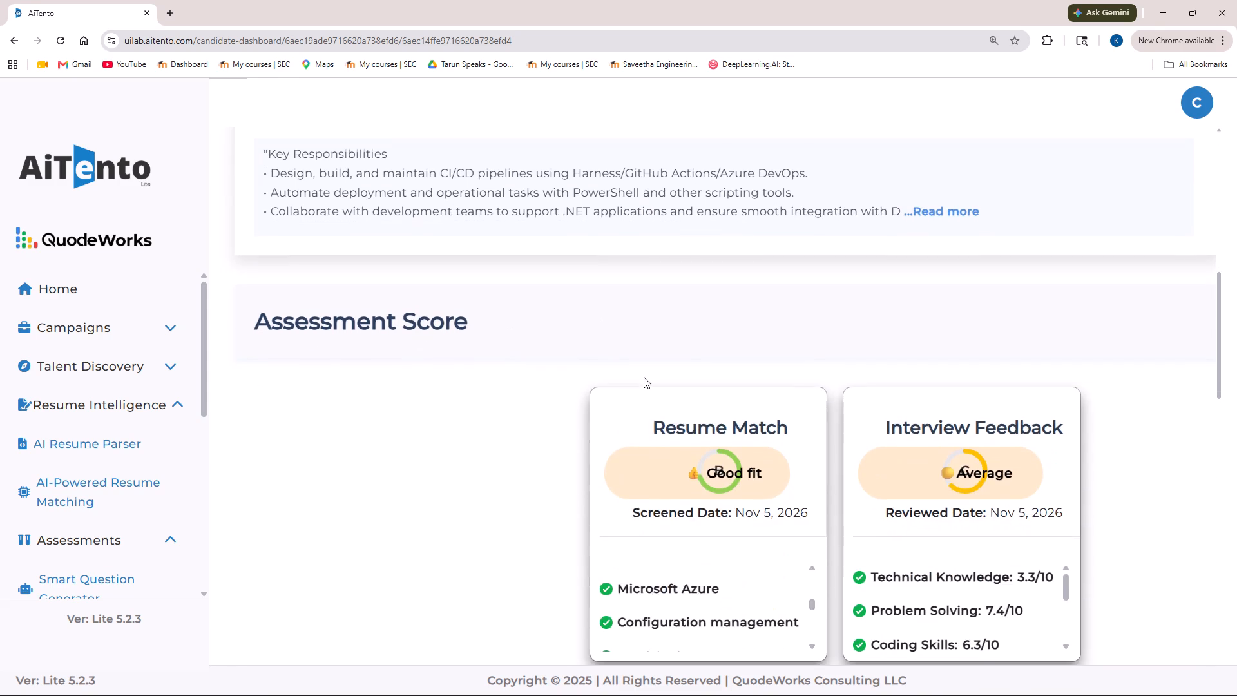
{"action": "scroll", "coordinate": [550, 414], "scroll_direction": "down", "scroll_amount": 2}
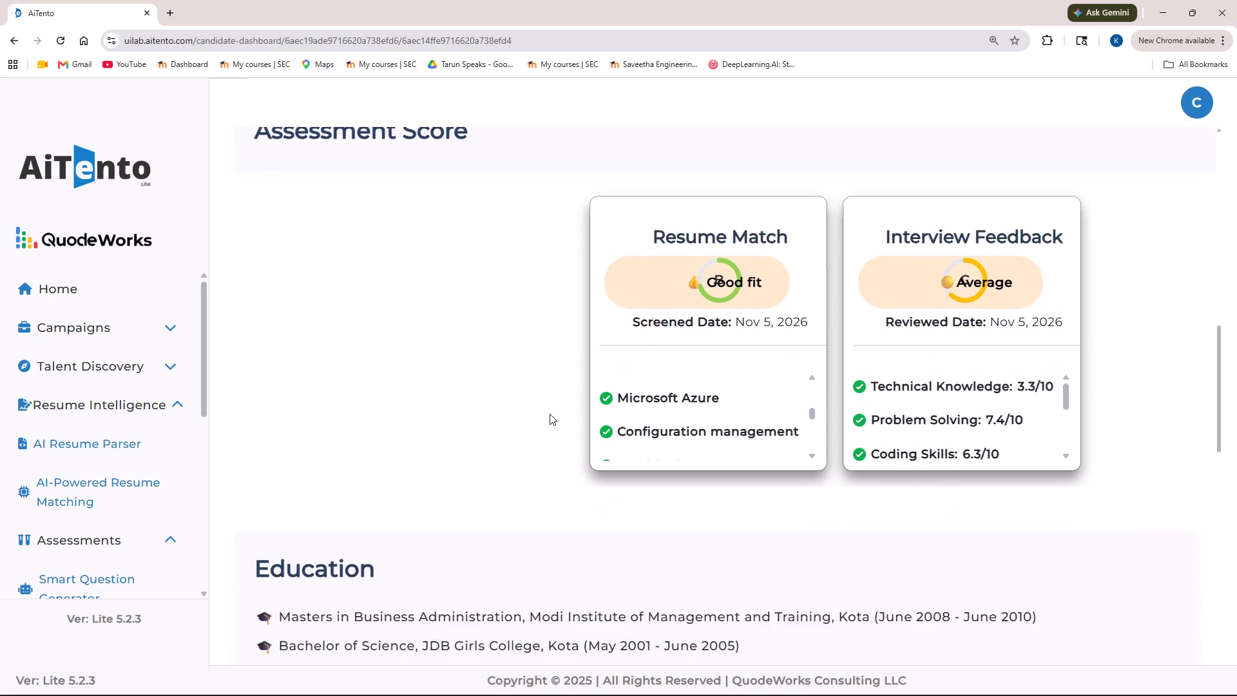
{"action": "scroll", "coordinate": [550, 414], "scroll_direction": "down", "scroll_amount": 2}
Compare the Assessment Score cards' layout at 100%, 110% and 125% browser zoom, finishing at 100%.
{"action": "key", "text": "ctrl+minus"}
{"action": "key", "text": "ctrl+minus"}
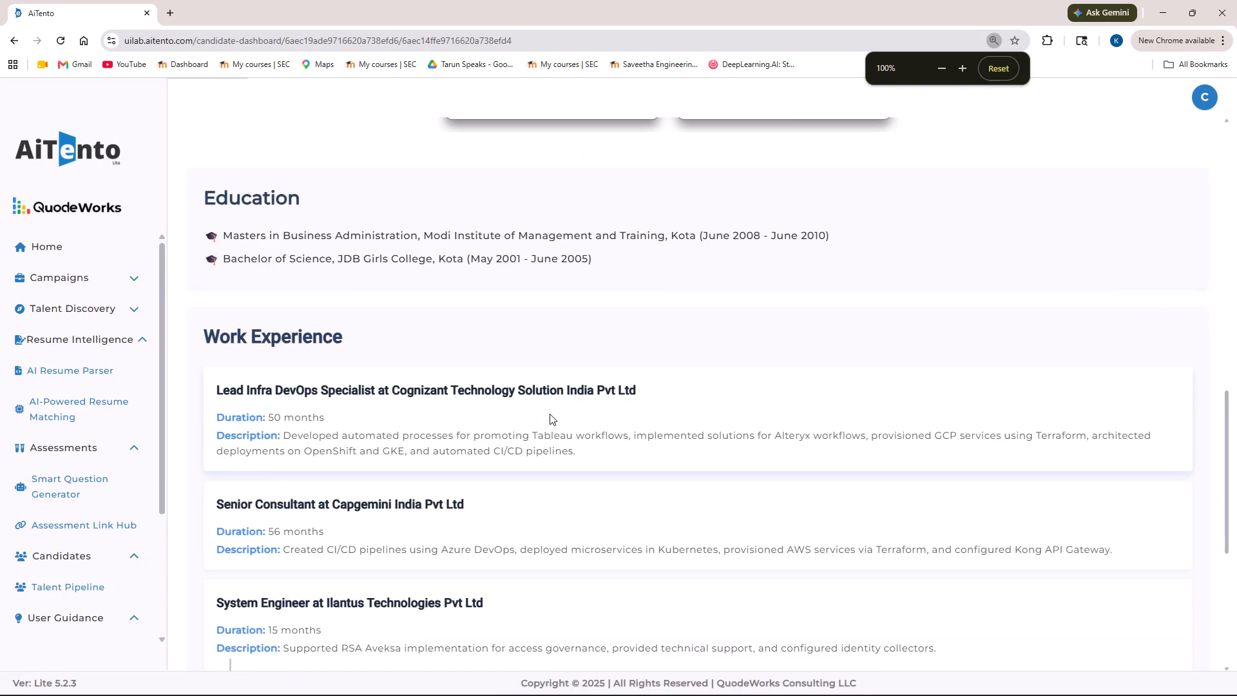
{"action": "scroll", "coordinate": [550, 414], "scroll_direction": "up", "scroll_amount": 2}
{"action": "key", "text": "ctrl+plus"}
{"action": "key", "text": "ctrl+plus"}
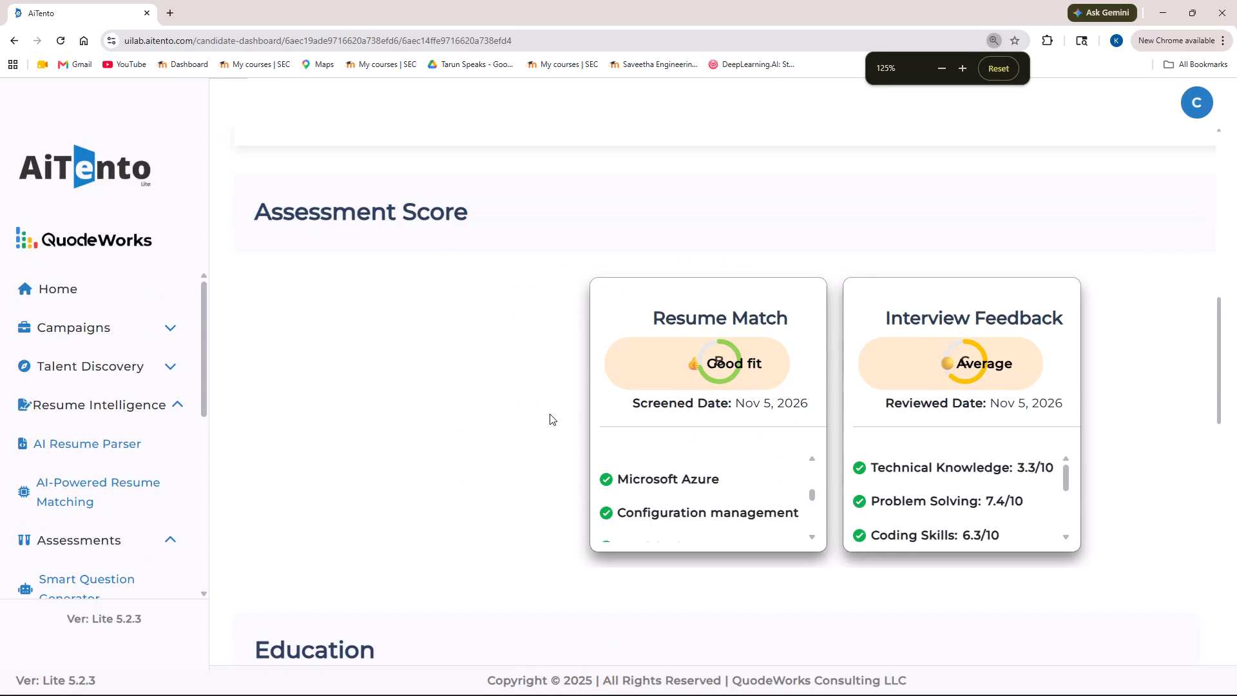
{"action": "key", "text": "ctrl+minus"}
{"action": "key", "text": "ctrl+minus"}
{"action": "key", "text": "ctrl+plus"}
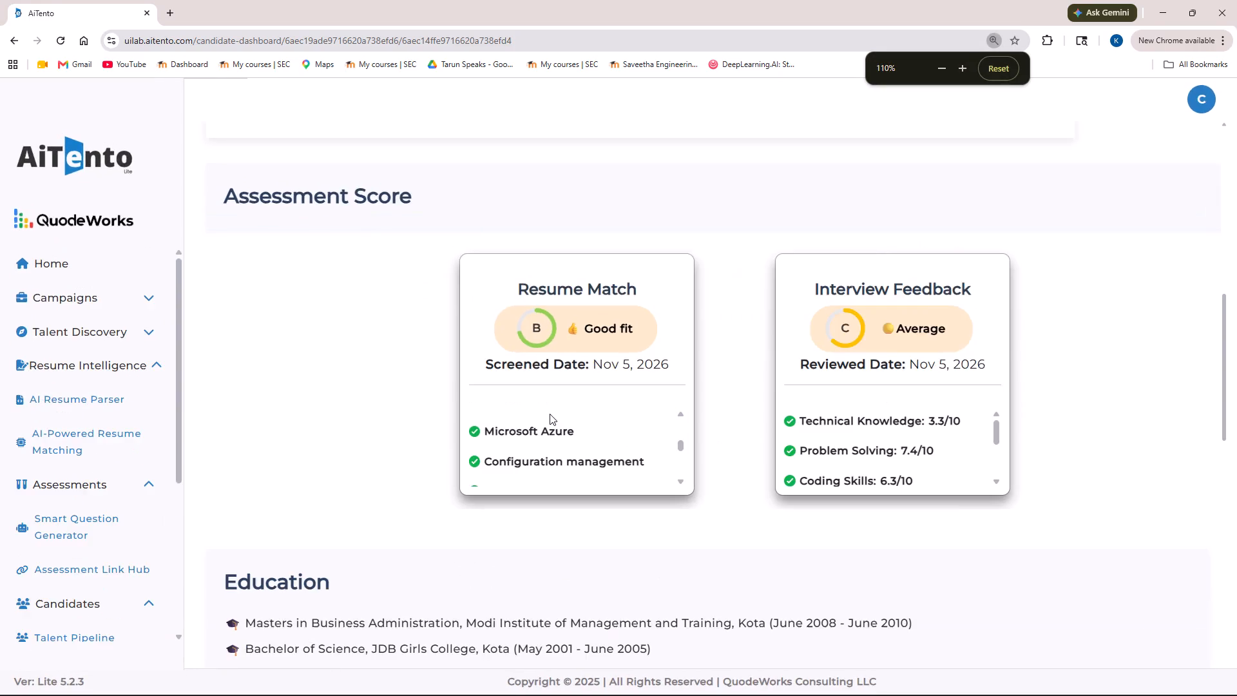
{"action": "key", "text": "ctrl+plus"}
{"action": "key", "text": "ctrl+minus"}
{"action": "key", "text": "ctrl+Page_Down"}
{"action": "key", "text": "ctrl+minus"}
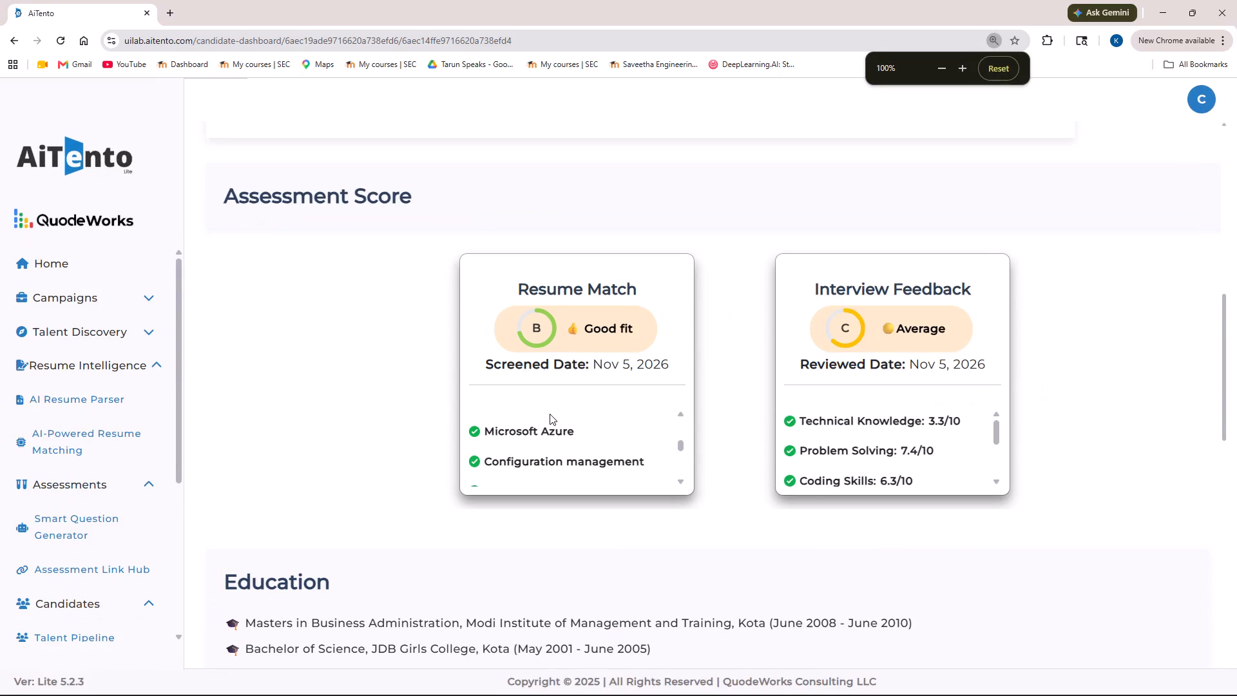
Try the Interview Feedback and Schedule Interview buttons beside the Candidate Evaluation Summary at 100% zoom.
{"action": "scroll", "coordinate": [550, 414], "scroll_direction": "up", "scroll_amount": 8}
{"action": "scroll", "coordinate": [666, 237], "scroll_direction": "up", "scroll_amount": 4}
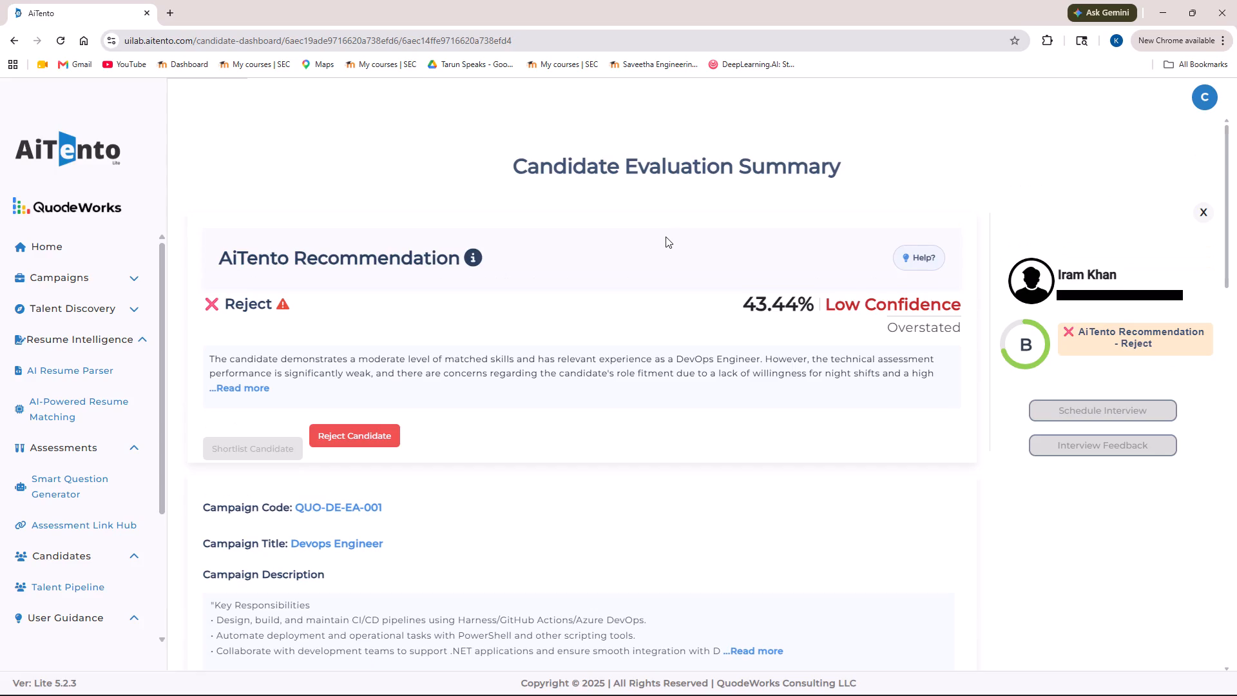
{"action": "left_click", "coordinate": [1088, 446]}
{"action": "triple_click", "coordinate": [1088, 446]}
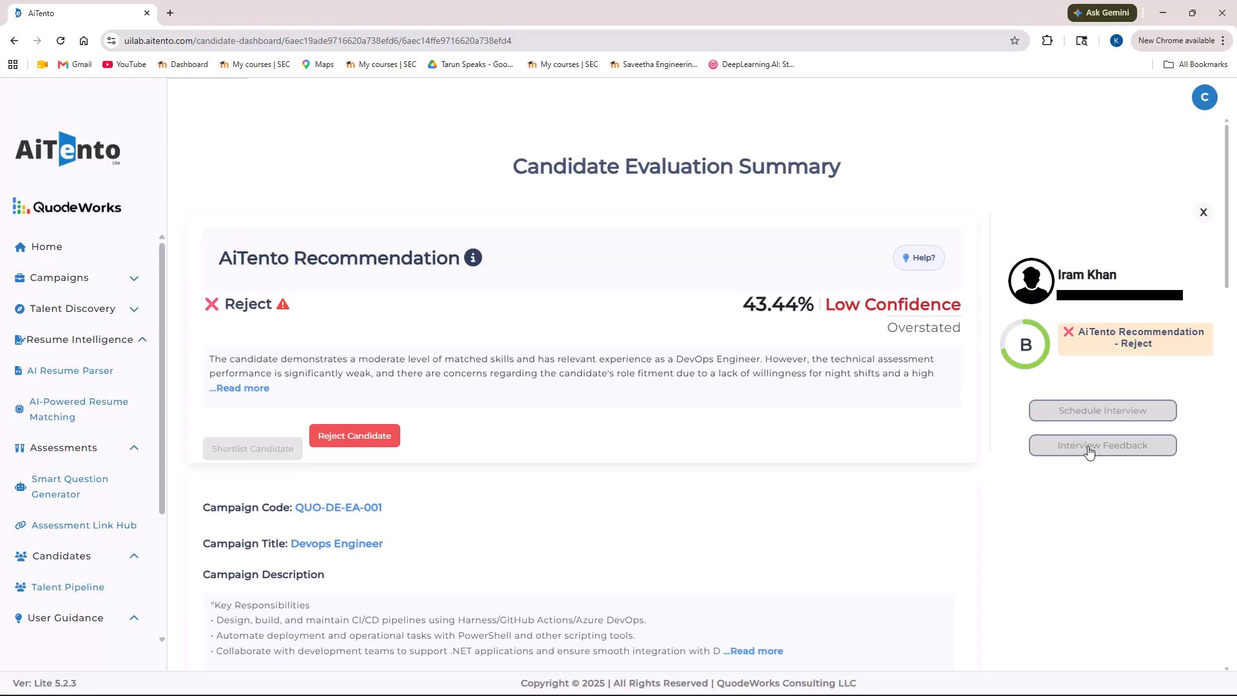
{"action": "left_click_drag", "start_coordinate": [1101, 478], "coordinate": [1098, 407]}
{"action": "left_click", "coordinate": [1098, 407]}
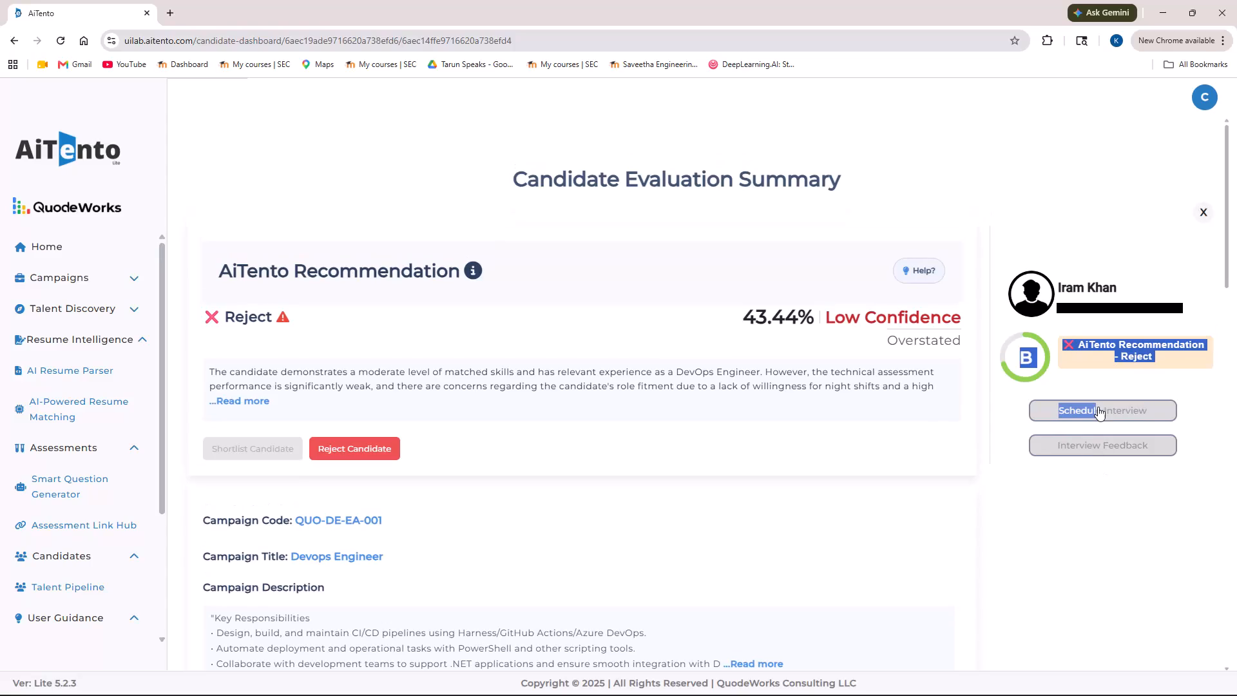
{"action": "left_click_drag", "start_coordinate": [1098, 407], "coordinate": [1094, 369]}
{"action": "left_click", "coordinate": [1094, 369]}
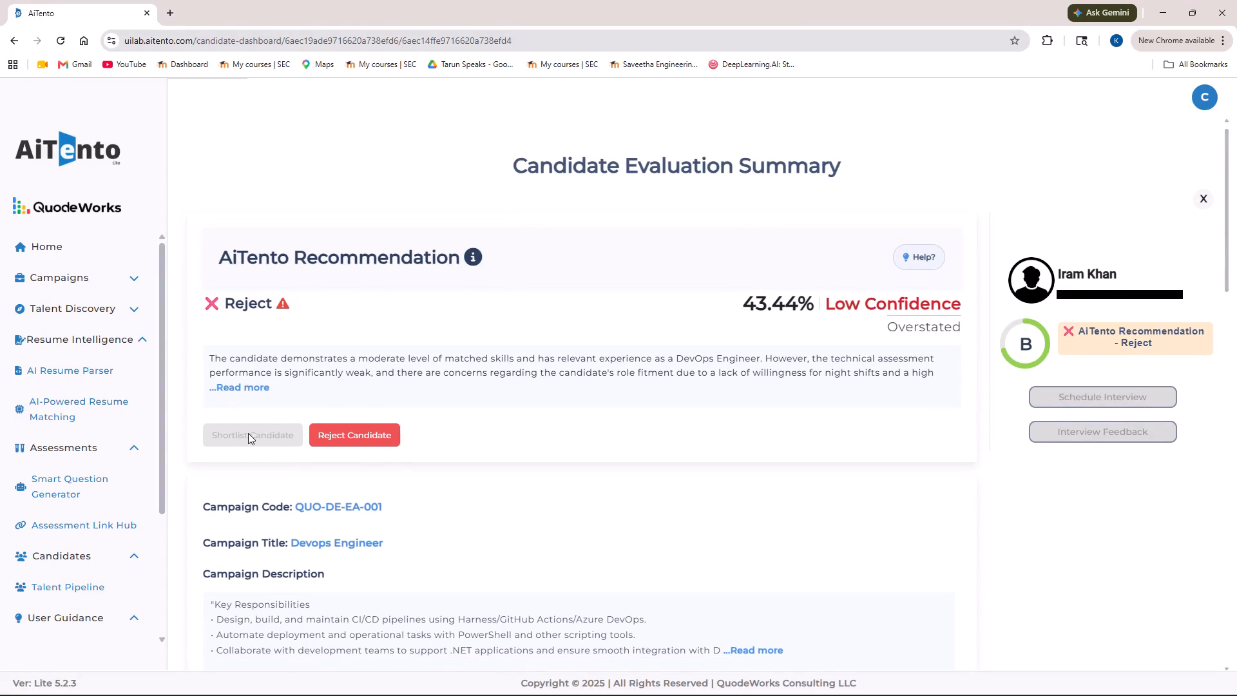
Examine the Assessment Score and Education sections at 100% browser zoom, magnifying the view to check the cards and text.
{"action": "scroll", "coordinate": [529, 479], "scroll_direction": "down", "scroll_amount": 5}
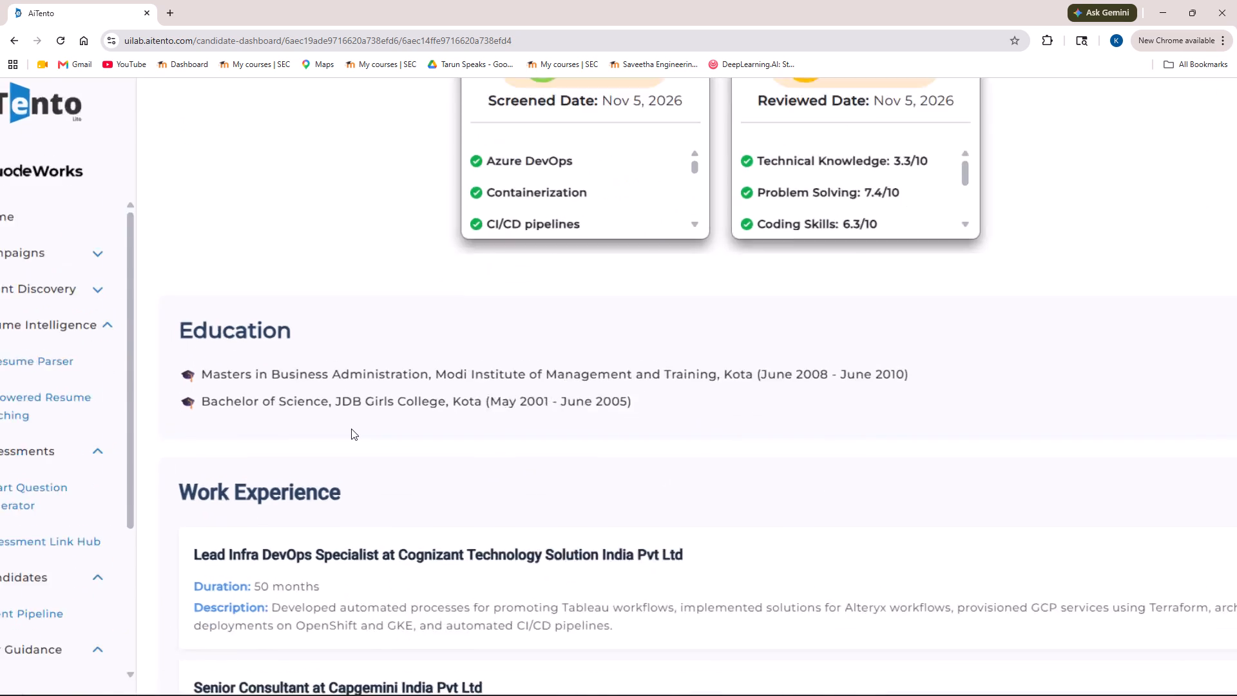
{"action": "scroll", "coordinate": [351, 429], "scroll_direction": "up", "scroll_amount": 10}
{"action": "scroll", "coordinate": [352, 425], "scroll_direction": "down", "scroll_amount": 5}
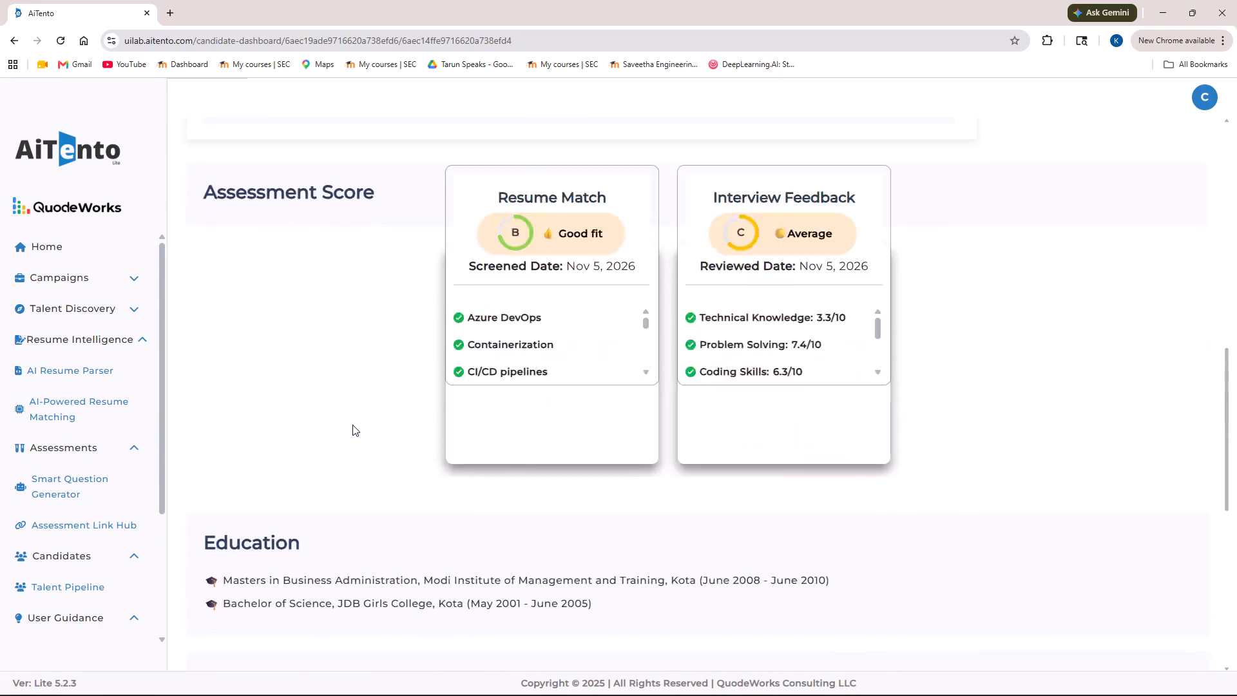
{"action": "scroll", "coordinate": [352, 425], "scroll_direction": "down", "scroll_amount": 1}
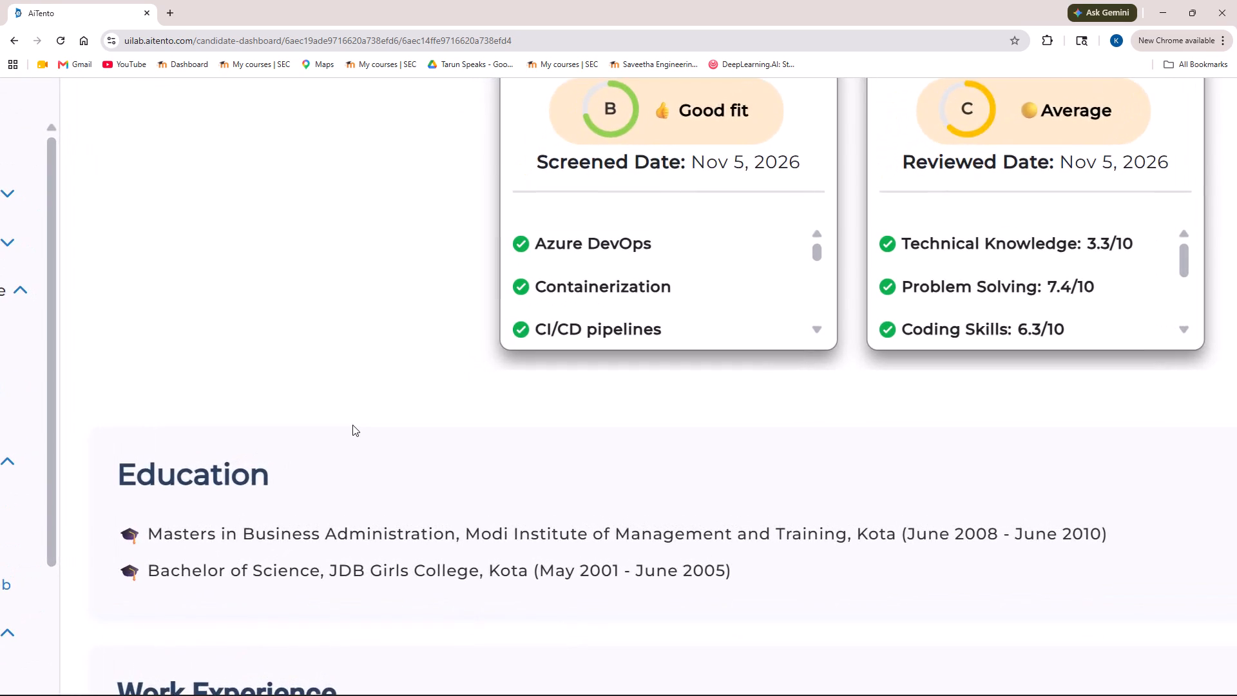
{"action": "scroll", "coordinate": [352, 425], "scroll_direction": "down", "scroll_amount": 1}
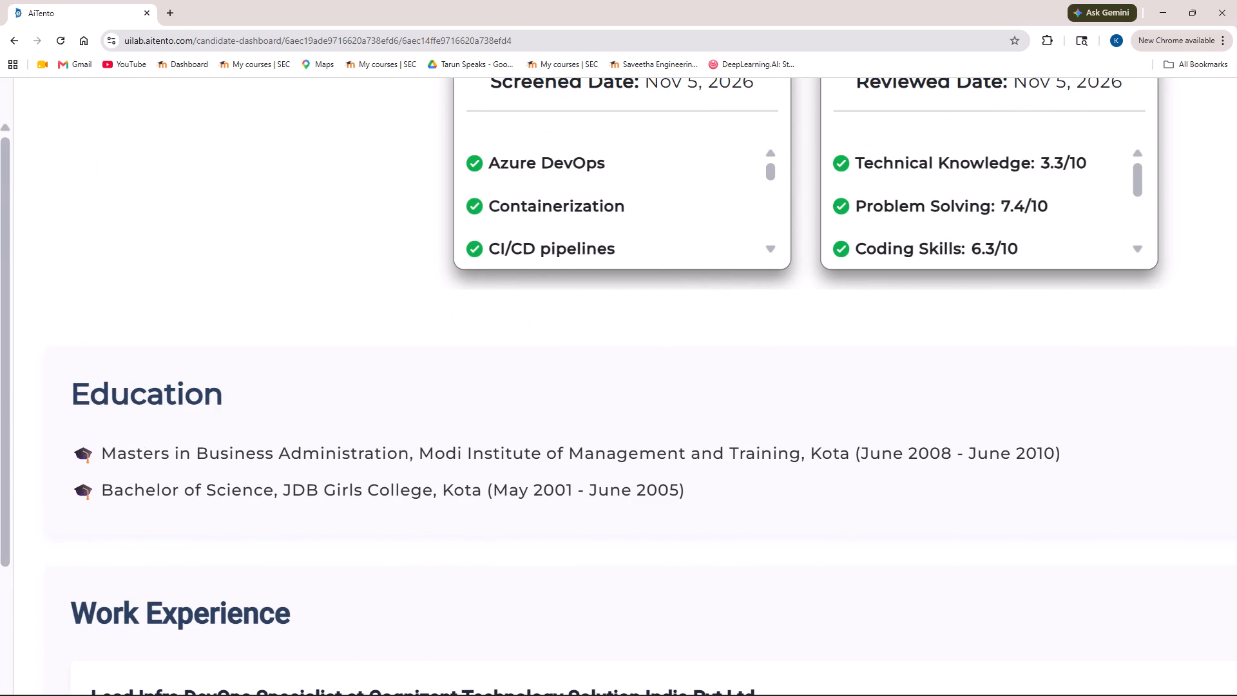
{"action": "left_click_drag", "start_coordinate": [445, 486], "coordinate": [477, 487]}
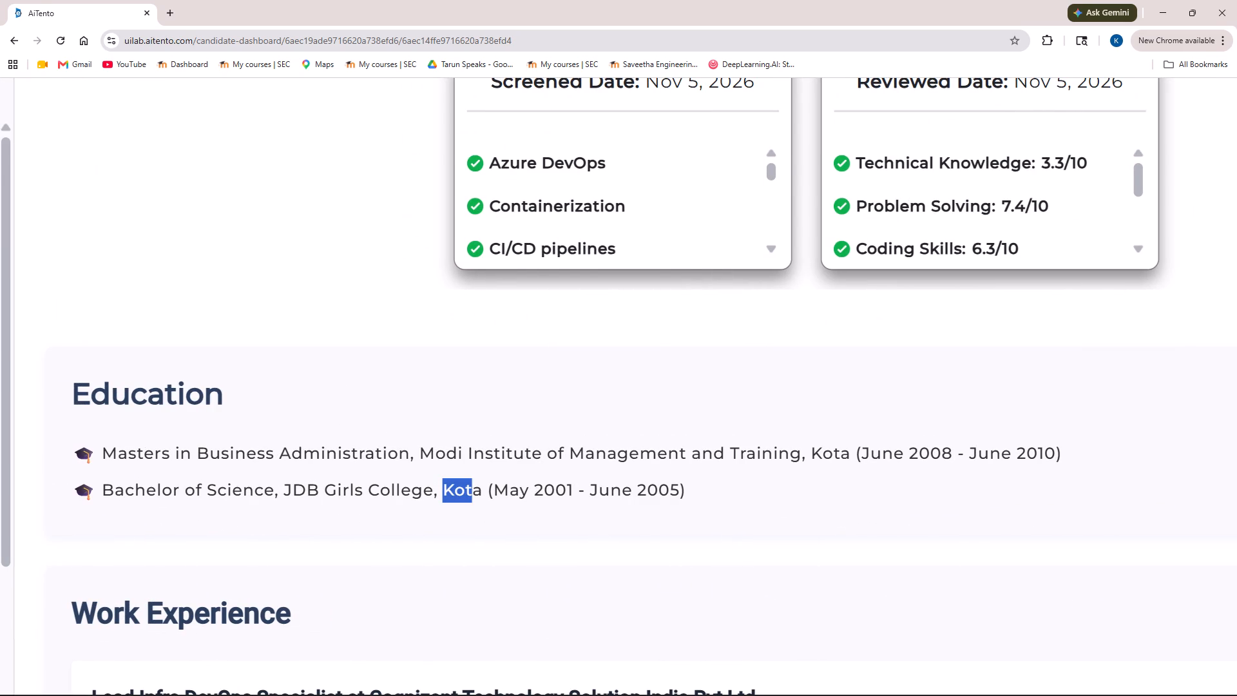
{"action": "left_click_drag", "start_coordinate": [477, 487], "coordinate": [482, 488]}
{"action": "left_click", "coordinate": [482, 488]}
{"action": "scroll", "coordinate": [482, 488], "scroll_direction": "up", "scroll_amount": 9}
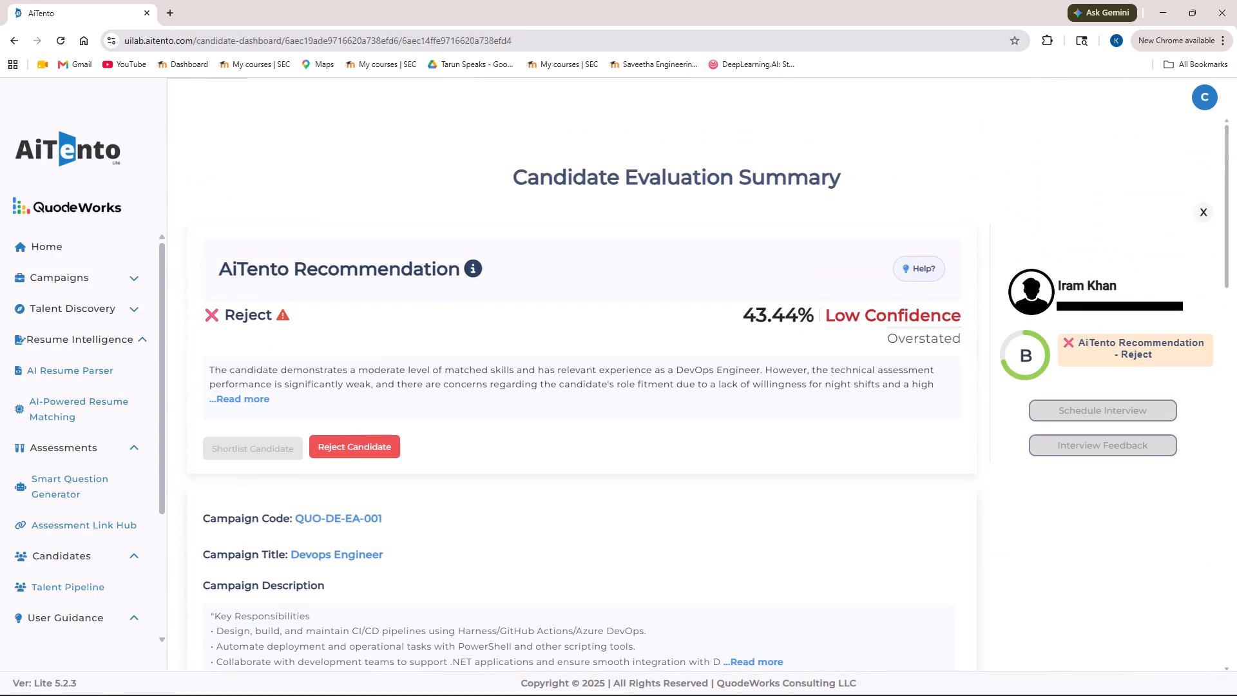
{"action": "scroll", "coordinate": [610, 461], "scroll_direction": "up", "scroll_amount": 2}
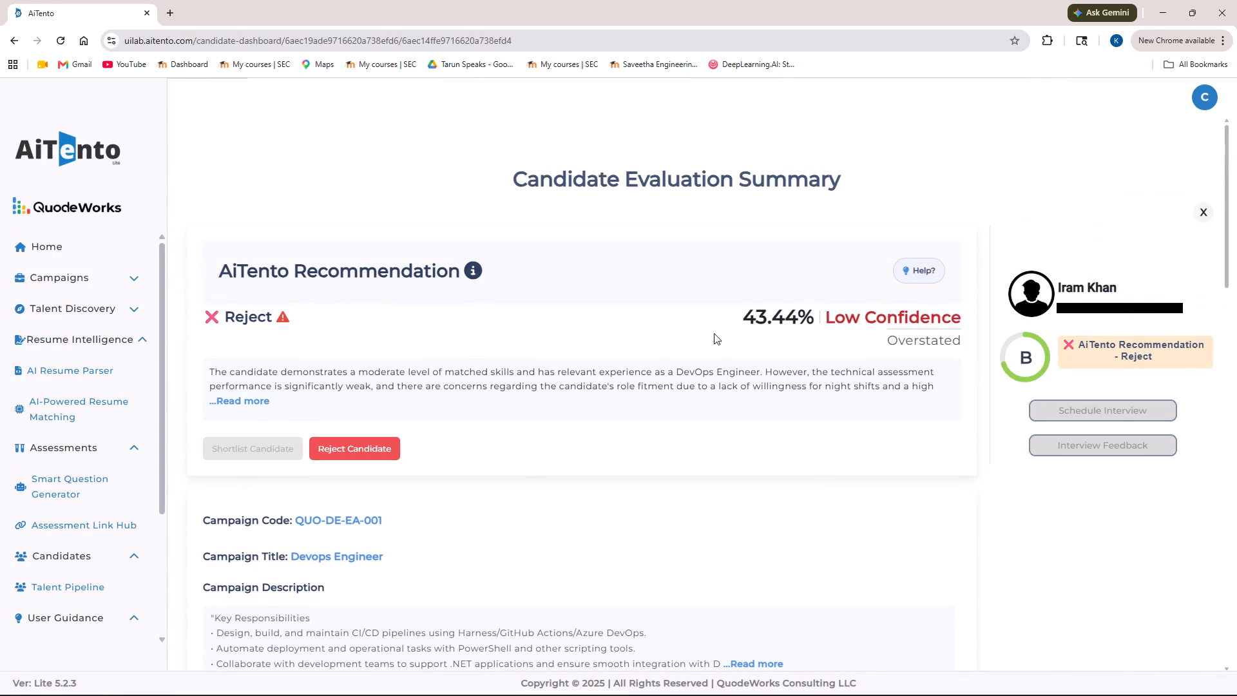
Examine the candidate page's Work Experience and Certifications sections, magnifying the view to check the entry cards and text.
{"action": "scroll", "coordinate": [651, 341], "scroll_direction": "down", "scroll_amount": 9}
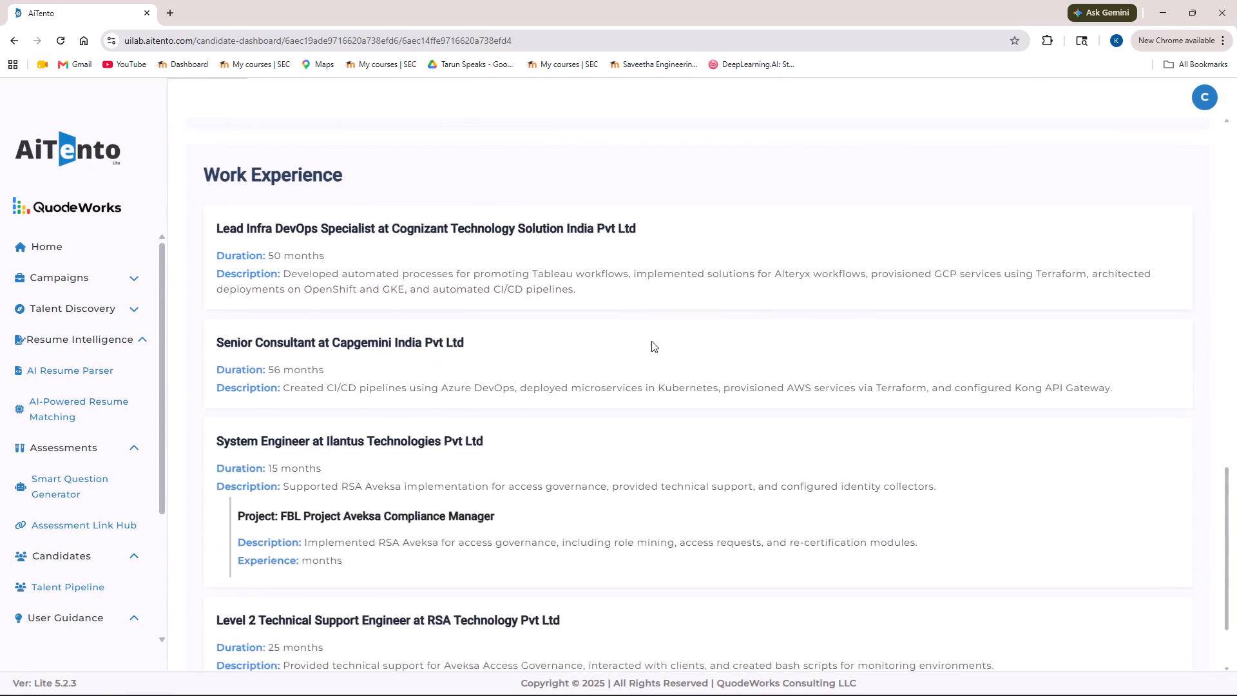
{"action": "scroll", "coordinate": [651, 341], "scroll_direction": "down", "scroll_amount": 2}
{"action": "scroll", "coordinate": [427, 487], "scroll_direction": "down", "scroll_amount": 2}
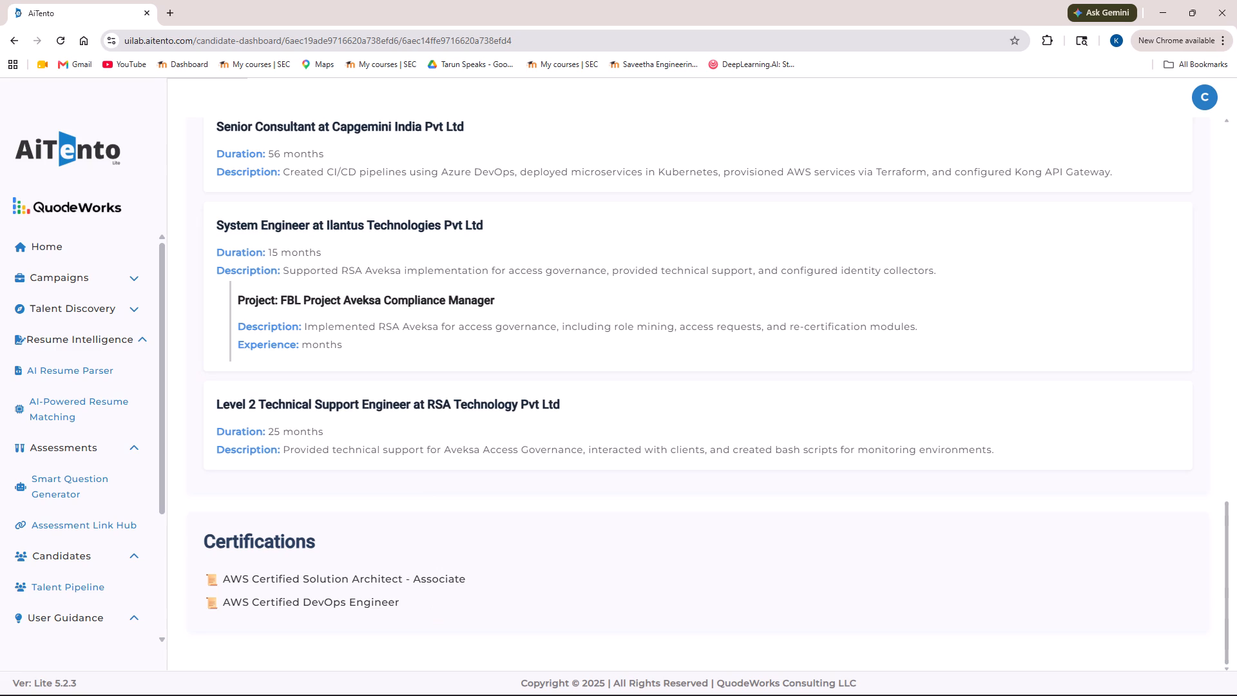
{"action": "scroll", "coordinate": [385, 568], "scroll_direction": "left", "scroll_amount": 1}
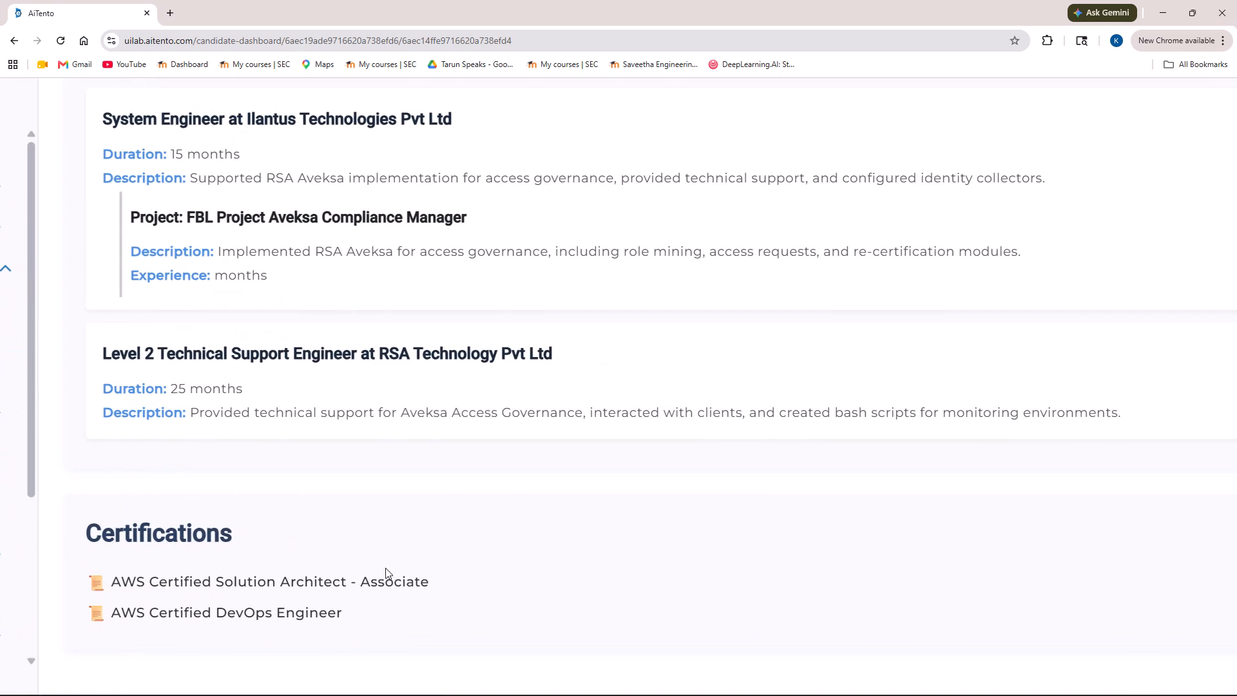
{"action": "scroll", "coordinate": [385, 568], "scroll_direction": "up", "scroll_amount": 3}
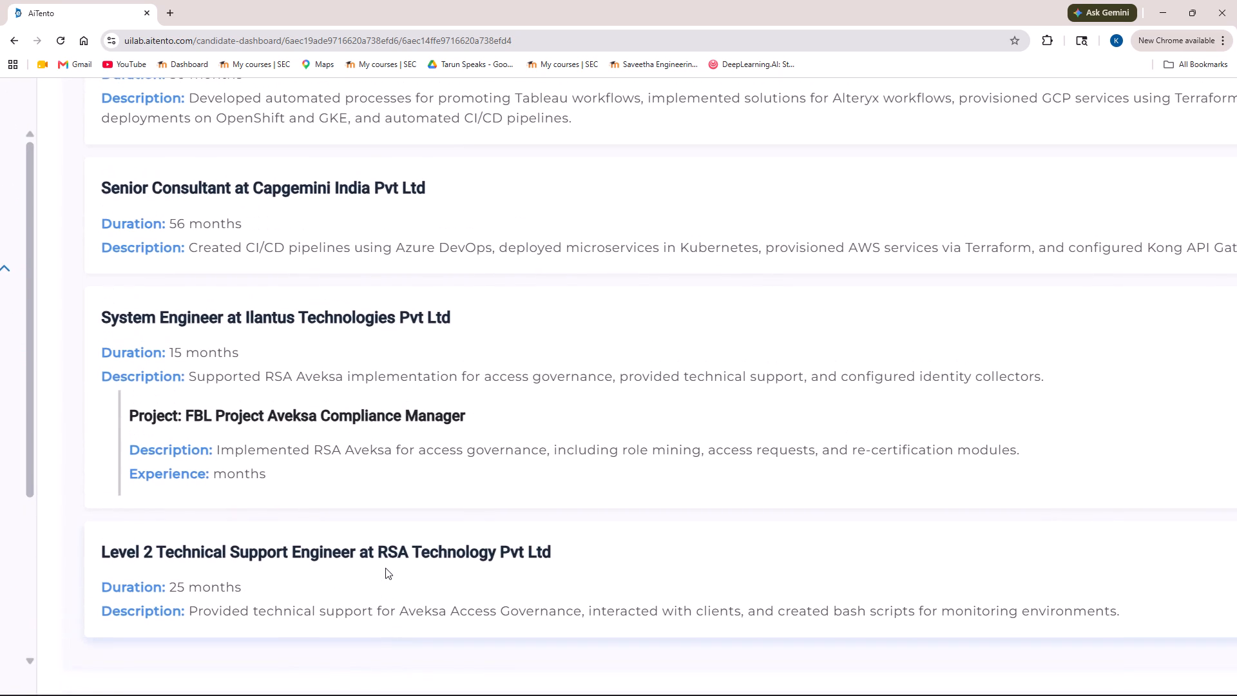
{"action": "scroll", "coordinate": [385, 568], "scroll_direction": "up", "scroll_amount": 2}
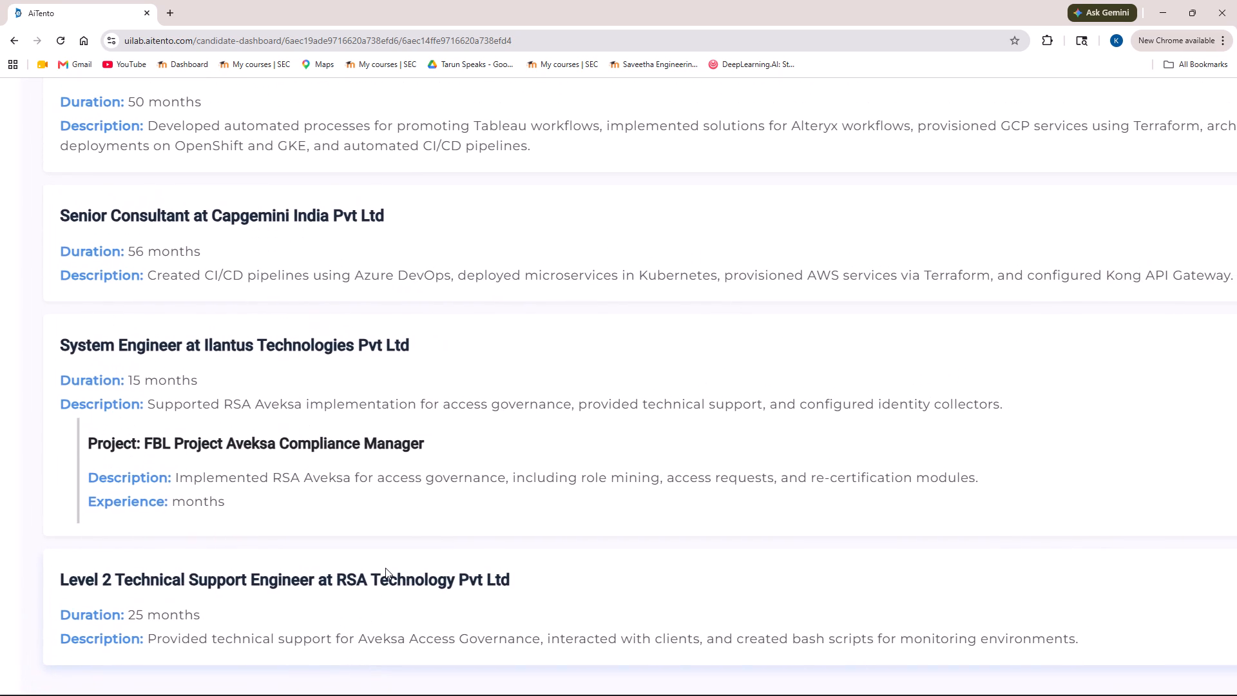
{"action": "scroll", "coordinate": [385, 568], "scroll_direction": "up", "scroll_amount": 3}
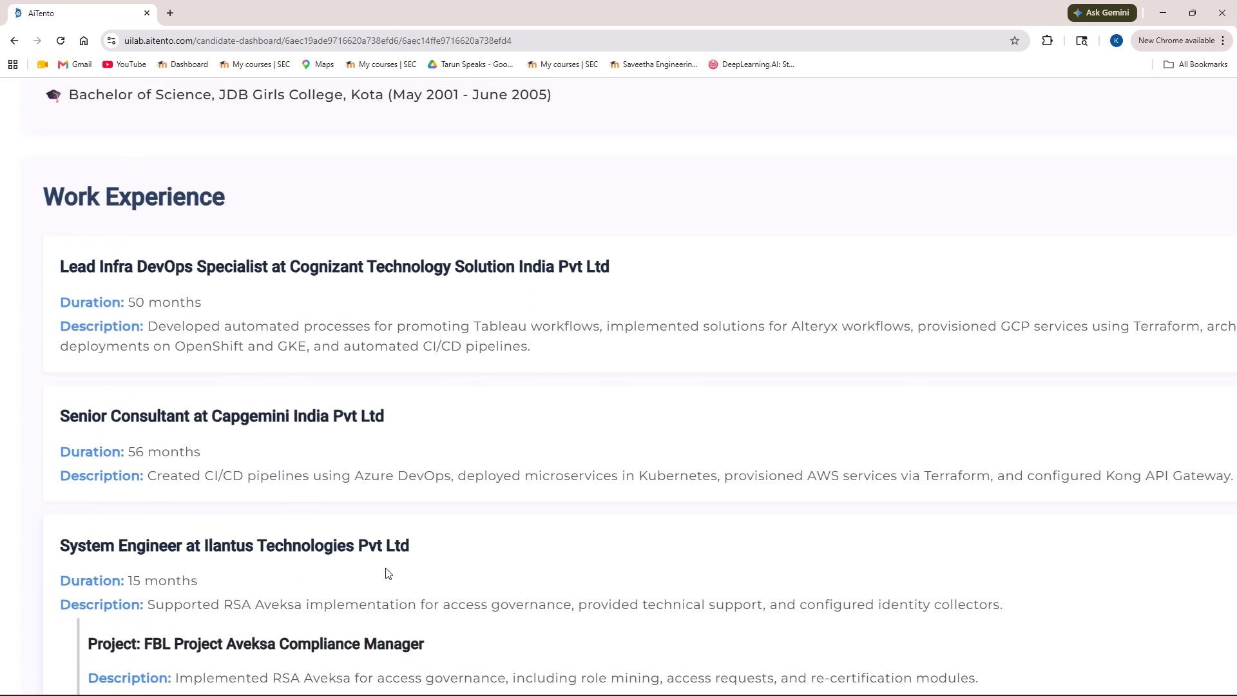
{"action": "scroll", "coordinate": [385, 568], "scroll_direction": "up", "scroll_amount": 4}
{"action": "scroll", "coordinate": [385, 568], "scroll_direction": "down", "scroll_amount": 2}
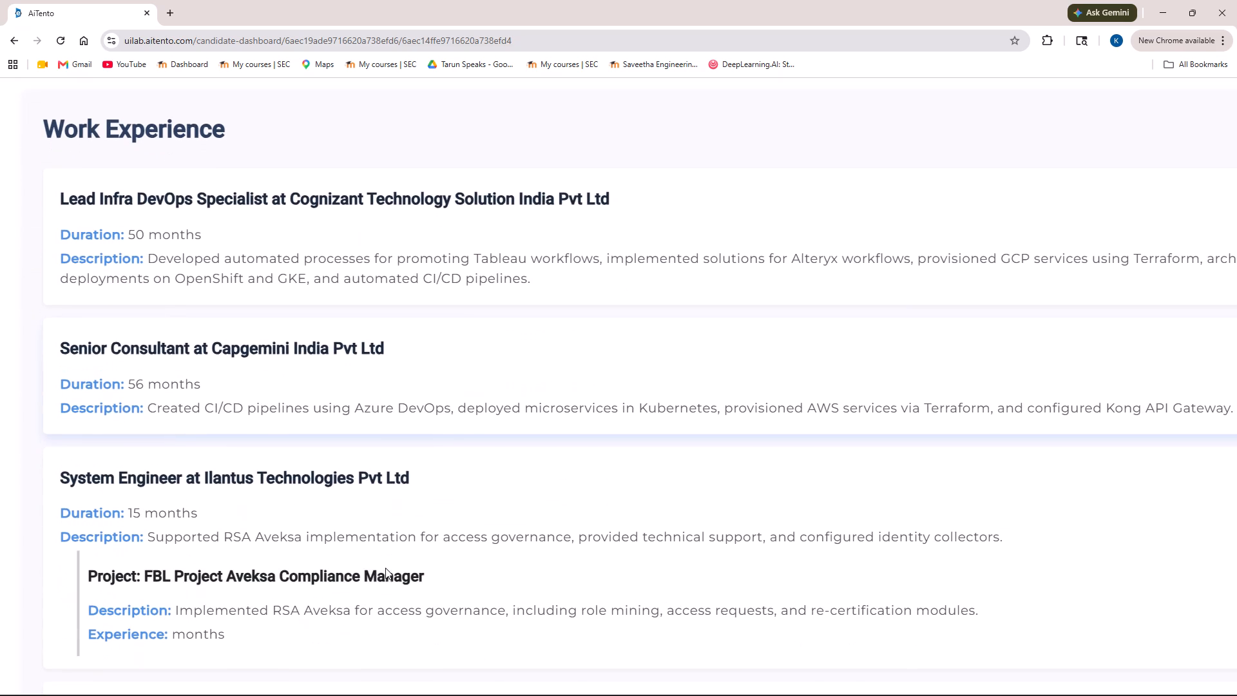
{"action": "scroll", "coordinate": [385, 568], "scroll_direction": "down", "scroll_amount": 1}
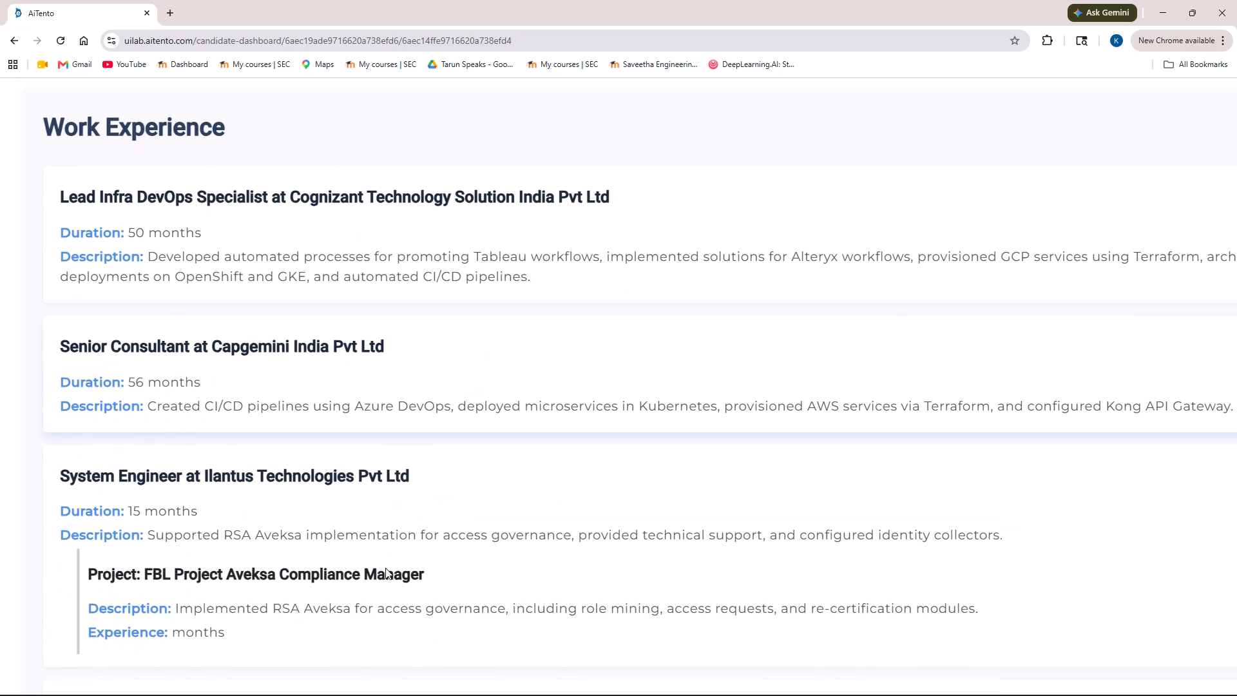
{"action": "scroll", "coordinate": [385, 568], "scroll_direction": "down", "scroll_amount": 1}
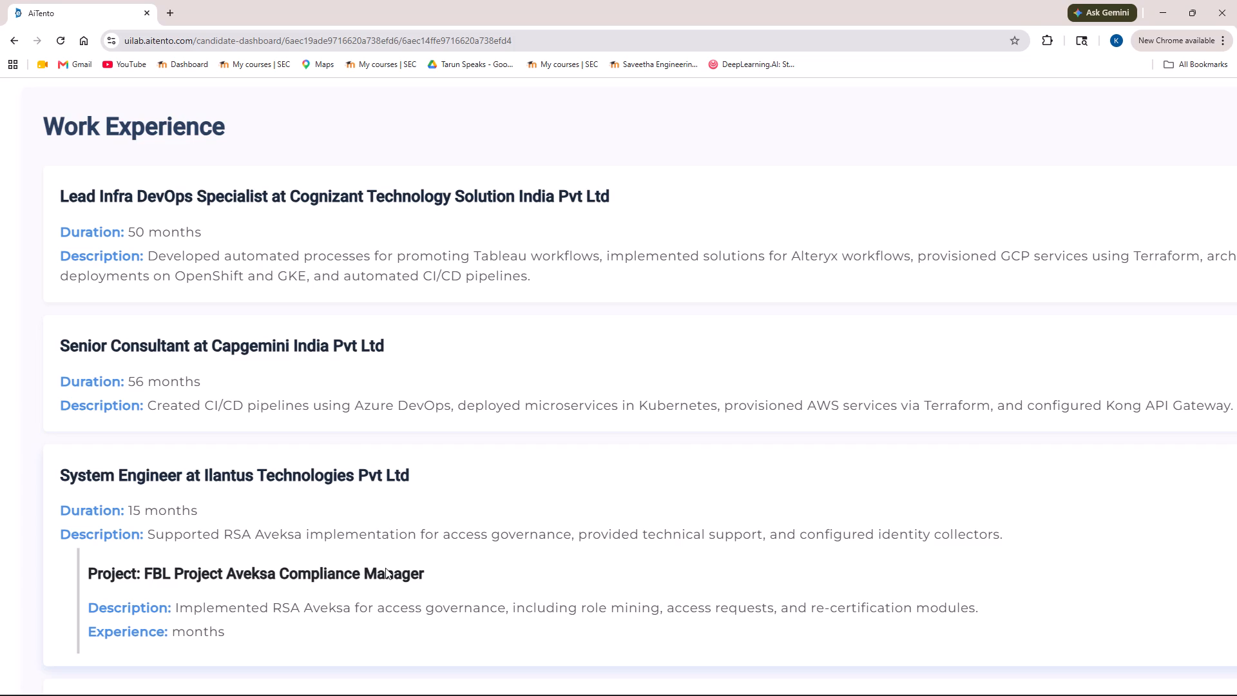
{"action": "scroll", "coordinate": [602, 434], "scroll_direction": "down", "scroll_amount": 1}
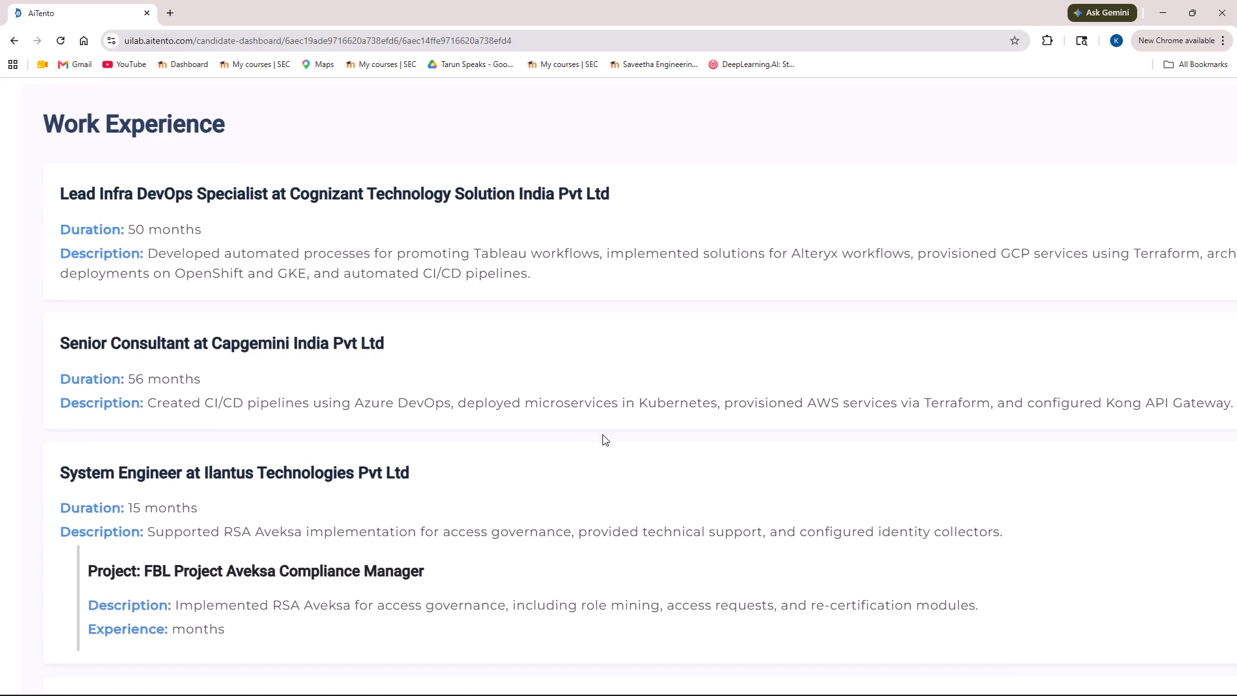
{"action": "scroll", "coordinate": [602, 434], "scroll_direction": "down", "scroll_amount": 2}
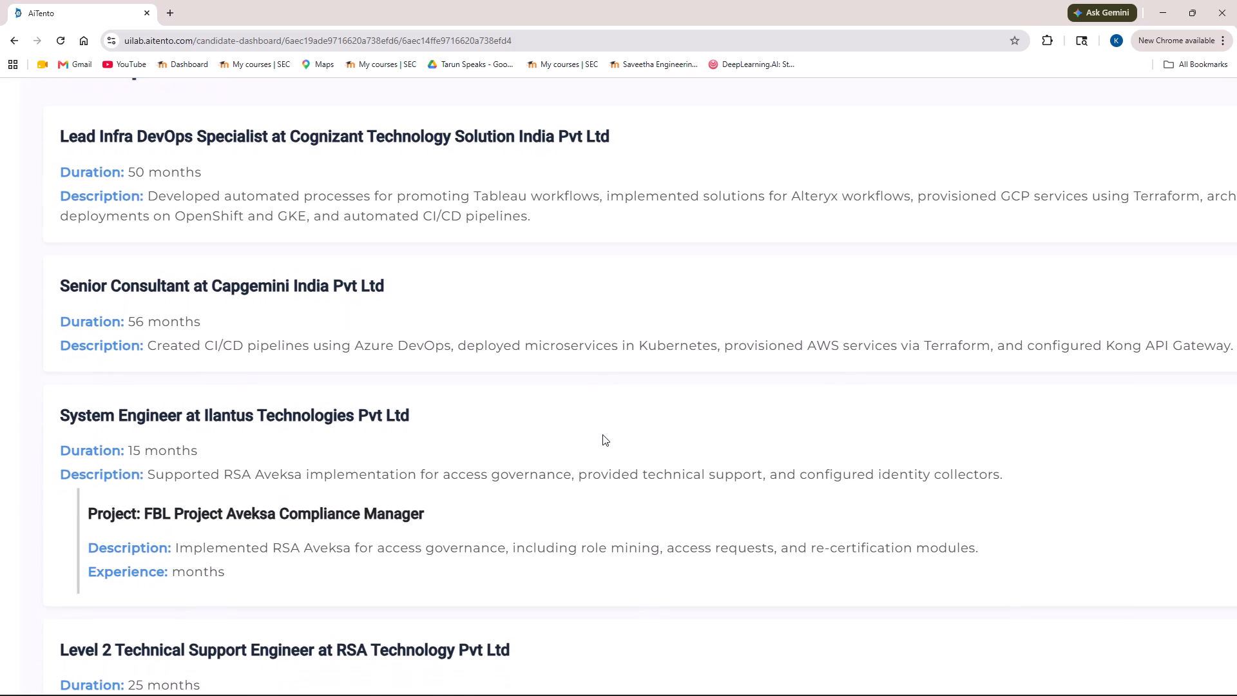
{"action": "scroll", "coordinate": [602, 434], "scroll_direction": "down", "scroll_amount": 3}
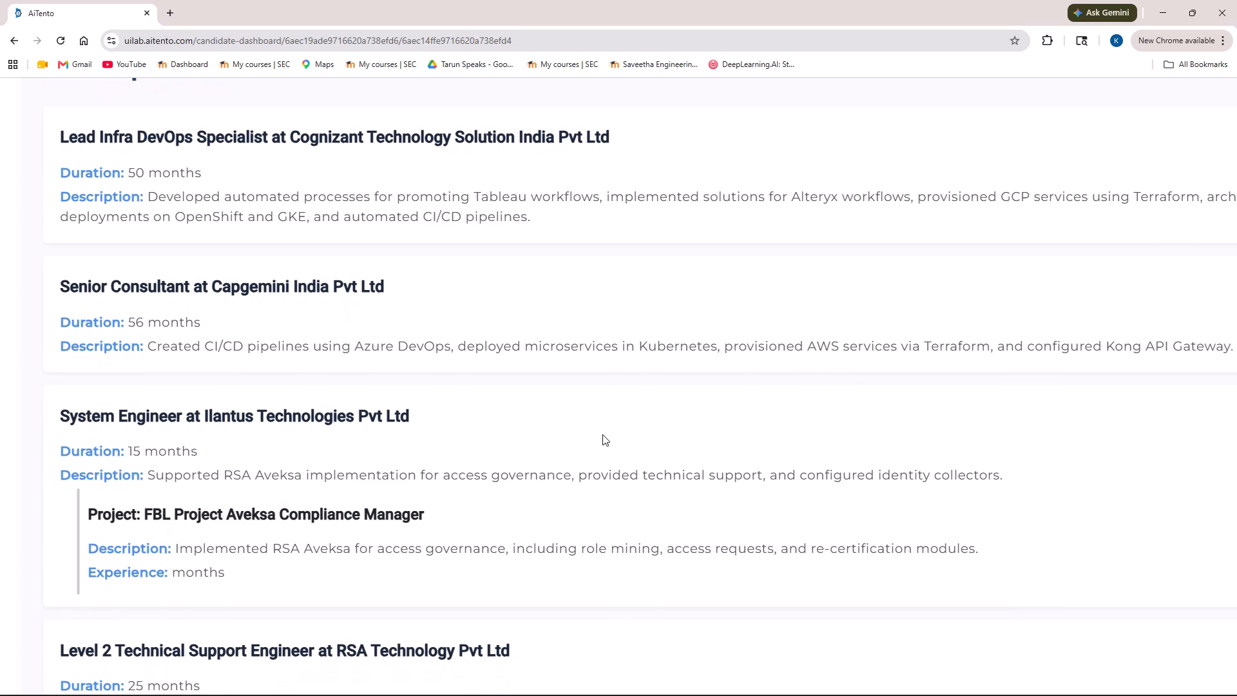
{"action": "scroll", "coordinate": [602, 434], "scroll_direction": "down", "scroll_amount": 1}
Inspect the System Engineer at Ilantus Technologies entry, including its nested FBL project block, against the neighbouring Work Experience cards.
{"action": "scroll", "coordinate": [602, 434], "scroll_direction": "left", "scroll_amount": 1}
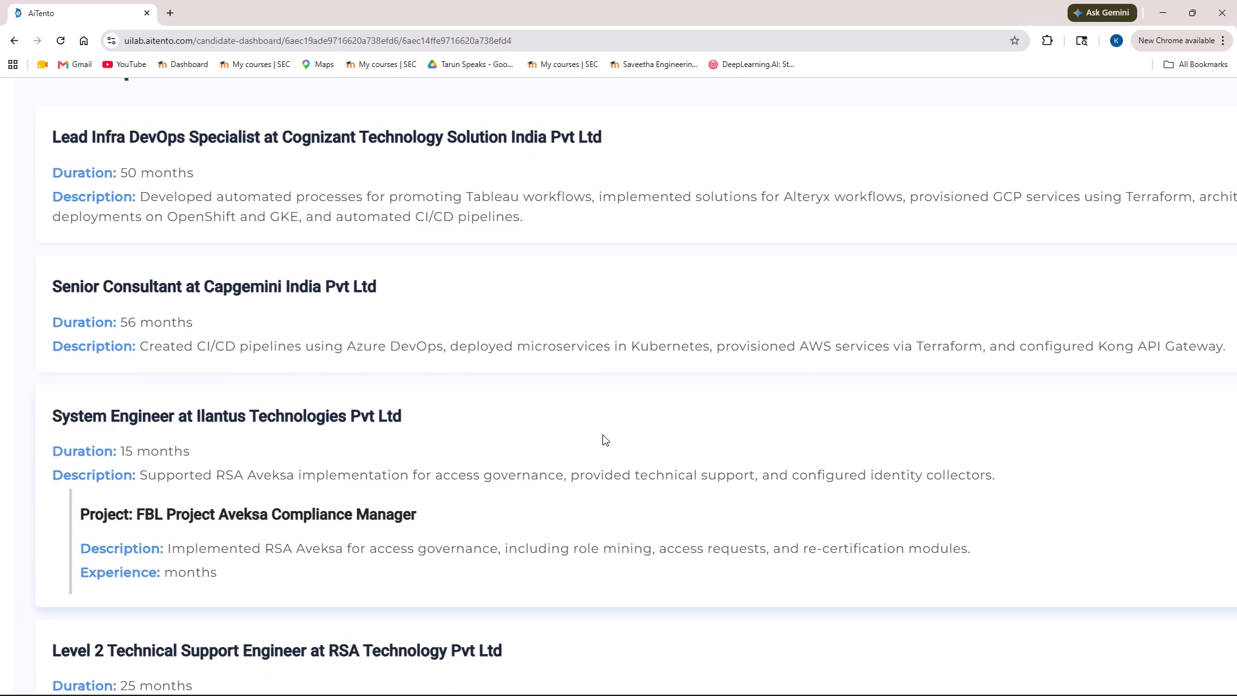
{"action": "scroll", "coordinate": [602, 434], "scroll_direction": "left", "scroll_amount": 3}
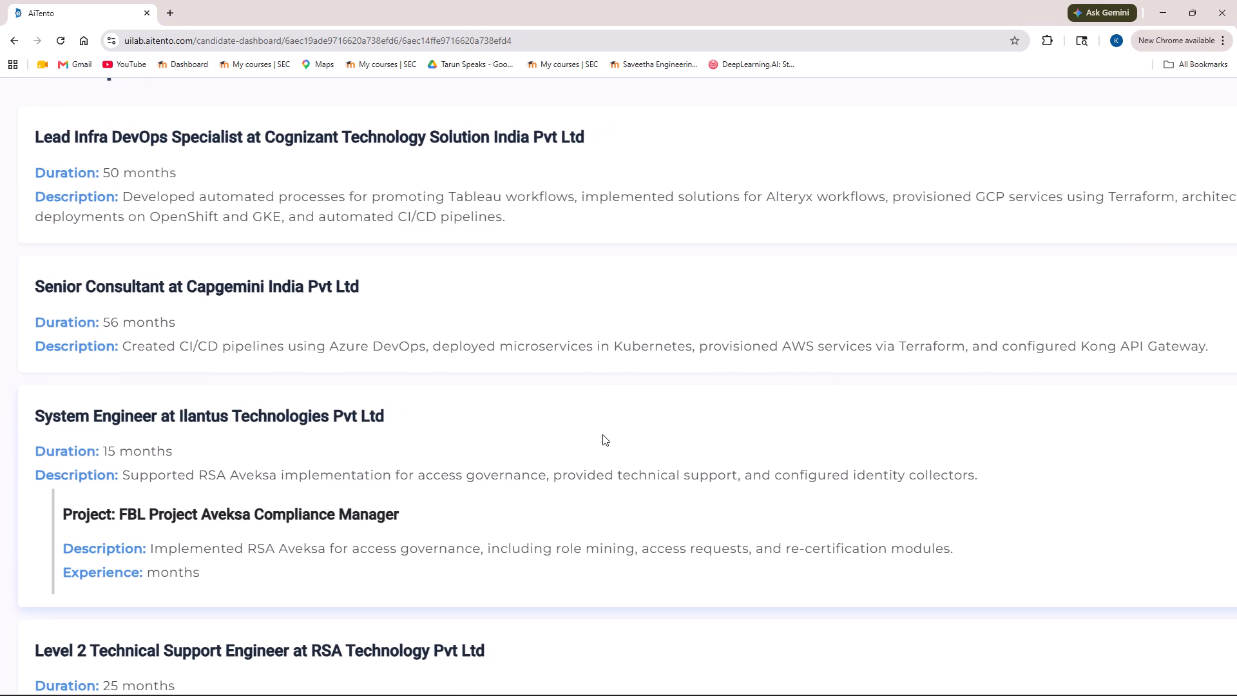
{"action": "scroll", "coordinate": [602, 434], "scroll_direction": "left", "scroll_amount": 2}
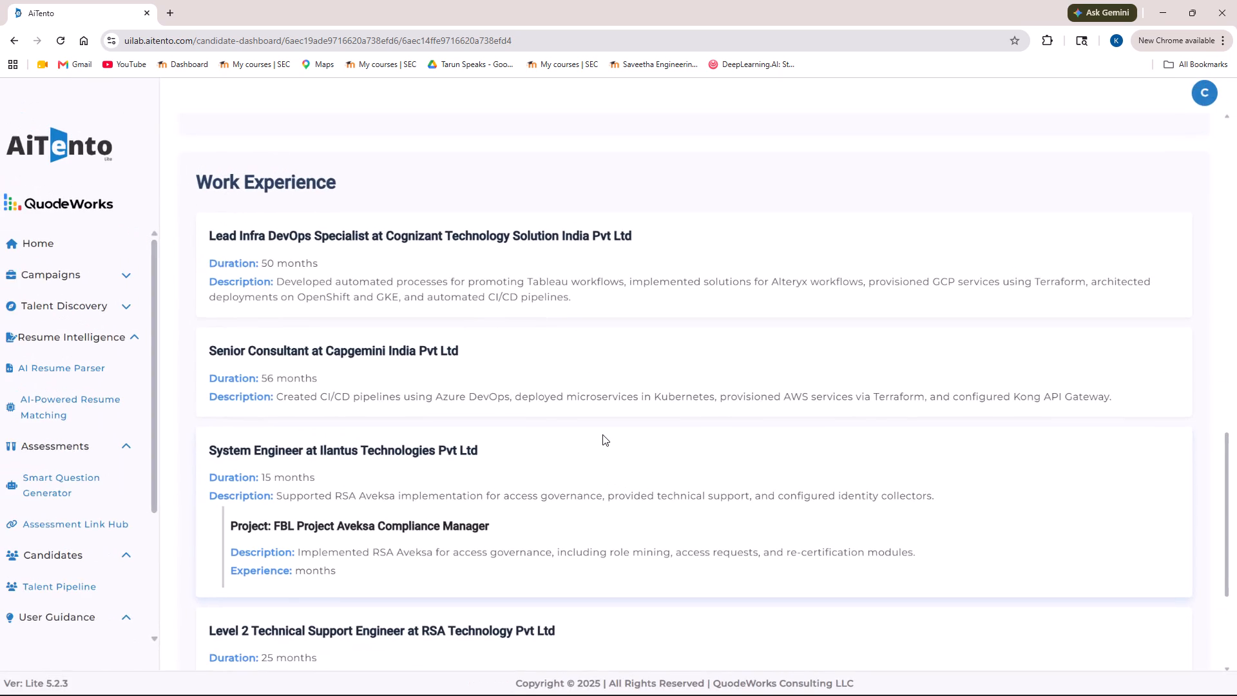
{"action": "scroll", "coordinate": [602, 434], "scroll_direction": "left", "scroll_amount": 2}
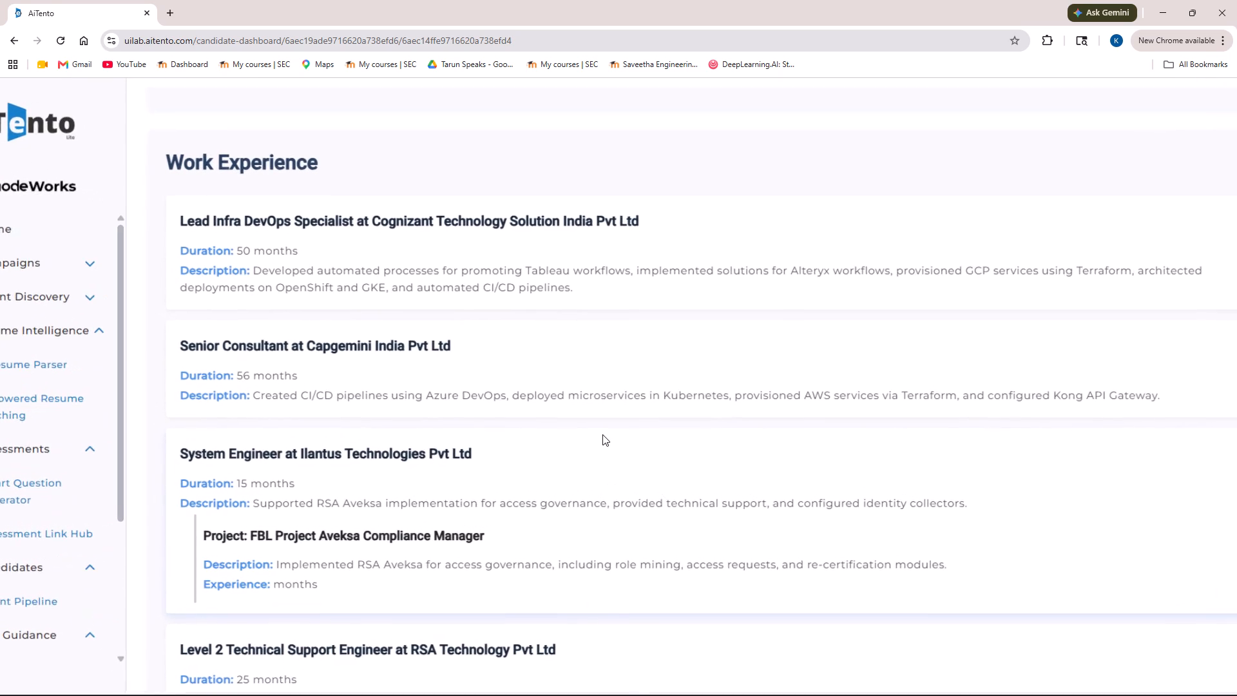
{"action": "scroll", "coordinate": [602, 434], "scroll_direction": "left", "scroll_amount": 4}
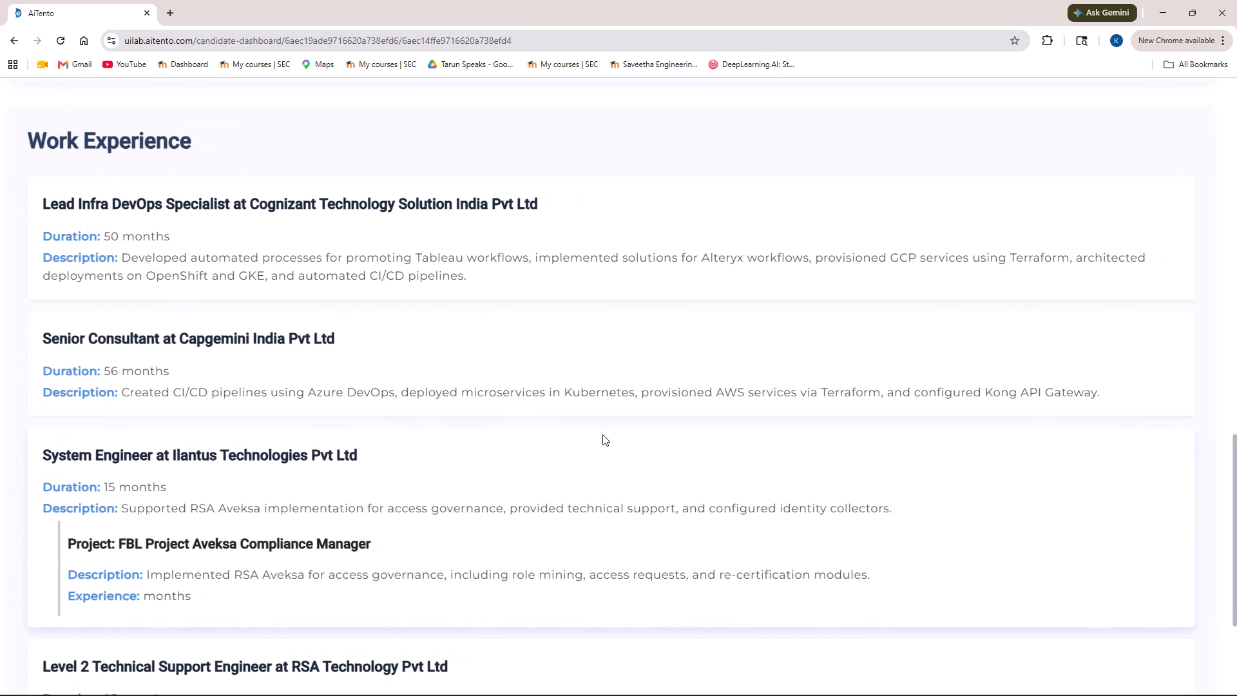
{"action": "scroll", "coordinate": [602, 434], "scroll_direction": "left", "scroll_amount": 1}
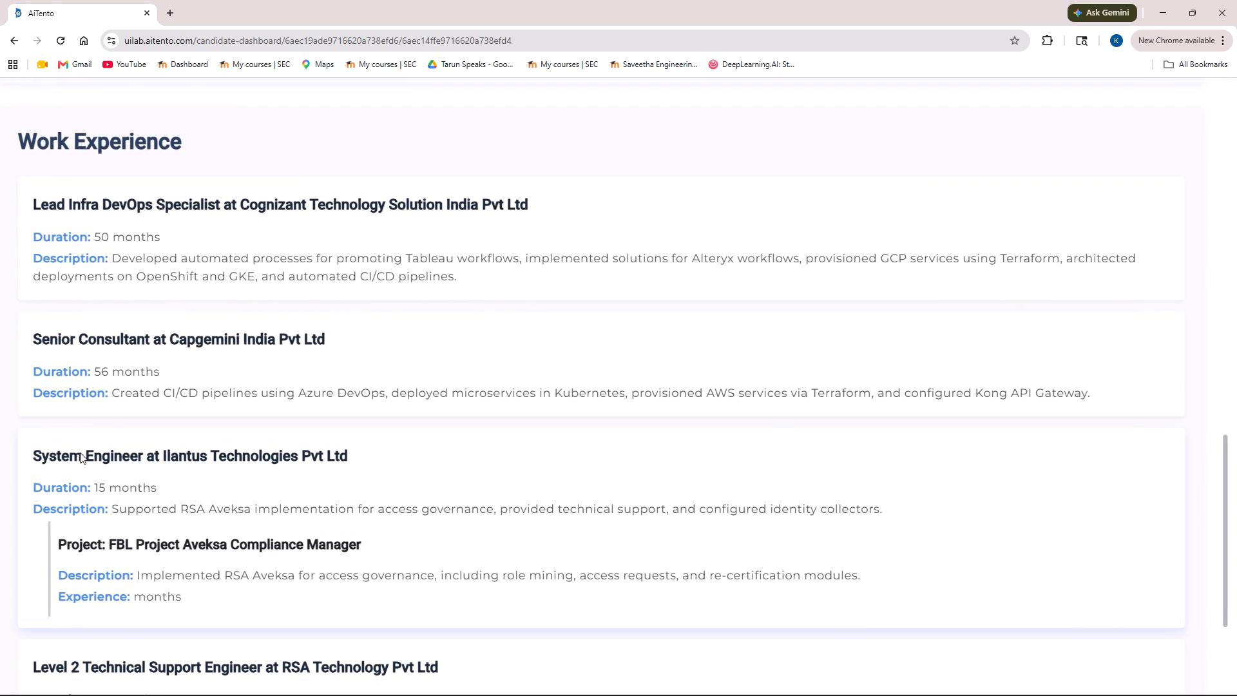
{"action": "left_click_drag", "start_coordinate": [34, 452], "coordinate": [223, 583]}
{"action": "left_click", "coordinate": [223, 583]}
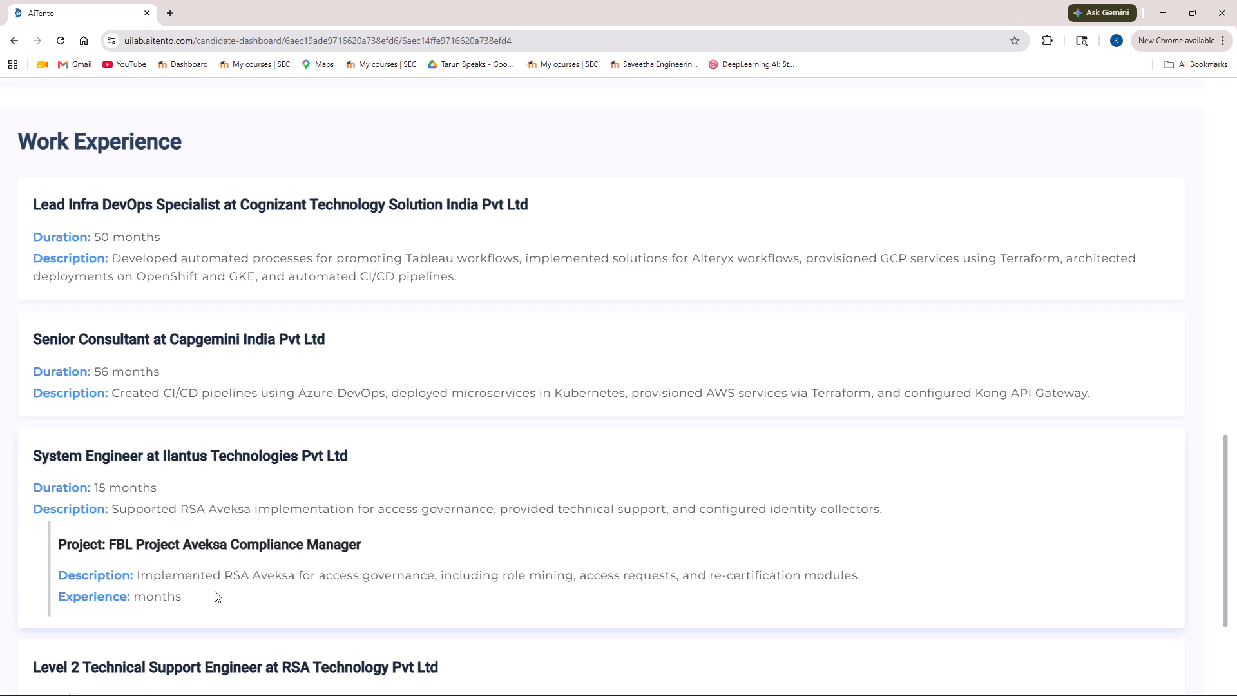
{"action": "left_click_drag", "start_coordinate": [209, 594], "coordinate": [35, 456]}
{"action": "left_click", "coordinate": [35, 456]}
{"action": "left_click_drag", "start_coordinate": [35, 456], "coordinate": [202, 590]}
{"action": "left_click", "coordinate": [202, 590]}
{"action": "scroll", "coordinate": [202, 590], "scroll_direction": "down", "scroll_amount": 5}
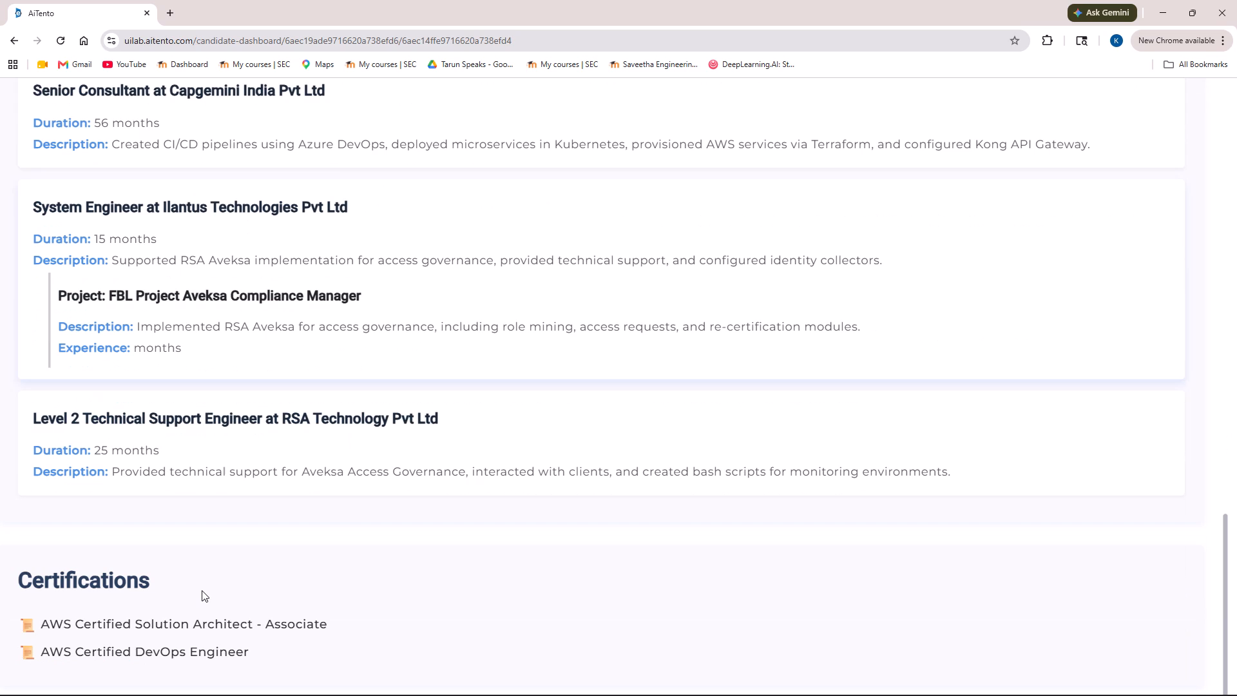
{"action": "scroll", "coordinate": [187, 632], "scroll_direction": "up", "scroll_amount": 4}
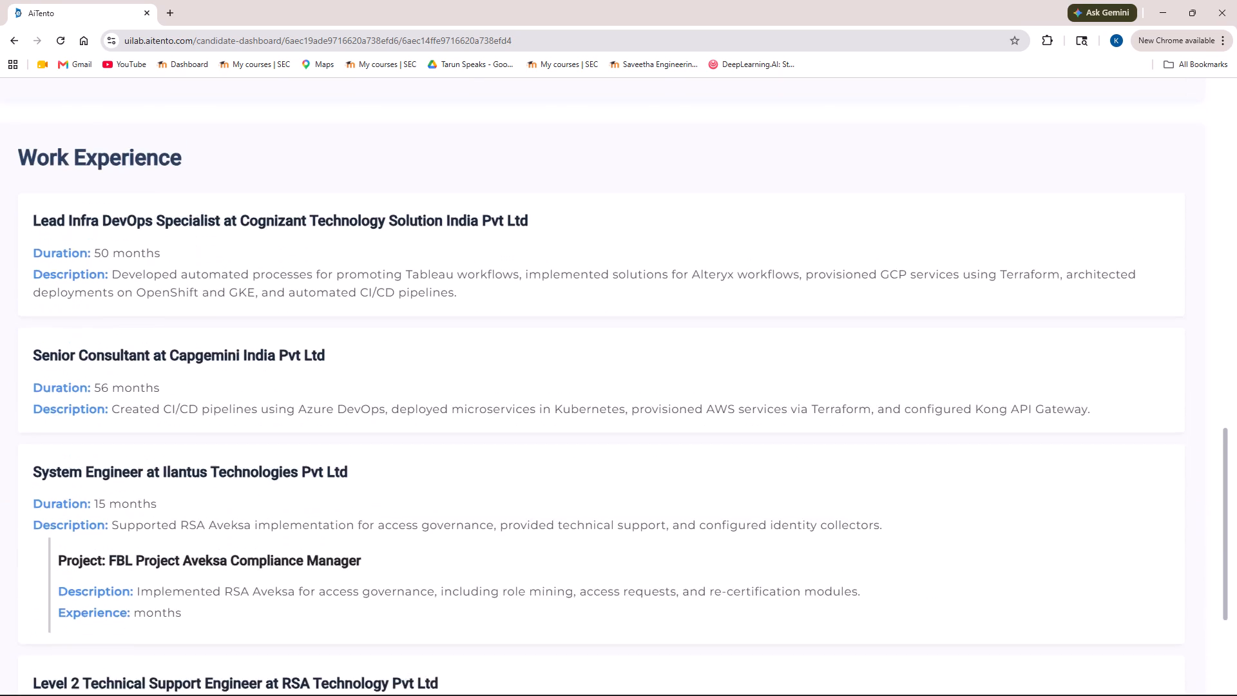
Close the Candidate Evaluation Summary and return to the Talent Pipeline.
{"action": "scroll", "coordinate": [187, 632], "scroll_direction": "up", "scroll_amount": 4}
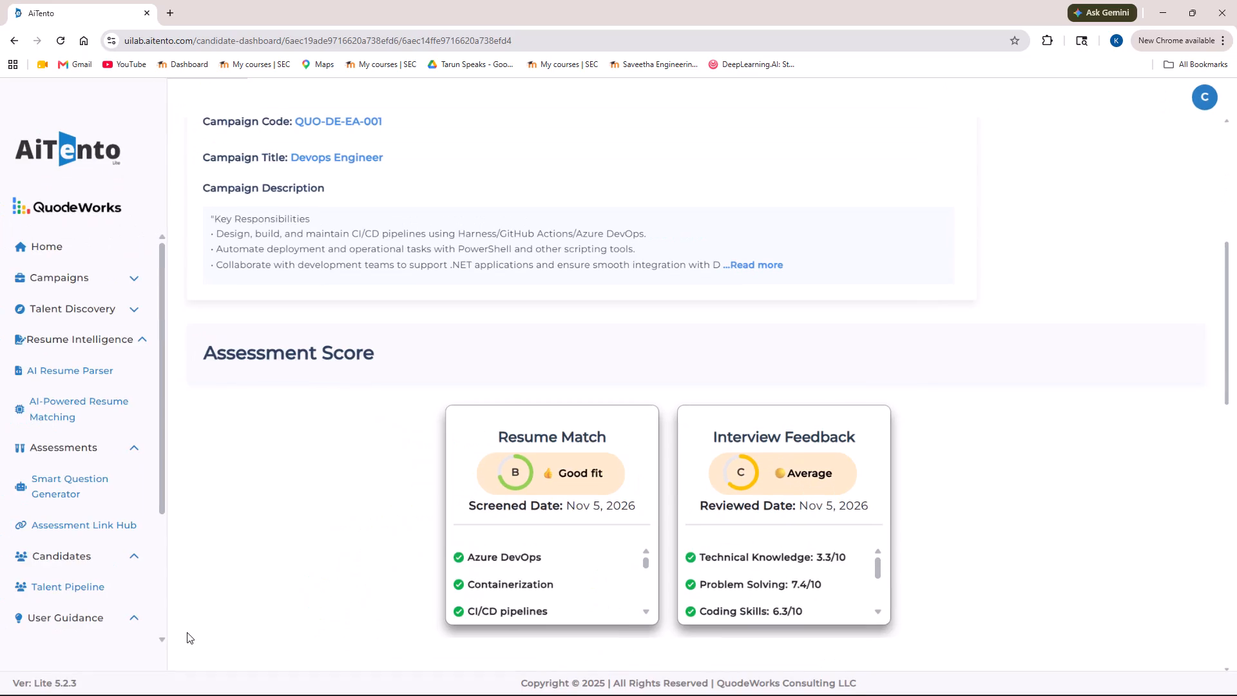
{"action": "scroll", "coordinate": [341, 492], "scroll_direction": "up", "scroll_amount": 6}
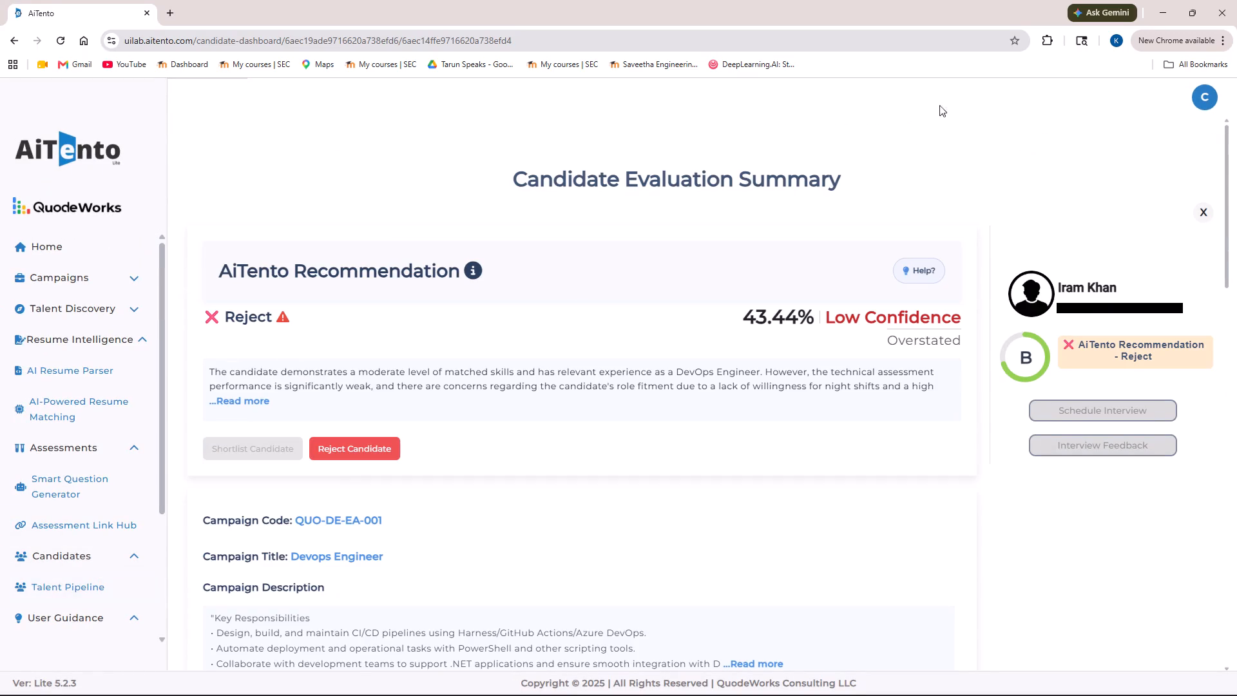
{"action": "left_click", "coordinate": [1198, 217]}
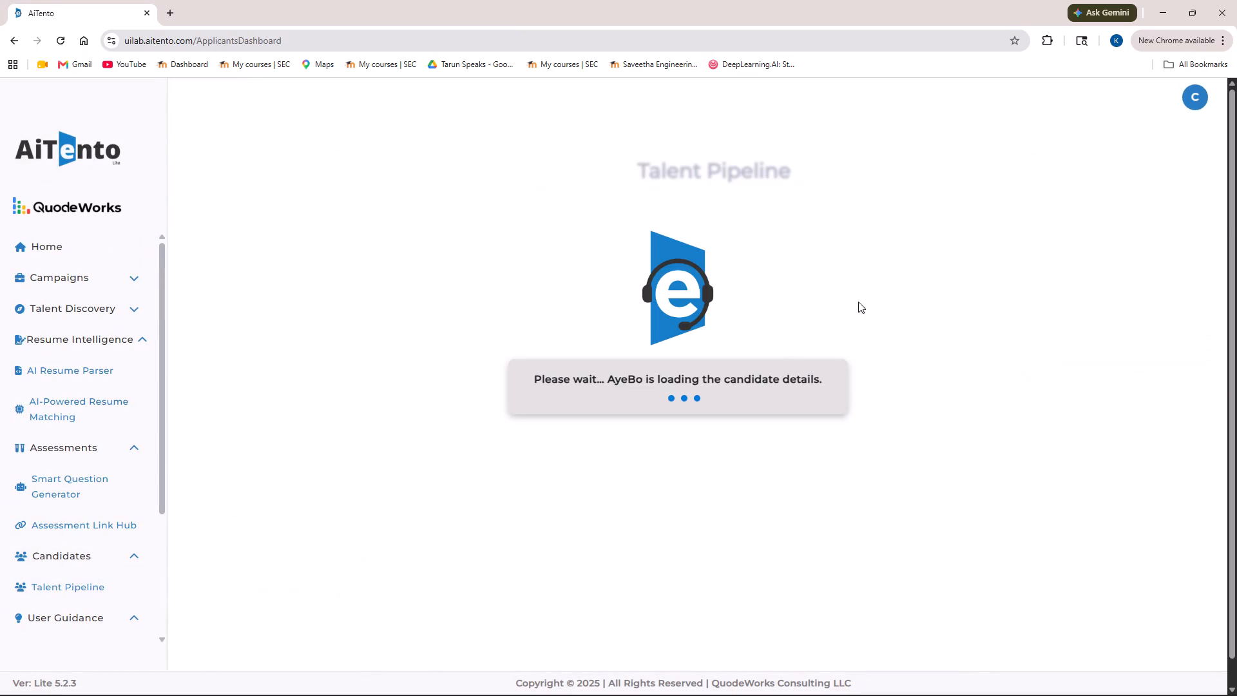
Try the Source folder link in the applicant's Talent Pipeline row.
{"action": "scroll", "coordinate": [699, 351], "scroll_direction": "down", "scroll_amount": 4}
{"action": "left_click", "coordinate": [421, 342]}
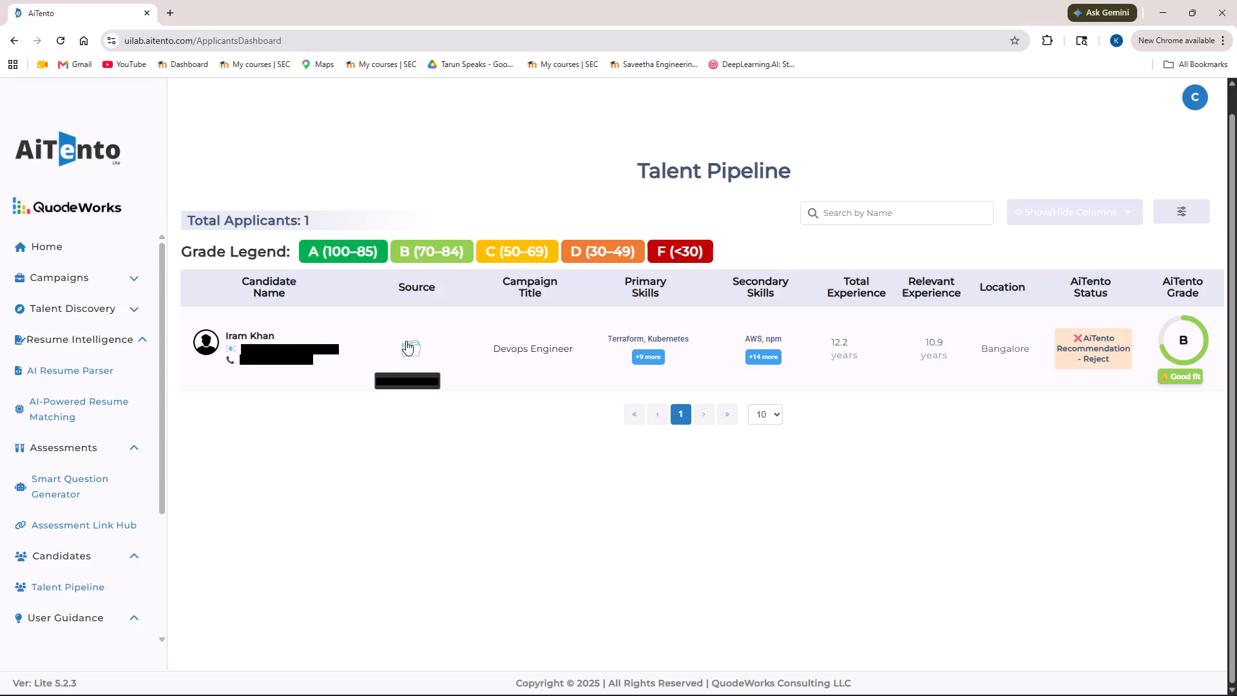
{"action": "left_click", "coordinate": [407, 342]}
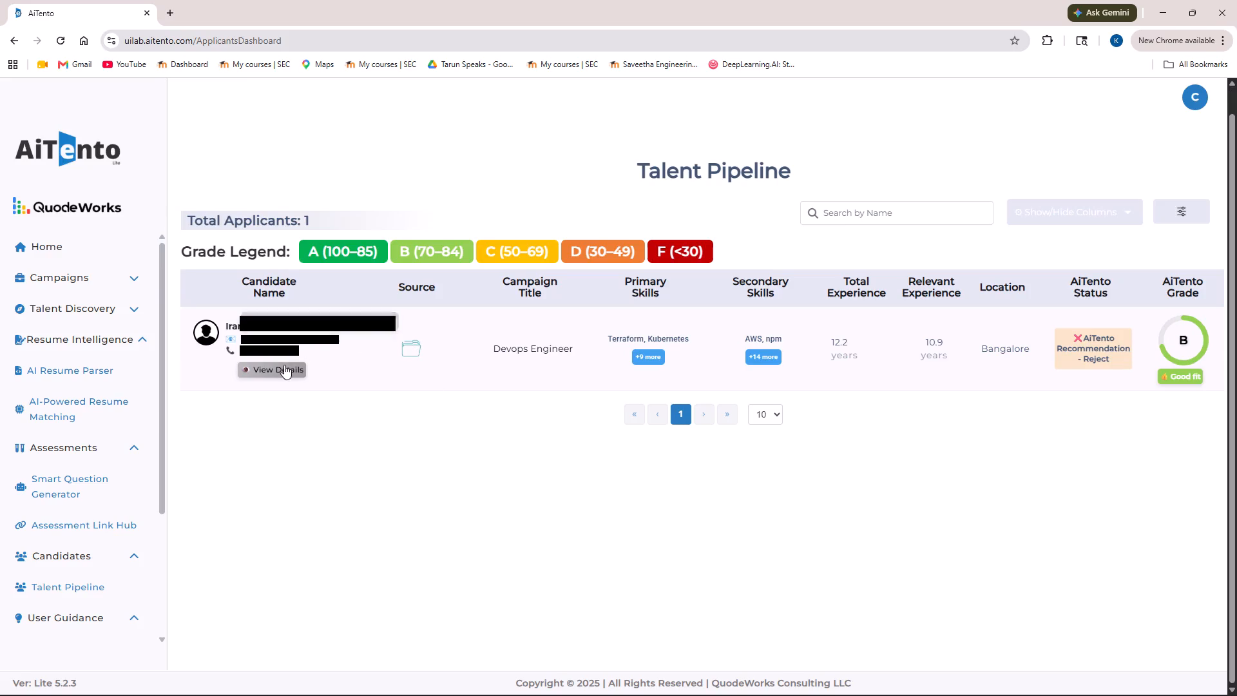
Test opening the applicant's details from the Talent Pipeline and closing them again.
{"action": "left_click", "coordinate": [283, 367]}
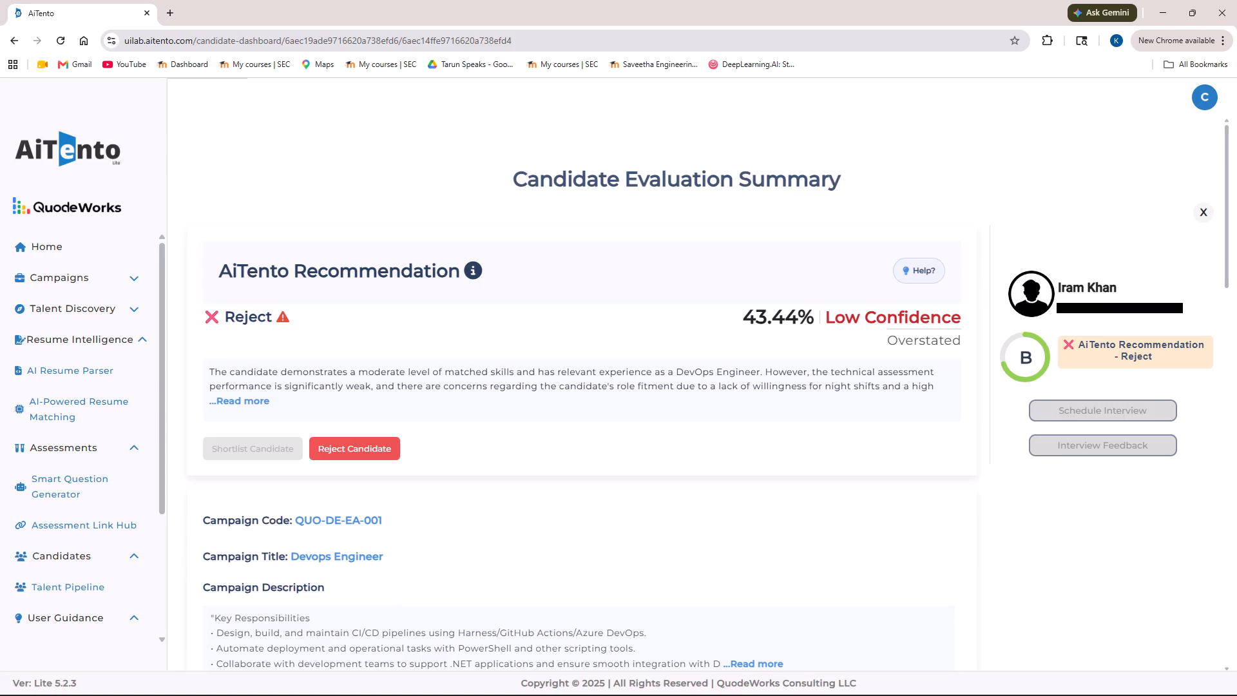
{"action": "left_click", "coordinate": [1204, 214]}
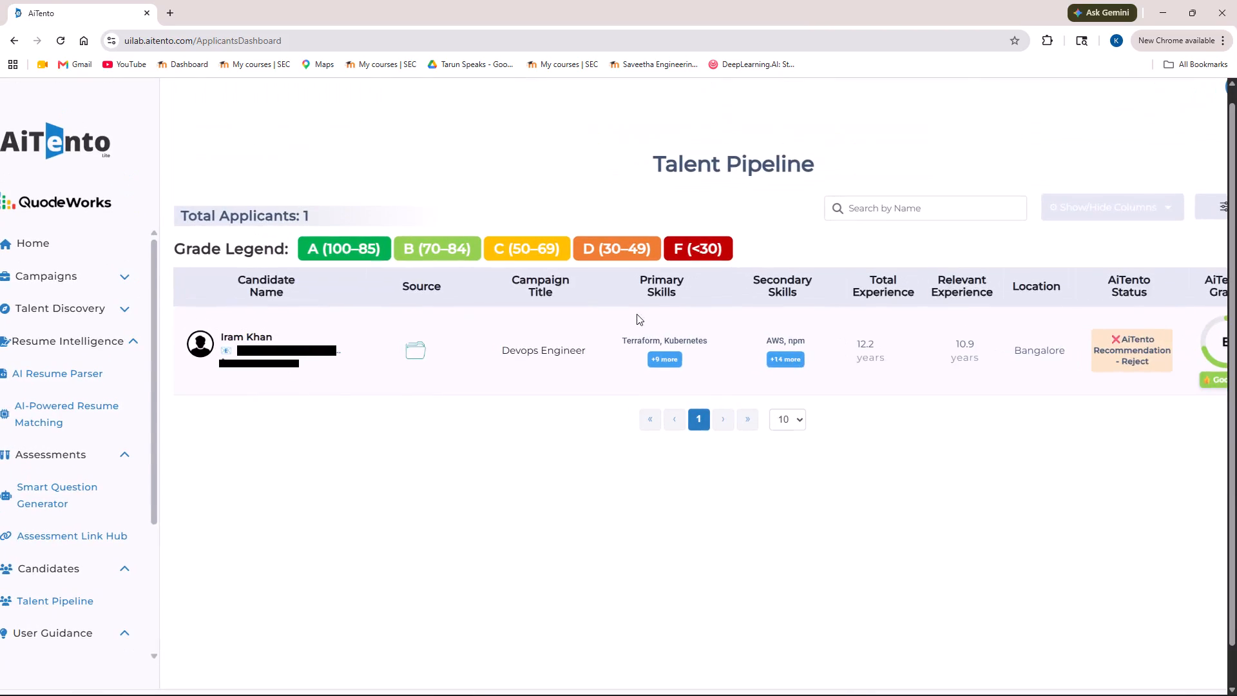
Examine the additional Primary Skills and Secondary Skills popups in the magnified Talent Pipeline table, checking how they scroll within the table.
{"action": "scroll", "coordinate": [915, 351], "scroll_direction": "left", "scroll_amount": 3}
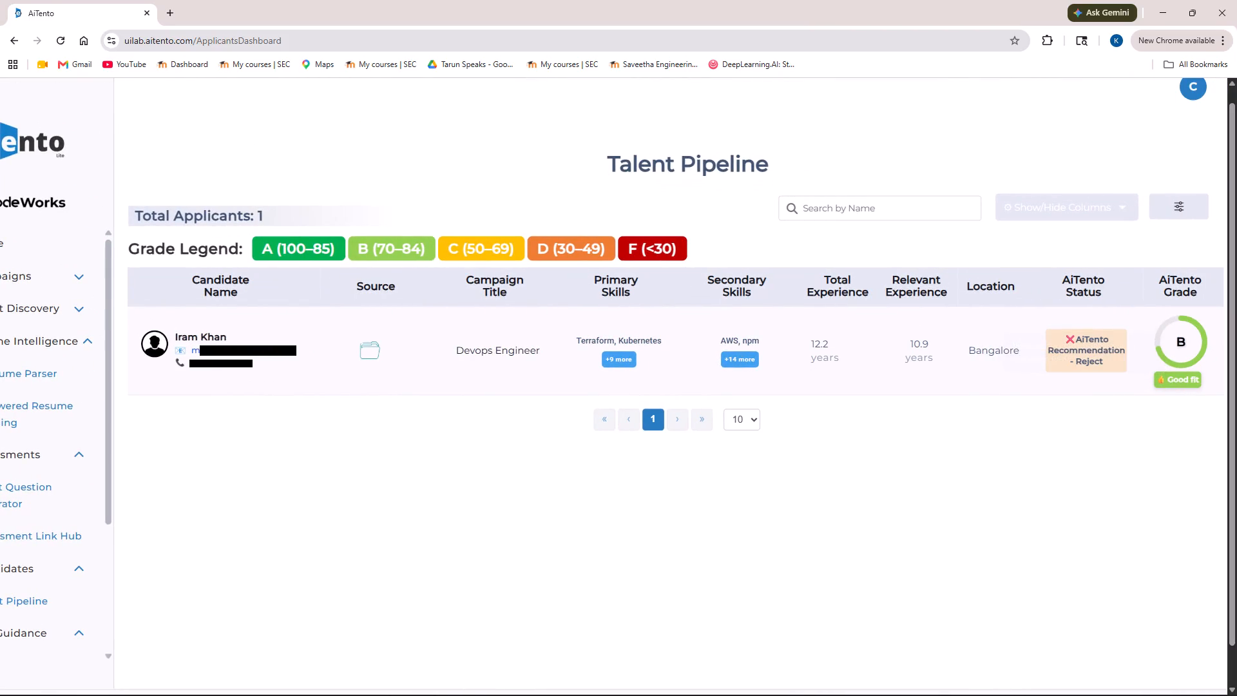
{"action": "scroll", "coordinate": [741, 360], "scroll_direction": "down", "scroll_amount": 4}
{"action": "scroll", "coordinate": [741, 360], "scroll_direction": "left", "scroll_amount": 1}
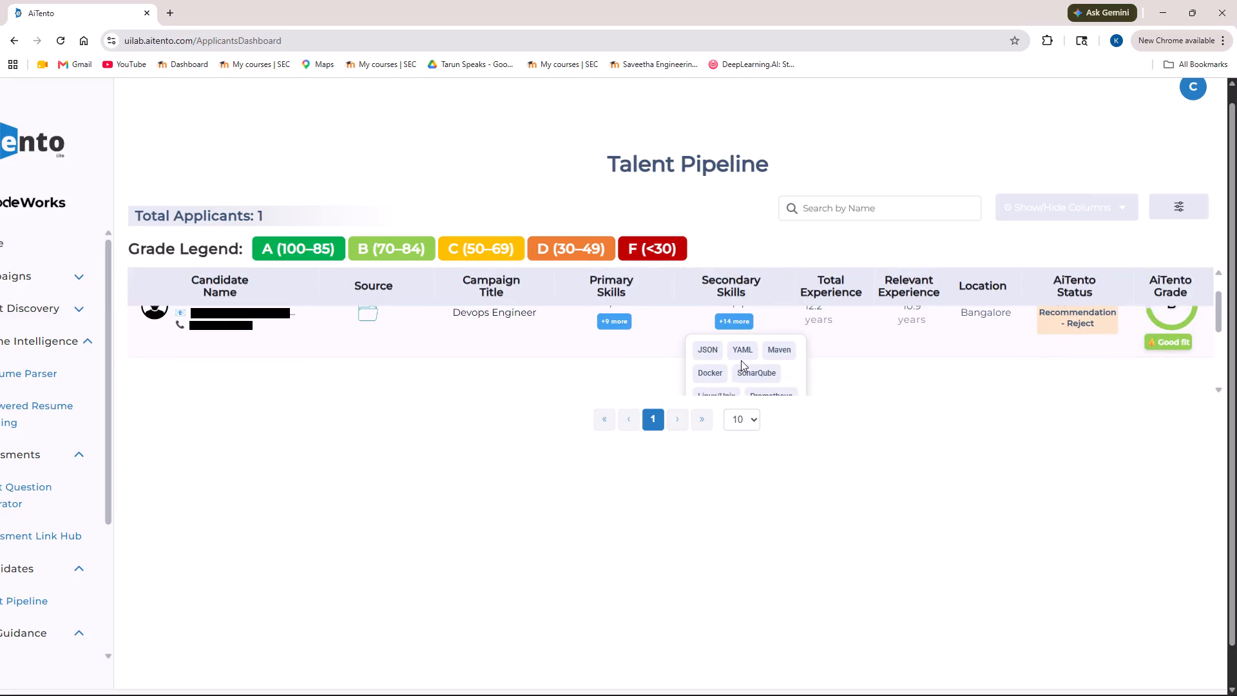
{"action": "scroll", "coordinate": [741, 360], "scroll_direction": "left", "scroll_amount": 1}
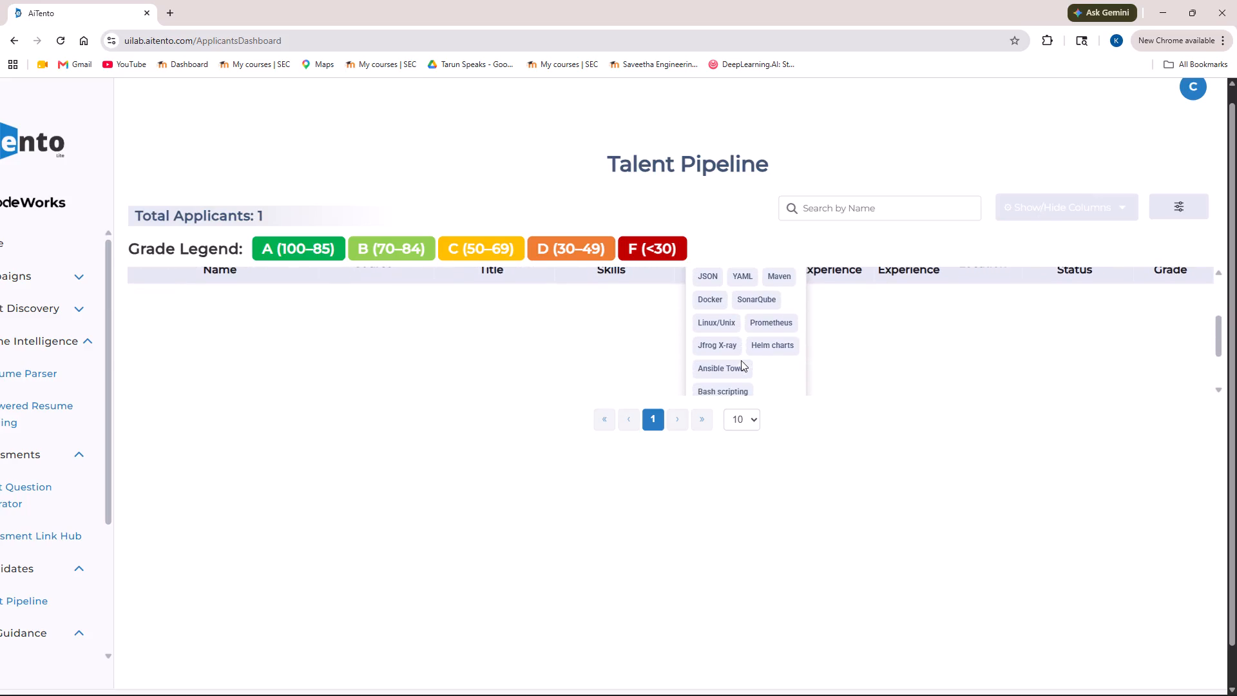
{"action": "scroll", "coordinate": [741, 360], "scroll_direction": "down", "scroll_amount": 3}
{"action": "scroll", "coordinate": [741, 360], "scroll_direction": "up", "scroll_amount": 4}
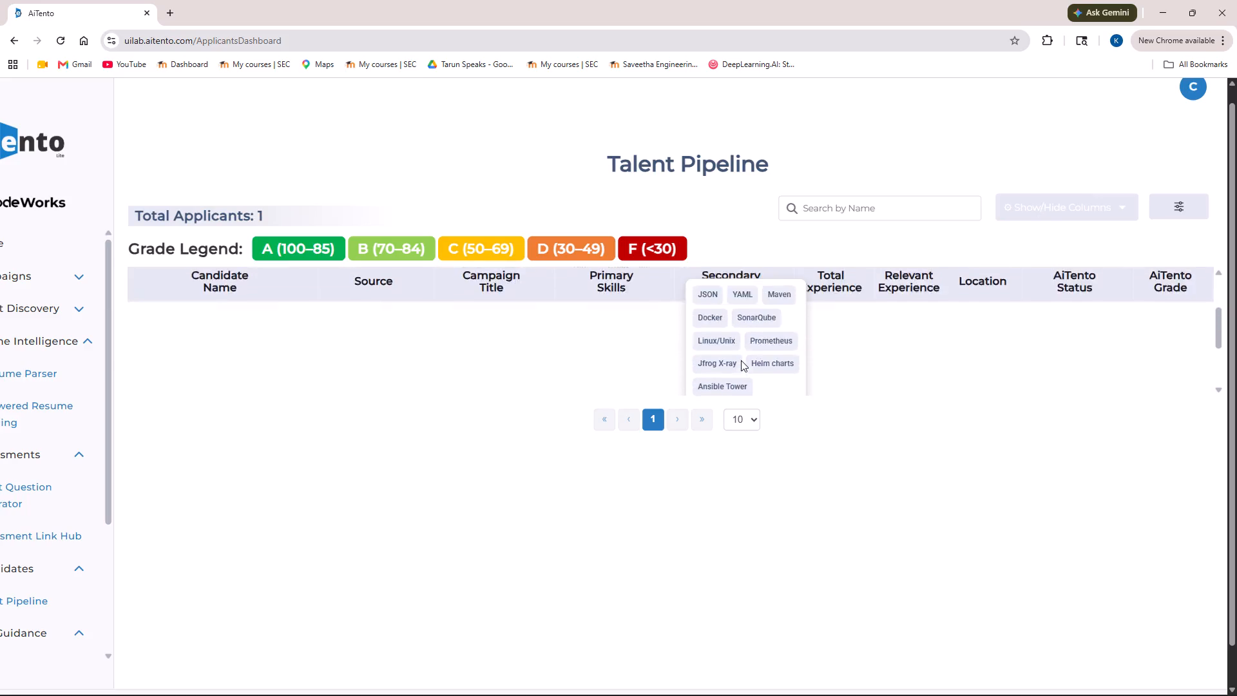
{"action": "scroll", "coordinate": [741, 360], "scroll_direction": "up", "scroll_amount": 2}
{"action": "scroll", "coordinate": [629, 358], "scroll_direction": "down", "scroll_amount": 4}
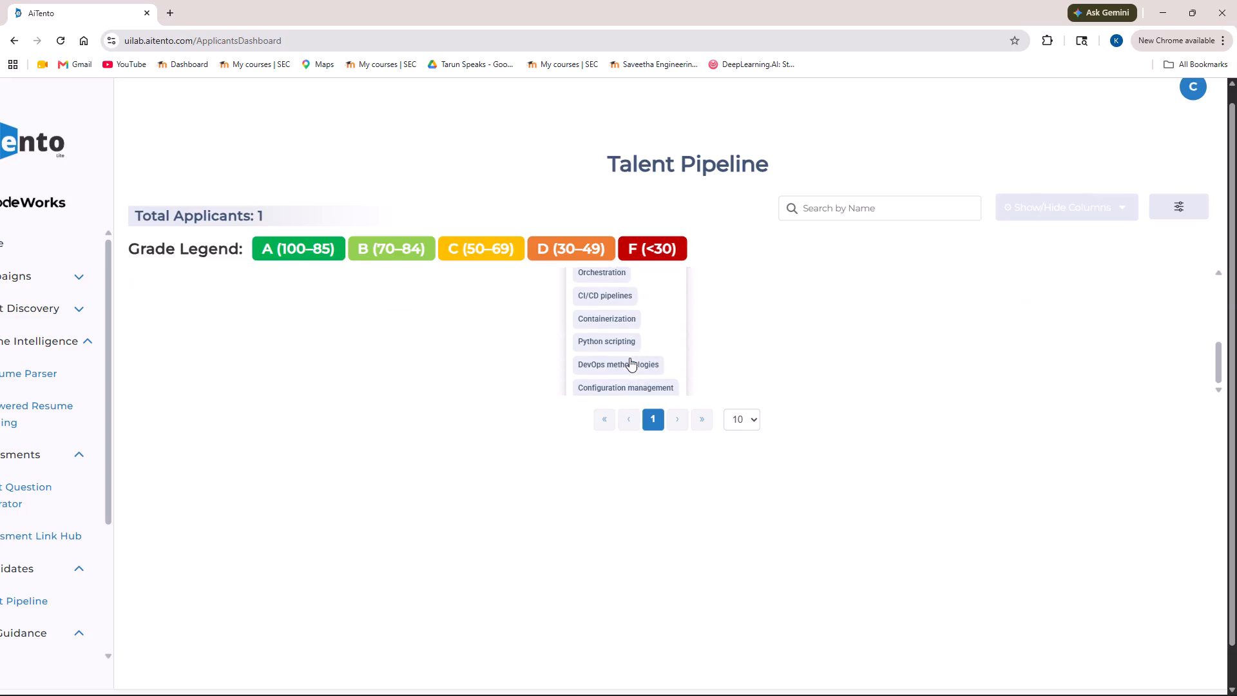
{"action": "scroll", "coordinate": [629, 358], "scroll_direction": "up", "scroll_amount": 4}
{"action": "scroll", "coordinate": [490, 472], "scroll_direction": "up", "scroll_amount": 2}
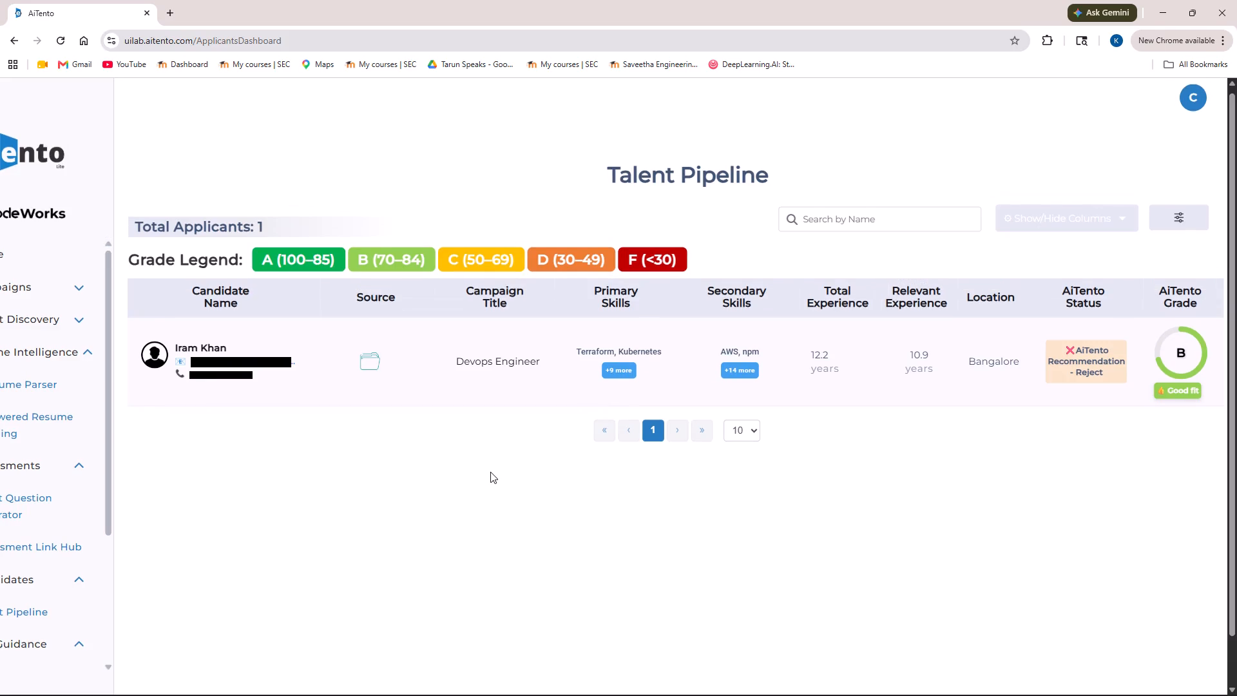
Test opening and closing the Show/Hide Columns list on the Talent Pipeline page.
{"action": "left_click", "coordinate": [1071, 217]}
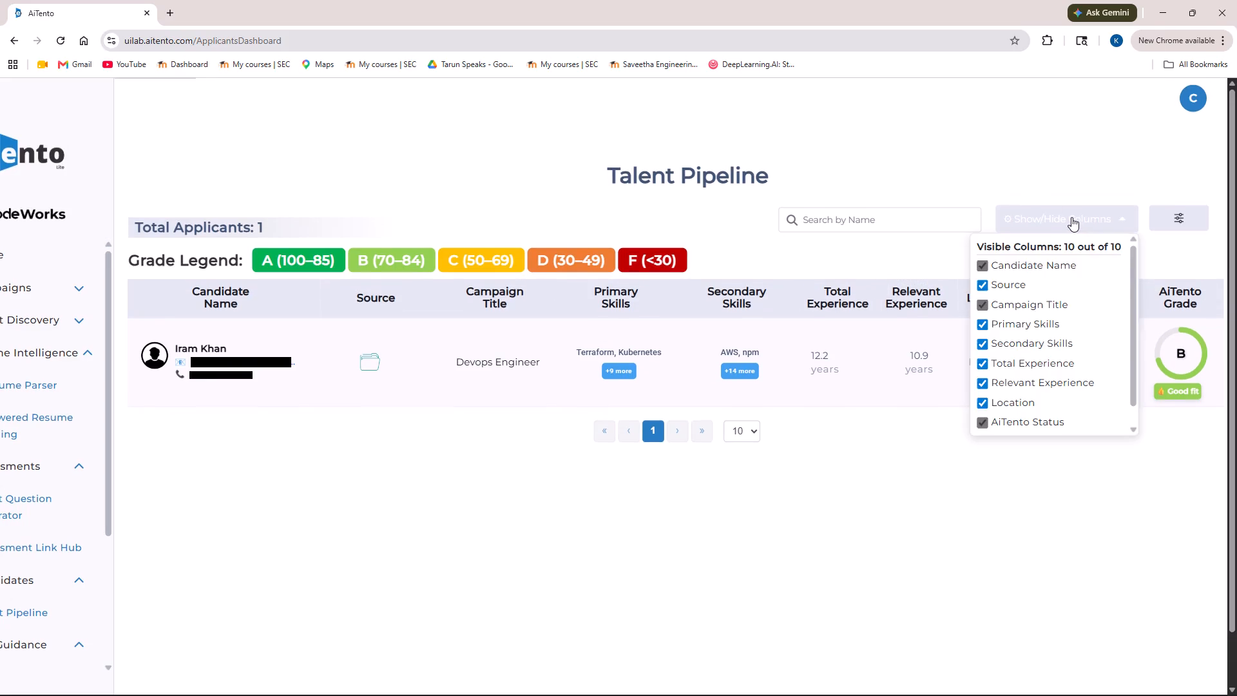
{"action": "left_click", "coordinate": [1071, 217]}
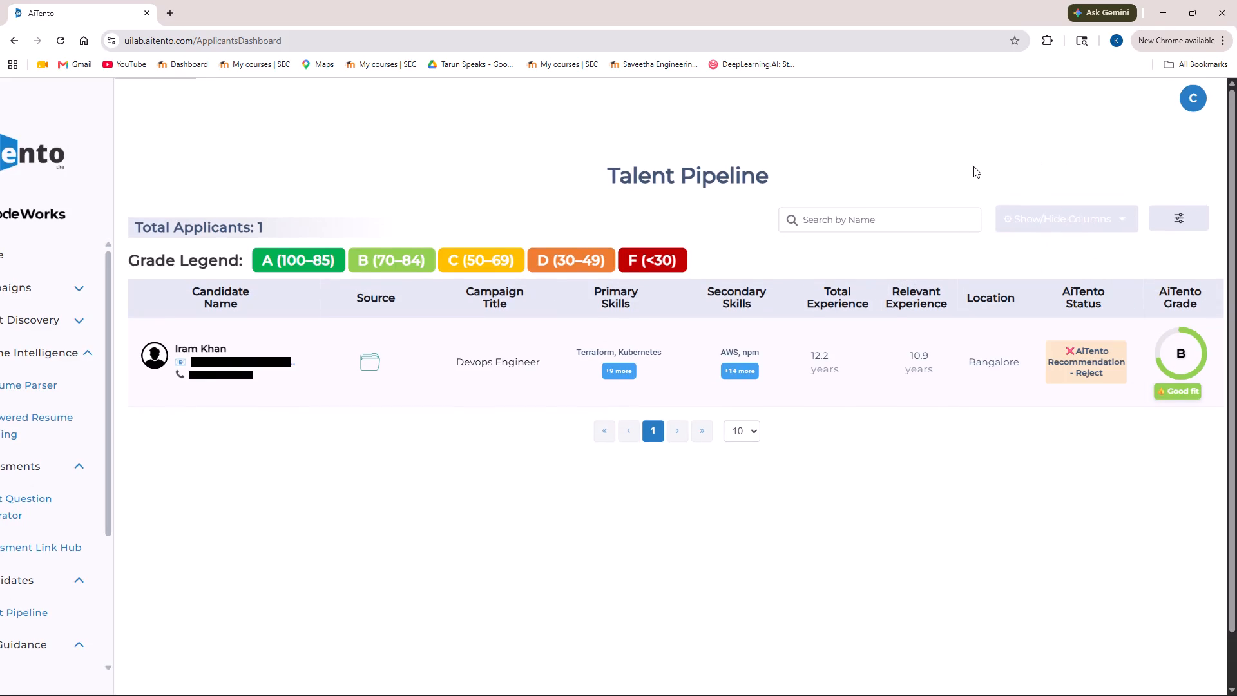
Capture a screenshot of the Talent Pipeline area containing the greyed Show/Hide Columns button and the table columns from Primary Skills to AiTento Grade.
{"action": "key", "text": "Print"}
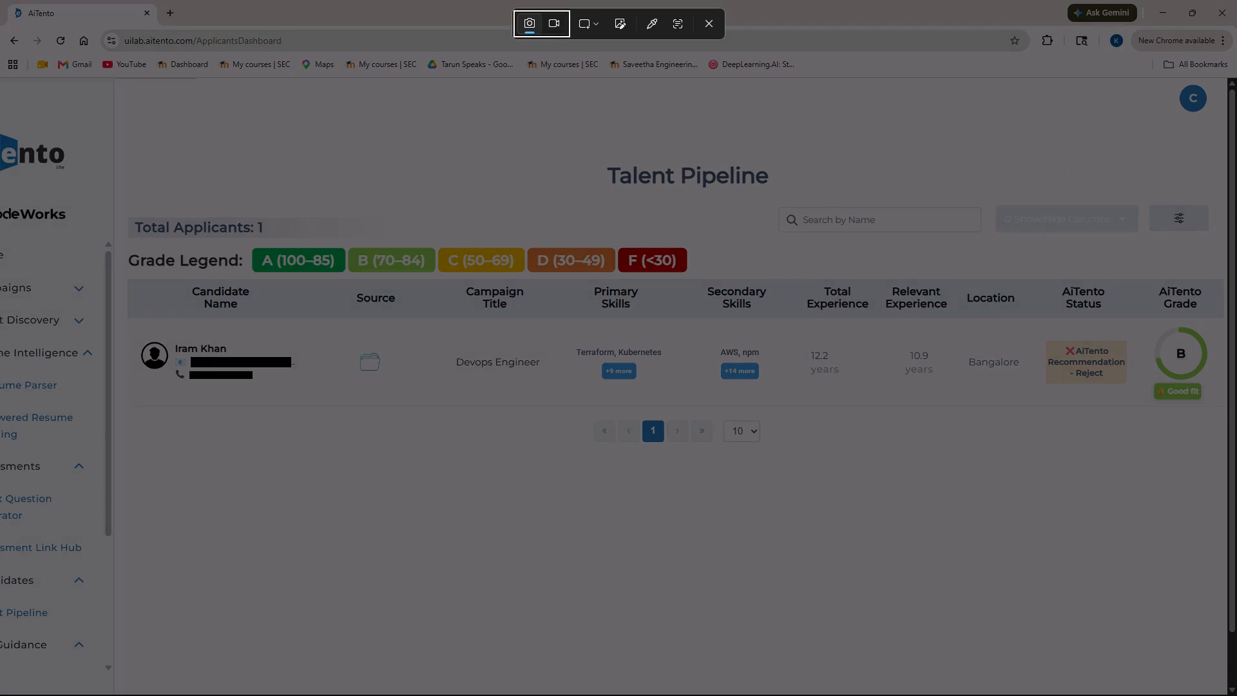
{"action": "left_click_drag", "start_coordinate": [542, 79], "coordinate": [1236, 425]}
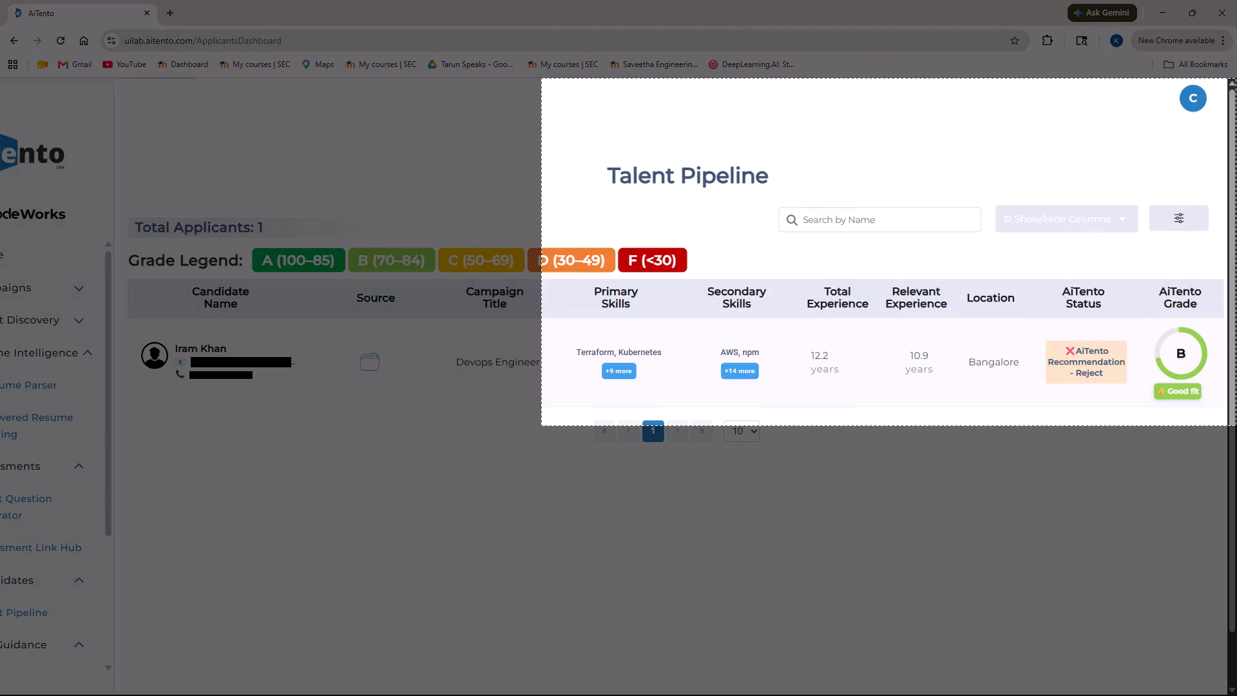
{"action": "left_click_drag", "start_coordinate": [1236, 425], "coordinate": [1236, 422]}
Switch to Google Drive and upload the captured Talent Pipeline screenshot to the uilabs bugs folder.
{"action": "key", "text": "alt+Tab"}
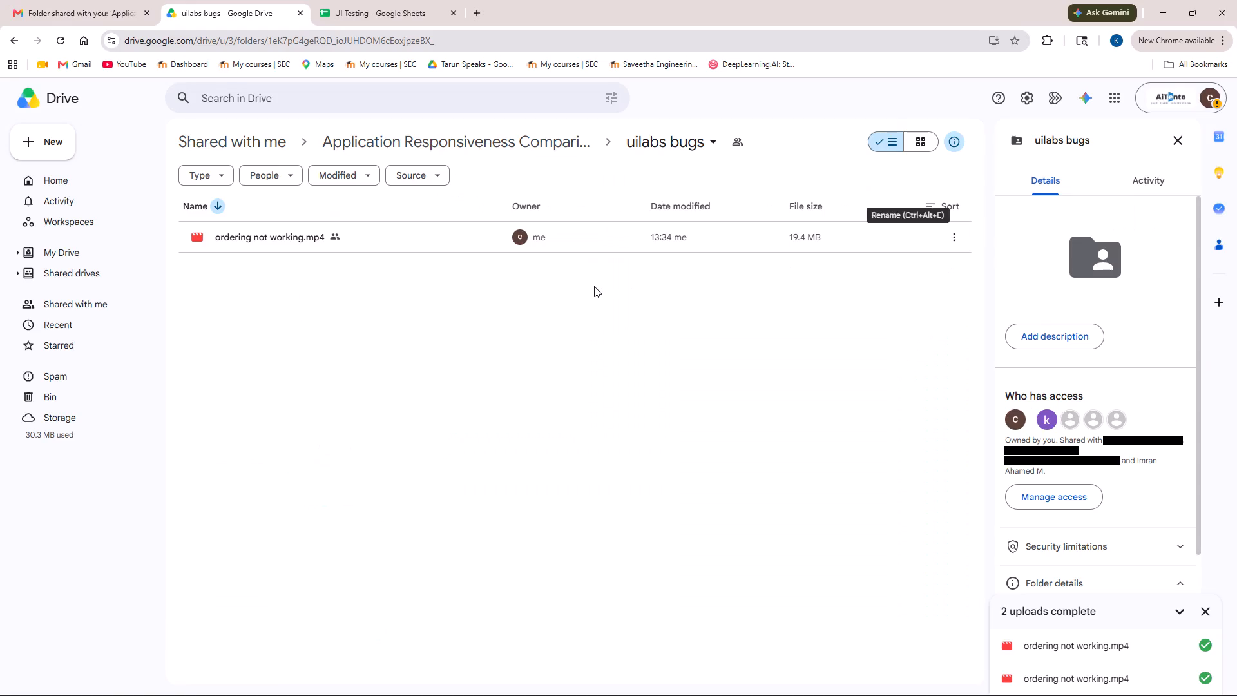
{"action": "left_click", "coordinate": [594, 286]}
{"action": "key", "text": "ctrl+v"}
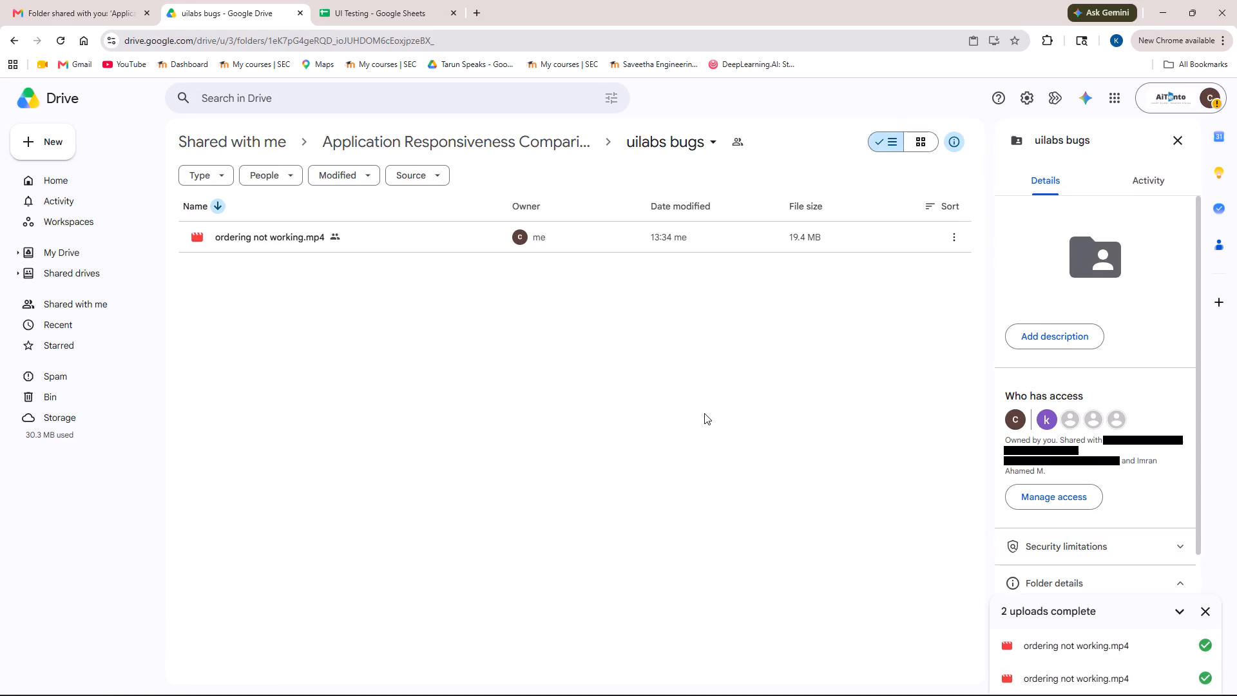
{"action": "key", "text": "ctrl+slash"}
{"action": "left_click_drag", "start_coordinate": [588, 267], "coordinate": [428, 302]}
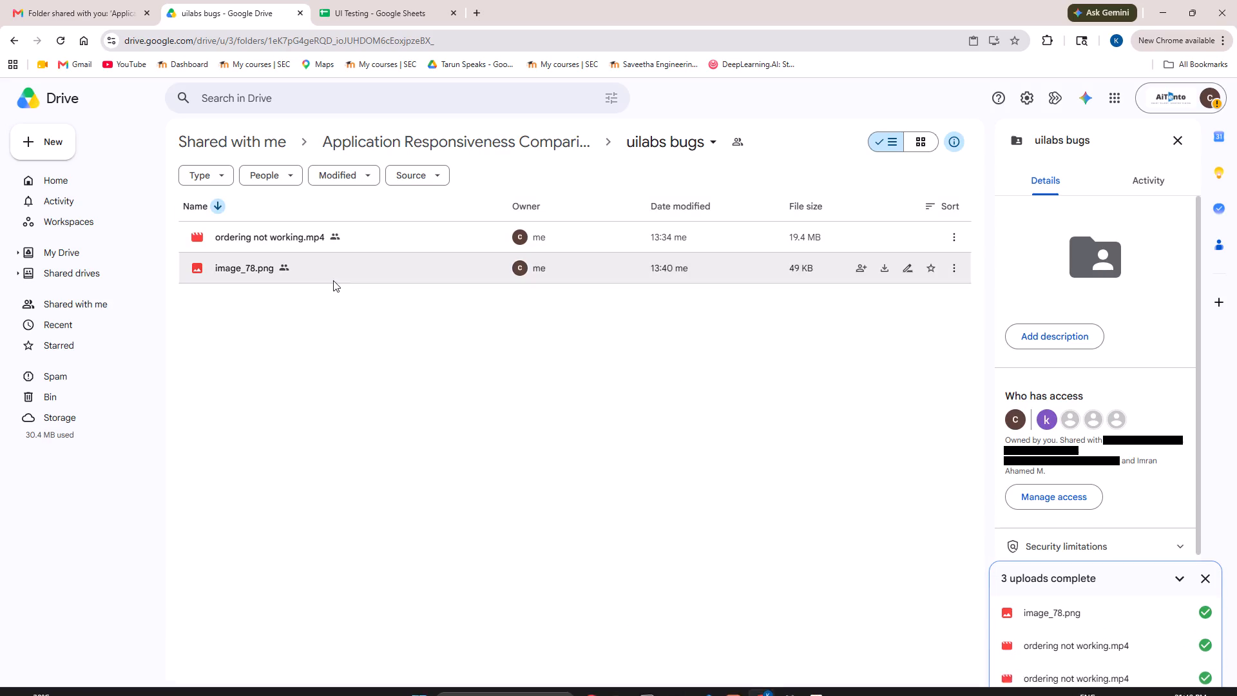
Rename the uploaded screenshot as Grey_button_in_talent_pipeline.png.
{"action": "left_click", "coordinate": [333, 280]}
{"action": "left_click", "coordinate": [910, 262]}
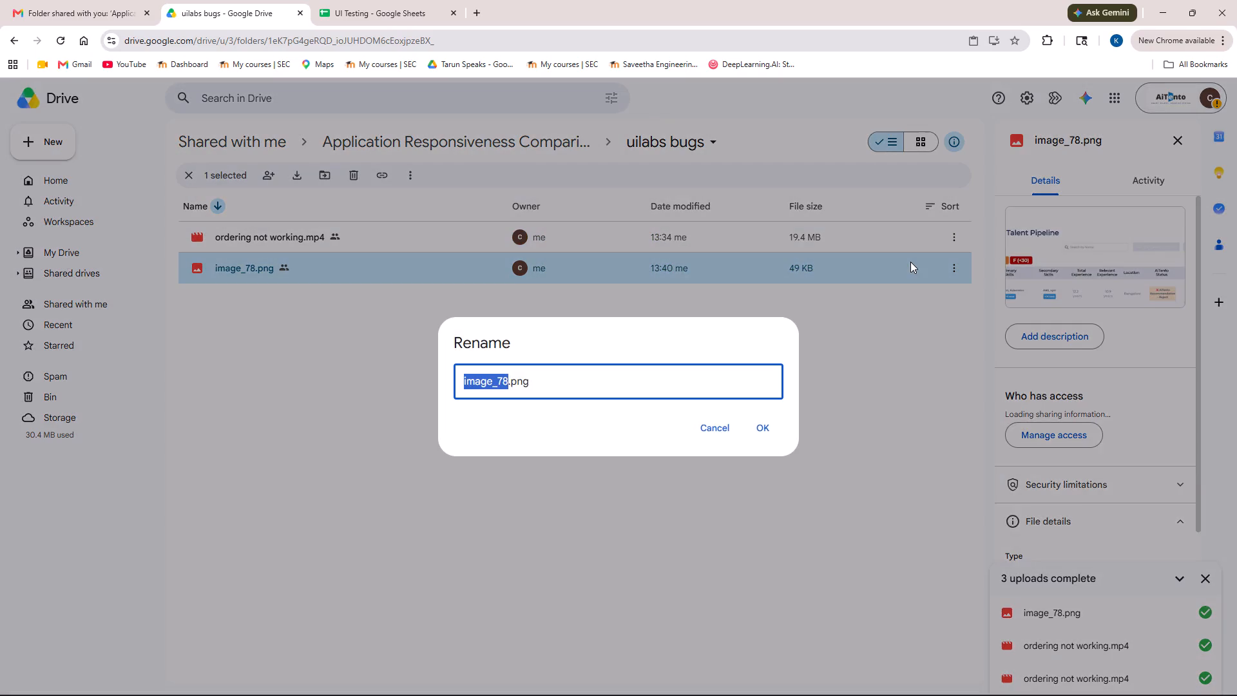
{"action": "key", "text": "BackSpace"}
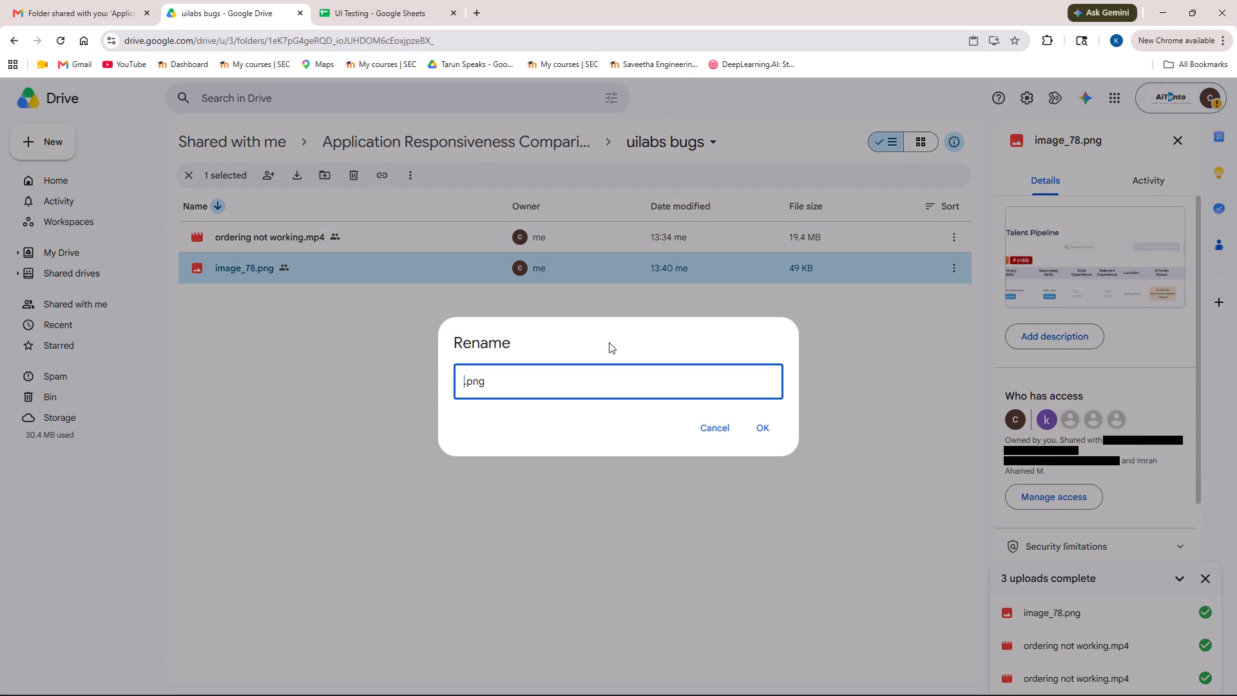
{"action": "type", "text": "Grey"}
{"action": "type", "text": "_button"}
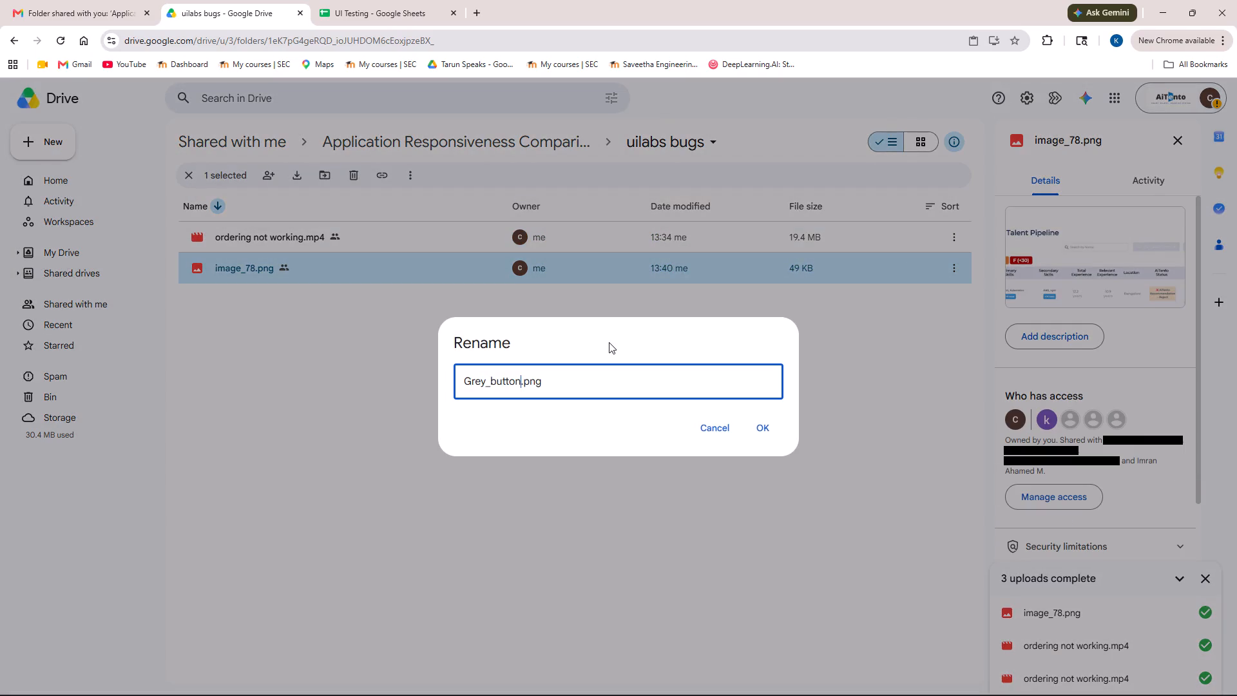
{"action": "type", "text": "_in_talent_pipeline"}
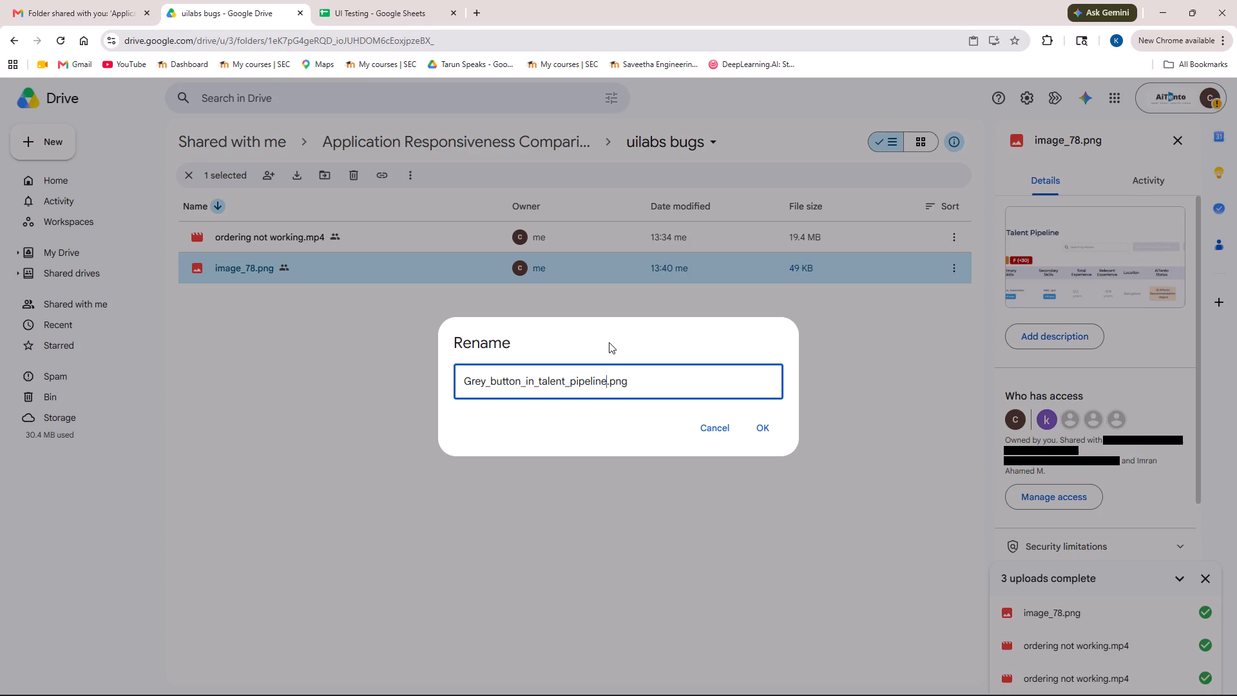
{"action": "key", "text": "Return"}
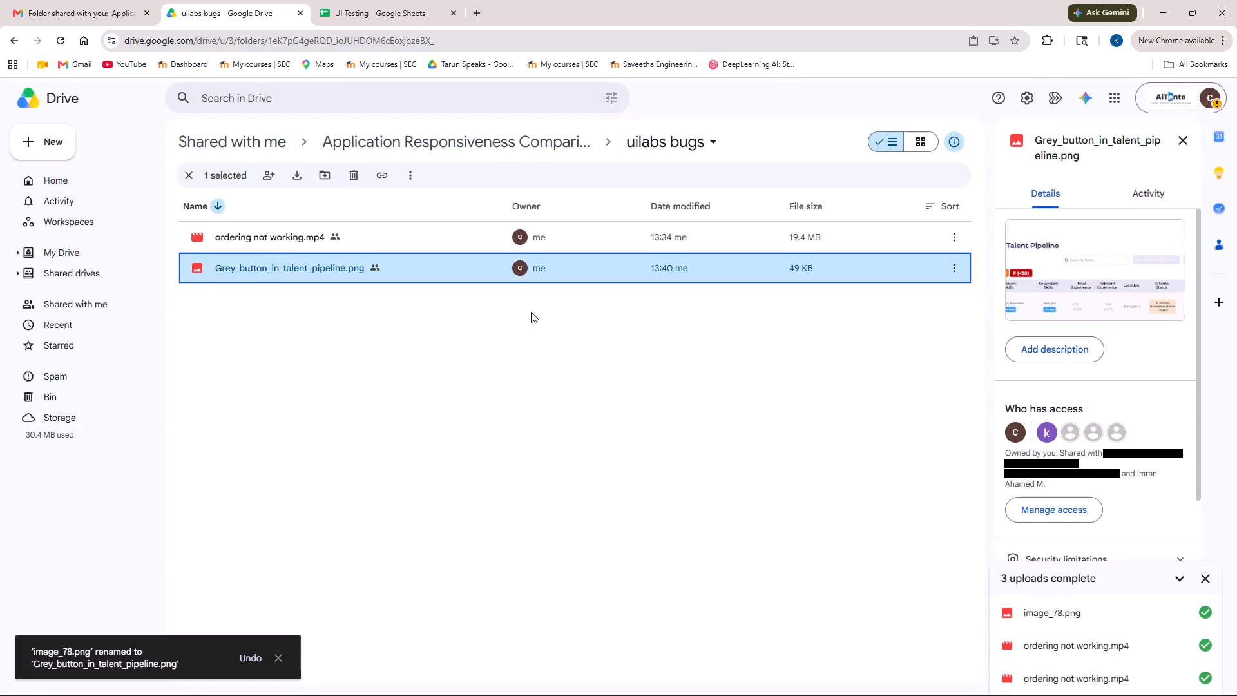
Preview Grey_button_in_talent_pipeline.png and look through the options for opening it in another app.
{"action": "double_click", "coordinate": [416, 264]}
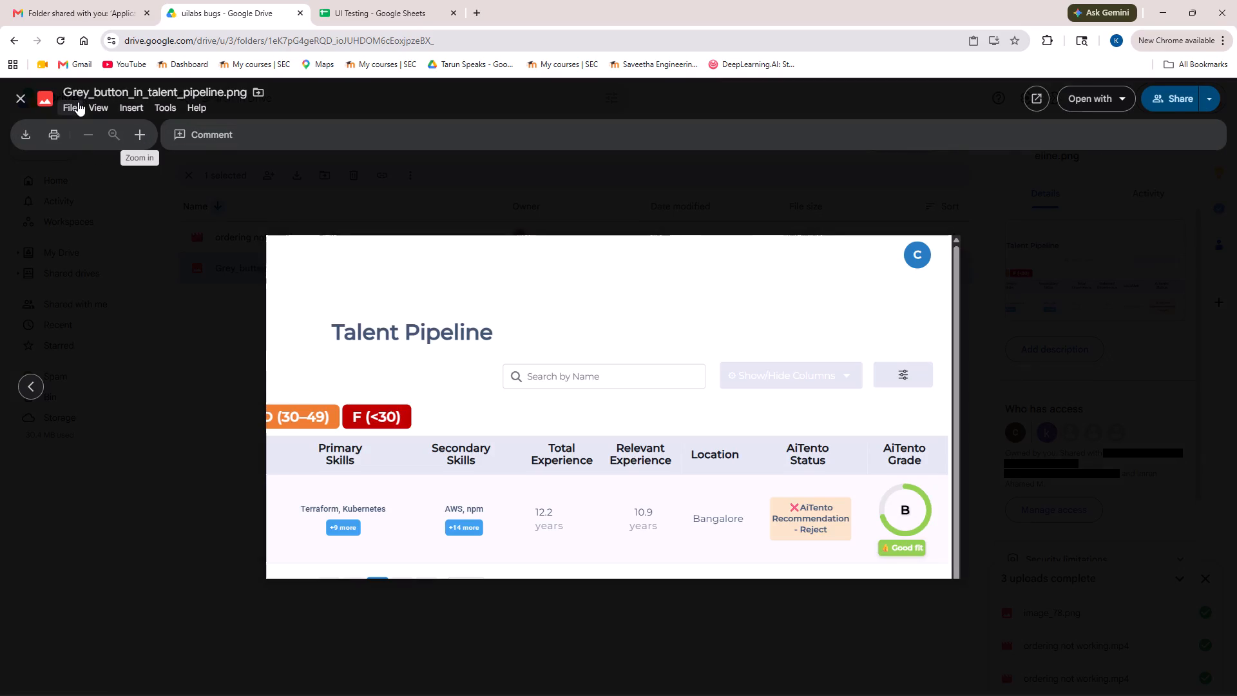
{"action": "left_click", "coordinate": [169, 111]}
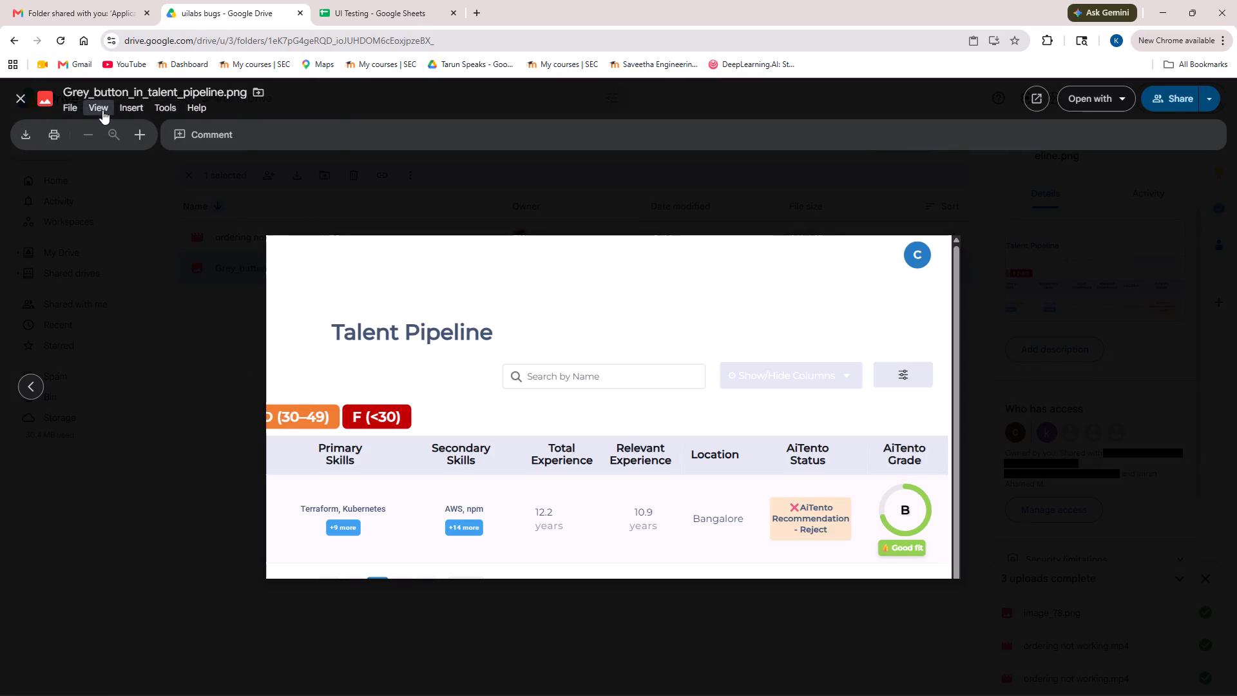
{"action": "left_click", "coordinate": [1122, 104]}
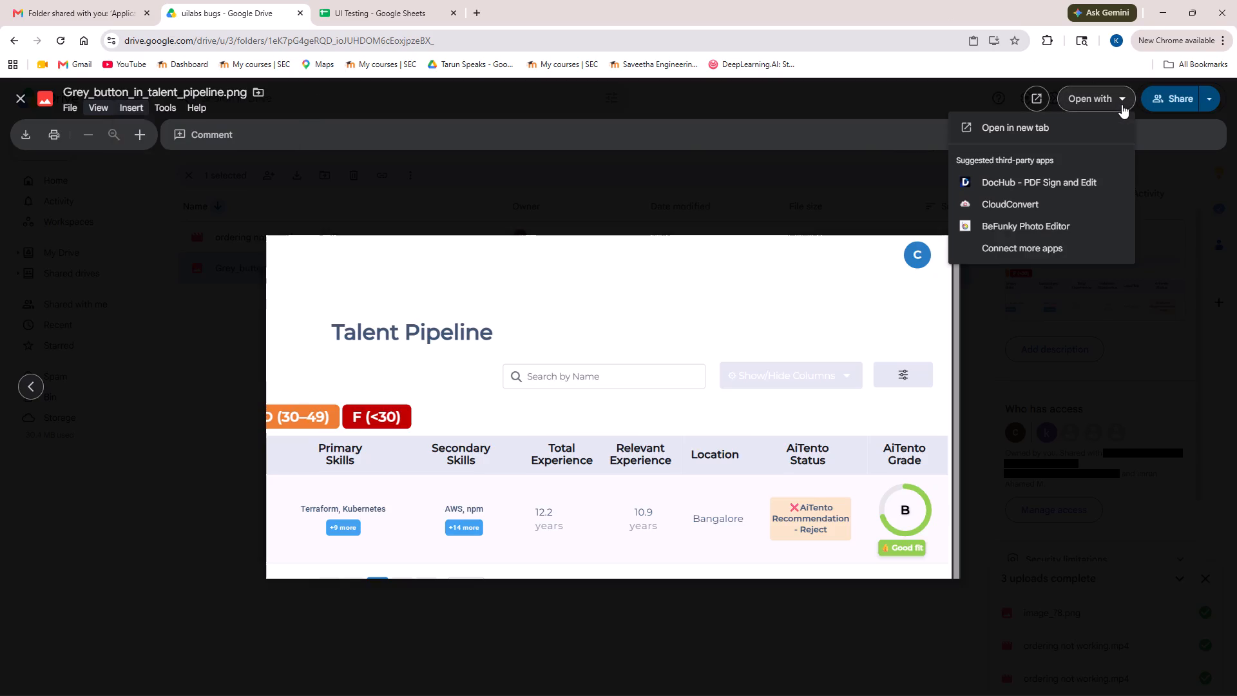
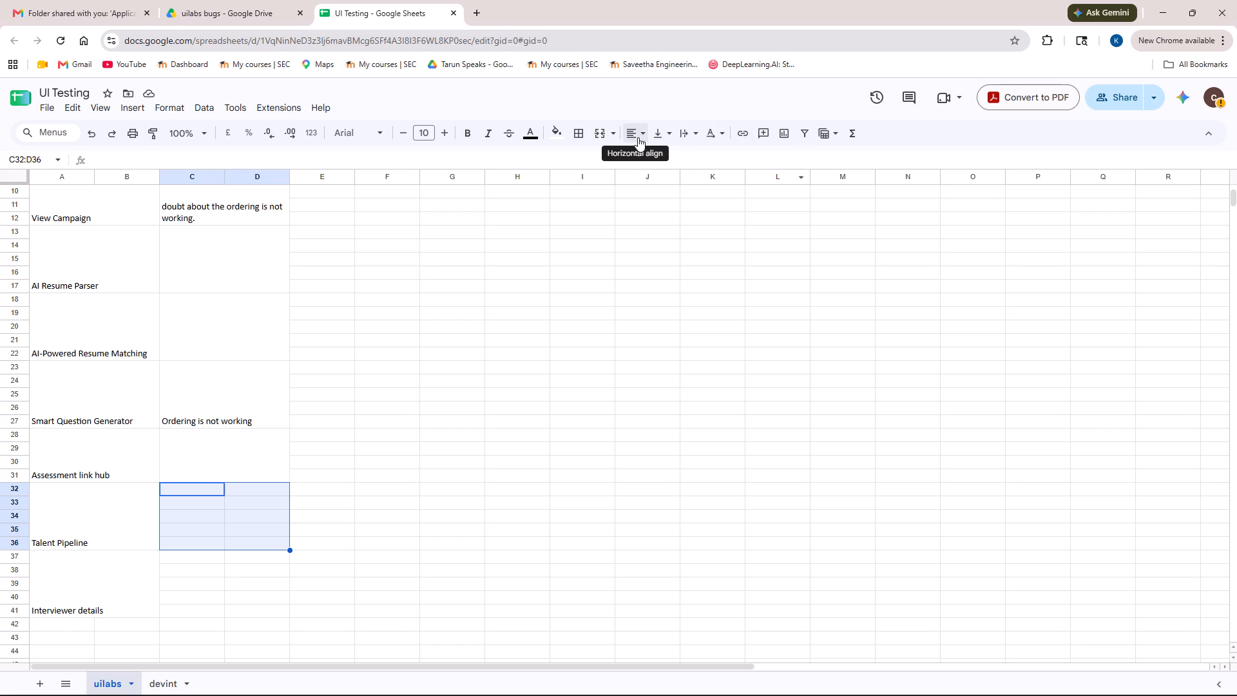
Merge the result cells C32:D36 for Talent Pipeline and C37:D41 for Interviewer details into single cells.
{"action": "left_click", "coordinate": [596, 133]}
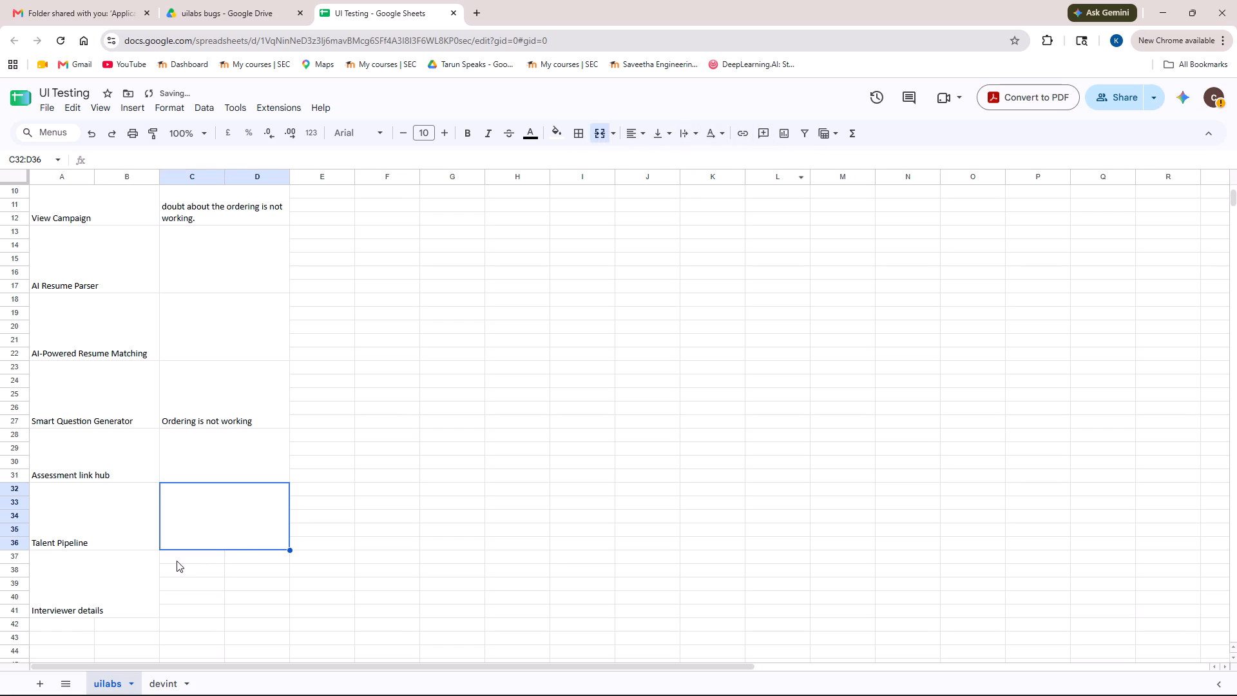
{"action": "left_click_drag", "start_coordinate": [172, 561], "coordinate": [264, 614]}
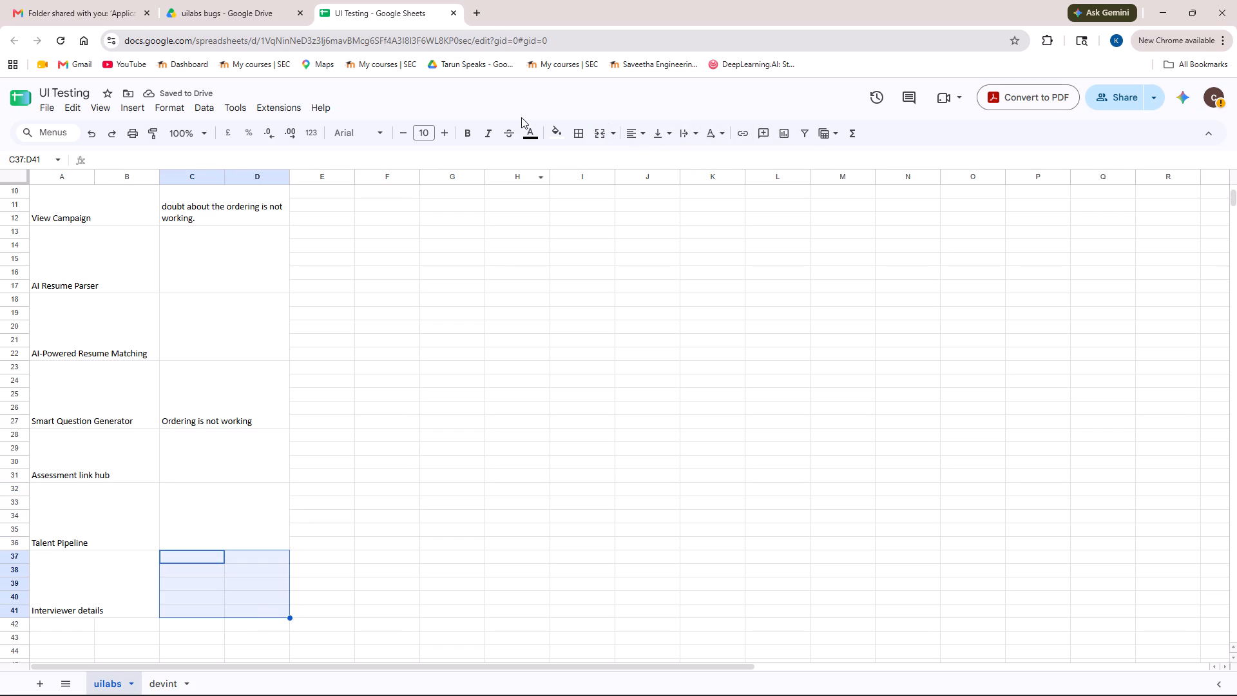
{"action": "left_click", "coordinate": [600, 133]}
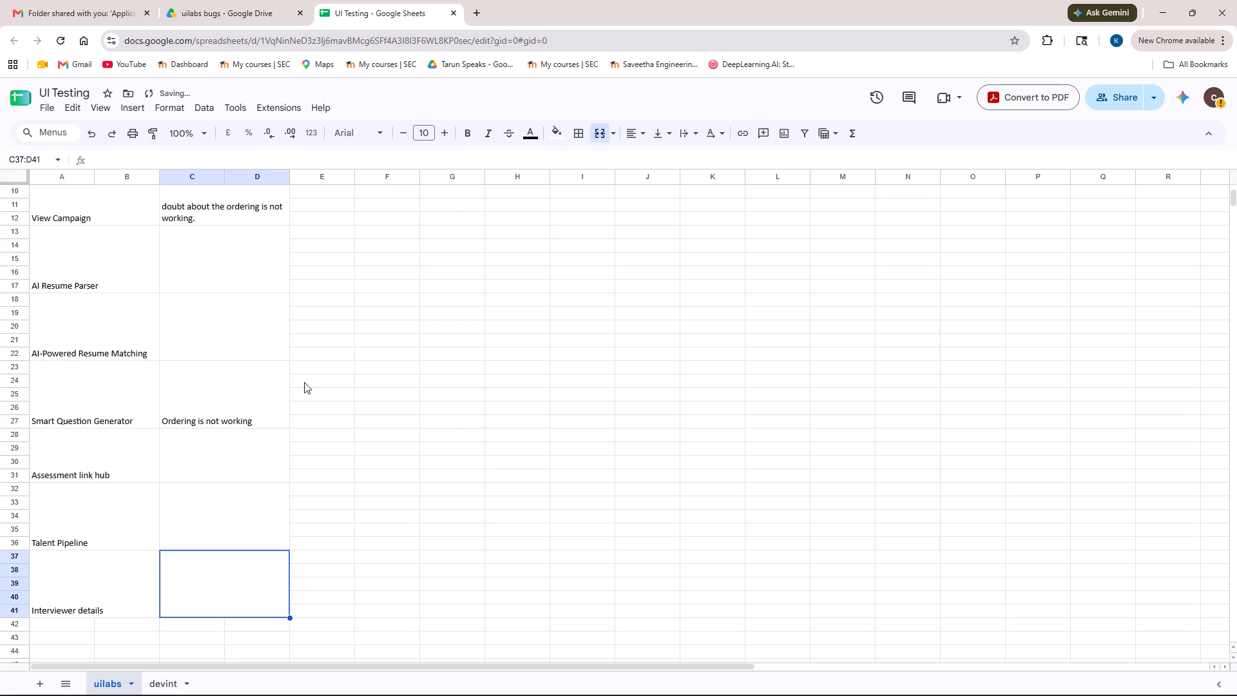
Switch to AiTento, open the Assessment Link Hub page and check its layout at 125% browser zoom.
{"action": "left_click", "coordinate": [206, 458]}
{"action": "key", "text": "alt+Tab"}
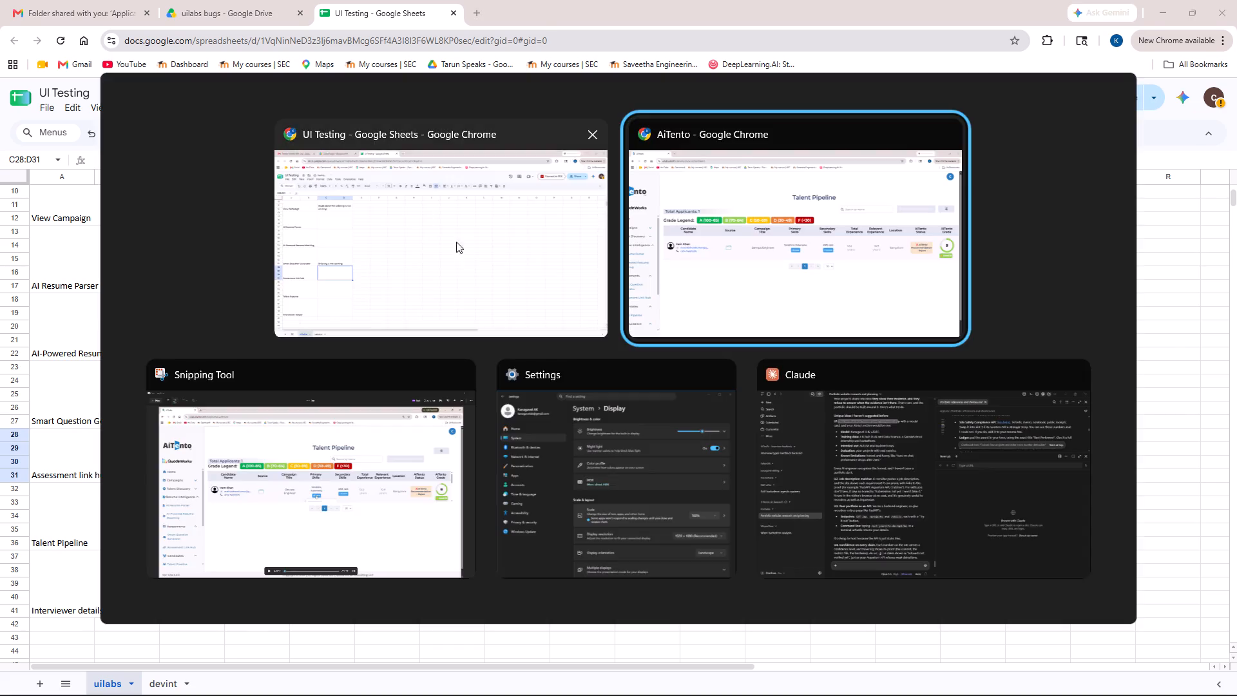
{"action": "left_click", "coordinate": [104, 534]}
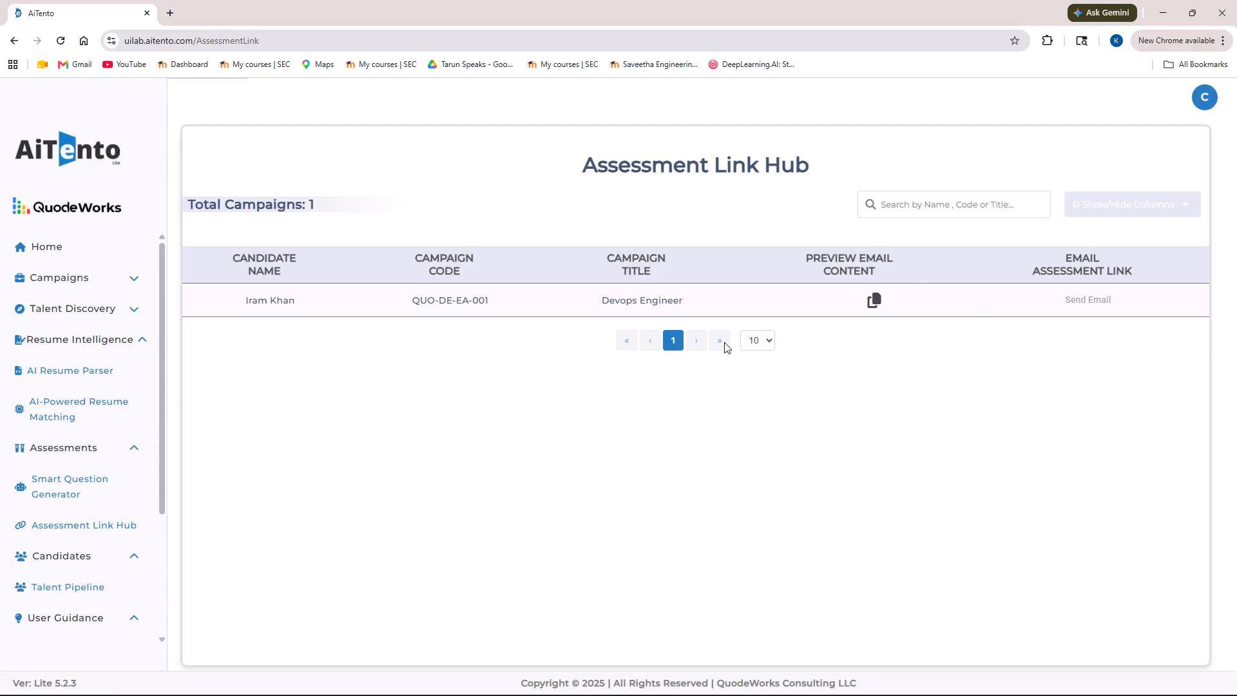
{"action": "key", "text": "ctrl+plus"}
{"action": "key", "text": "ctrl+plus"}
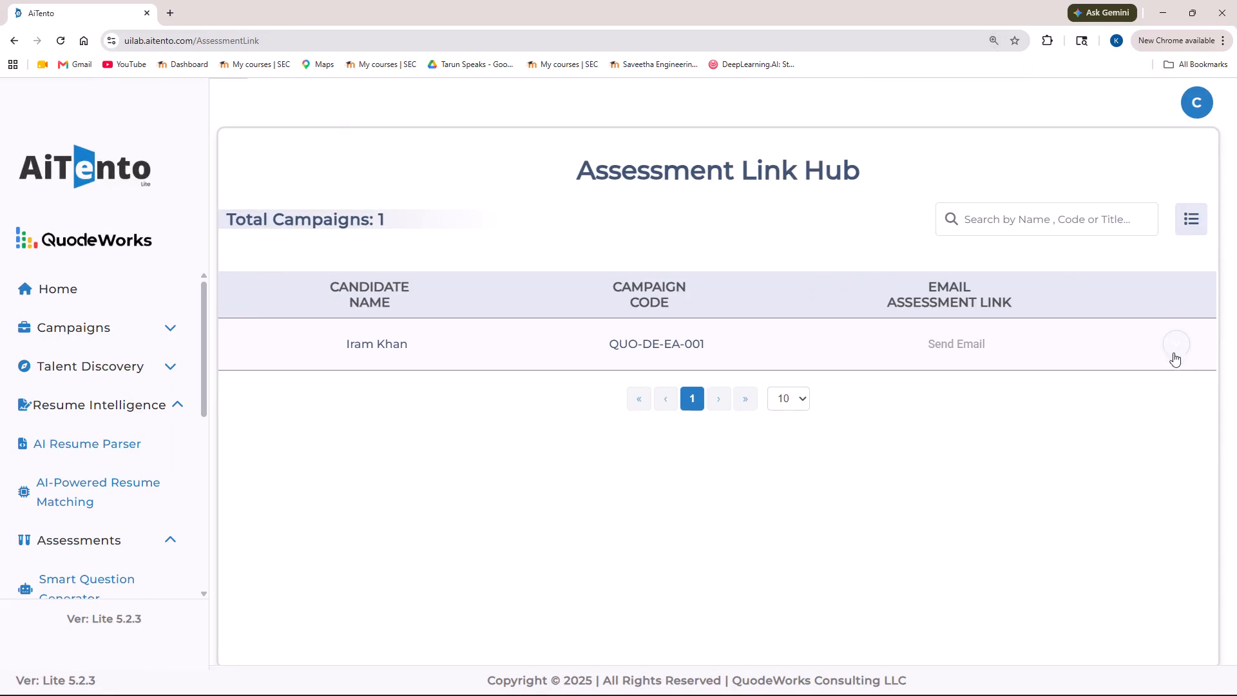
{"action": "key", "text": "ctrl+minus"}
{"action": "key", "text": "ctrl+plus"}
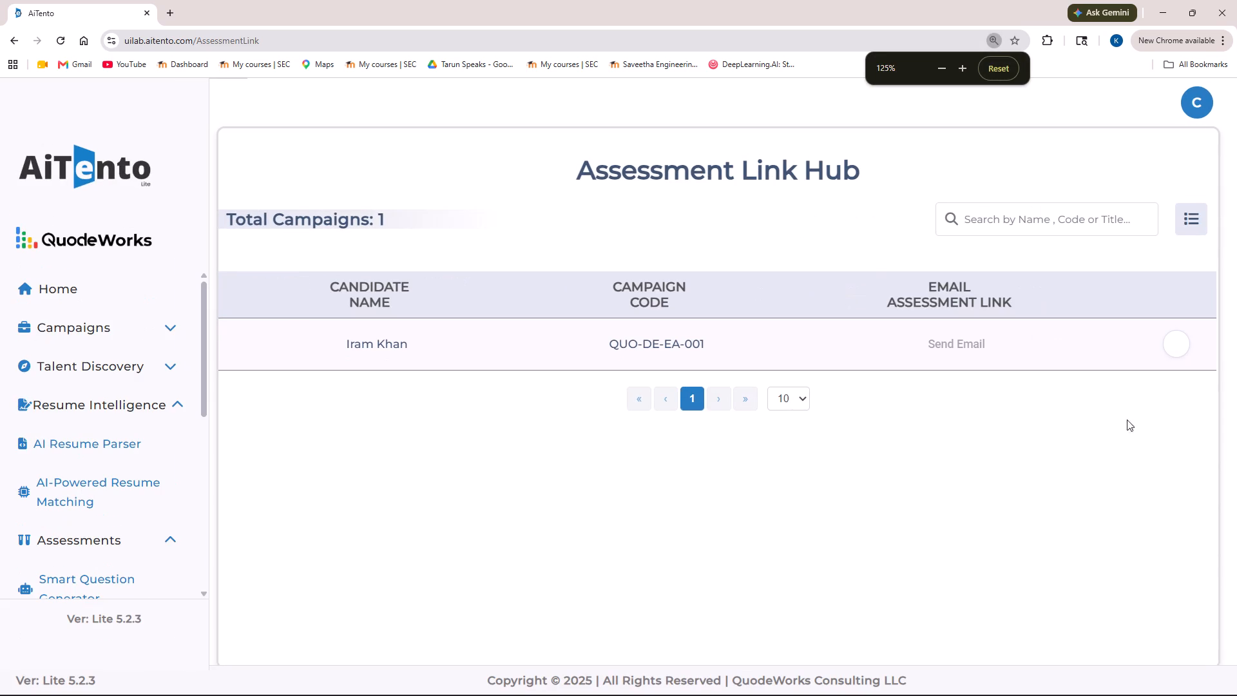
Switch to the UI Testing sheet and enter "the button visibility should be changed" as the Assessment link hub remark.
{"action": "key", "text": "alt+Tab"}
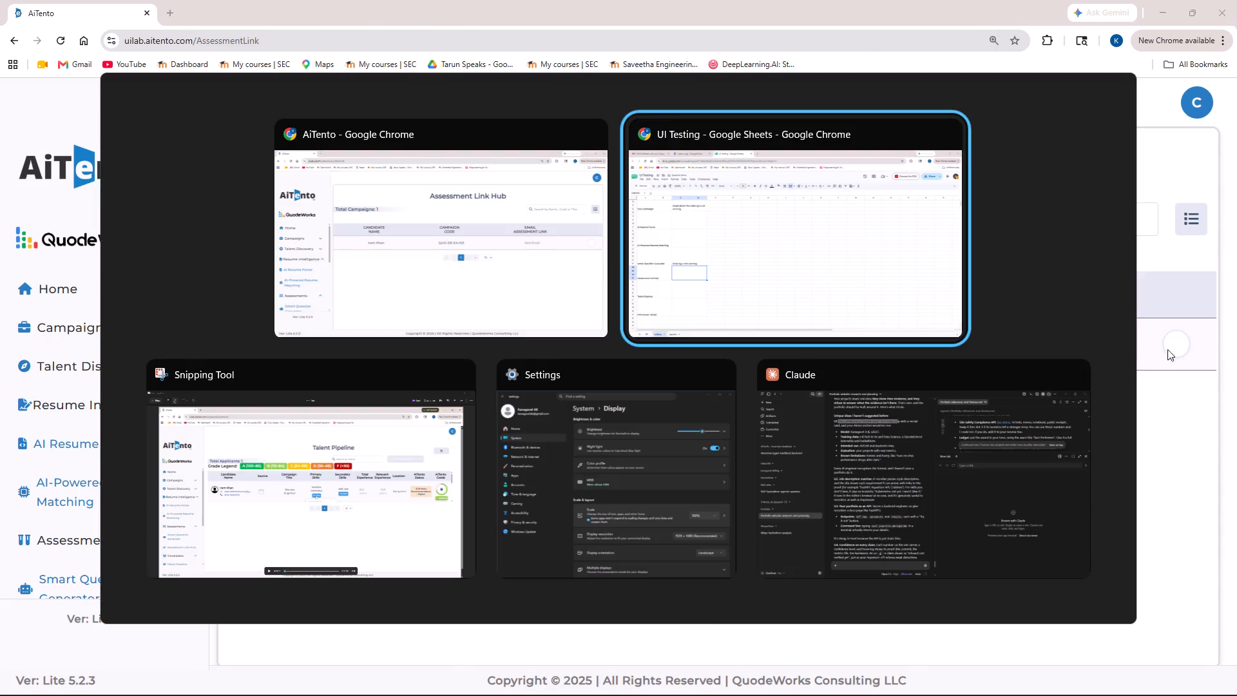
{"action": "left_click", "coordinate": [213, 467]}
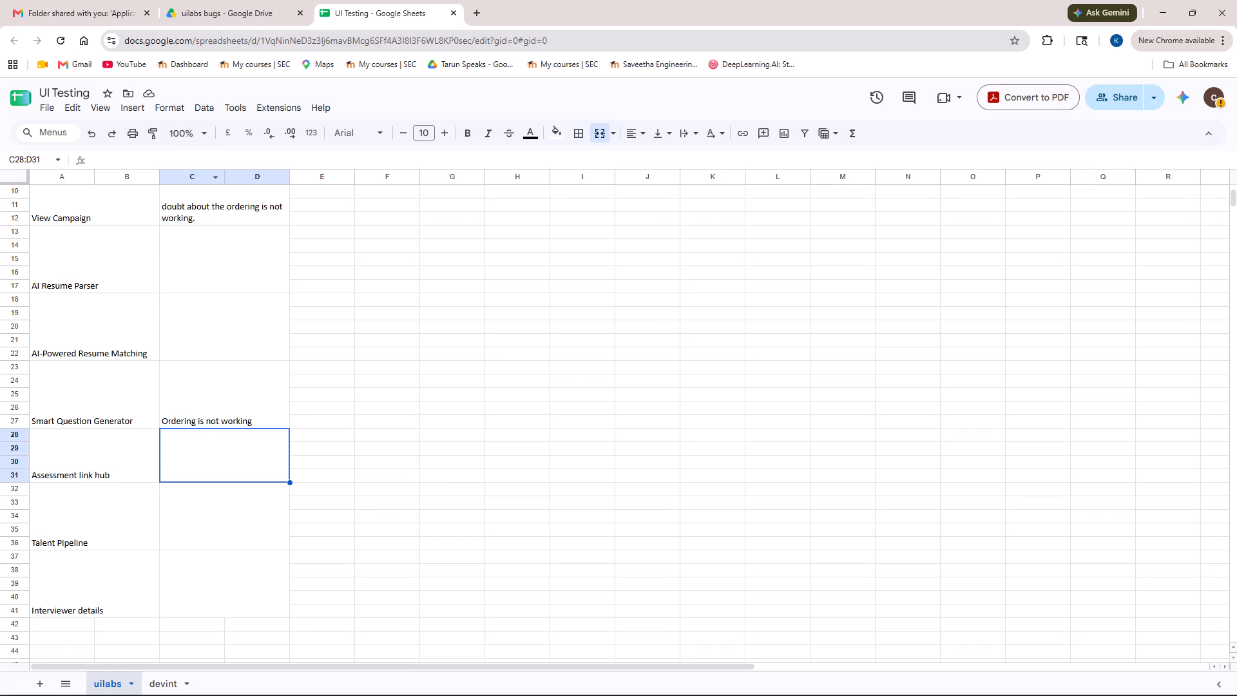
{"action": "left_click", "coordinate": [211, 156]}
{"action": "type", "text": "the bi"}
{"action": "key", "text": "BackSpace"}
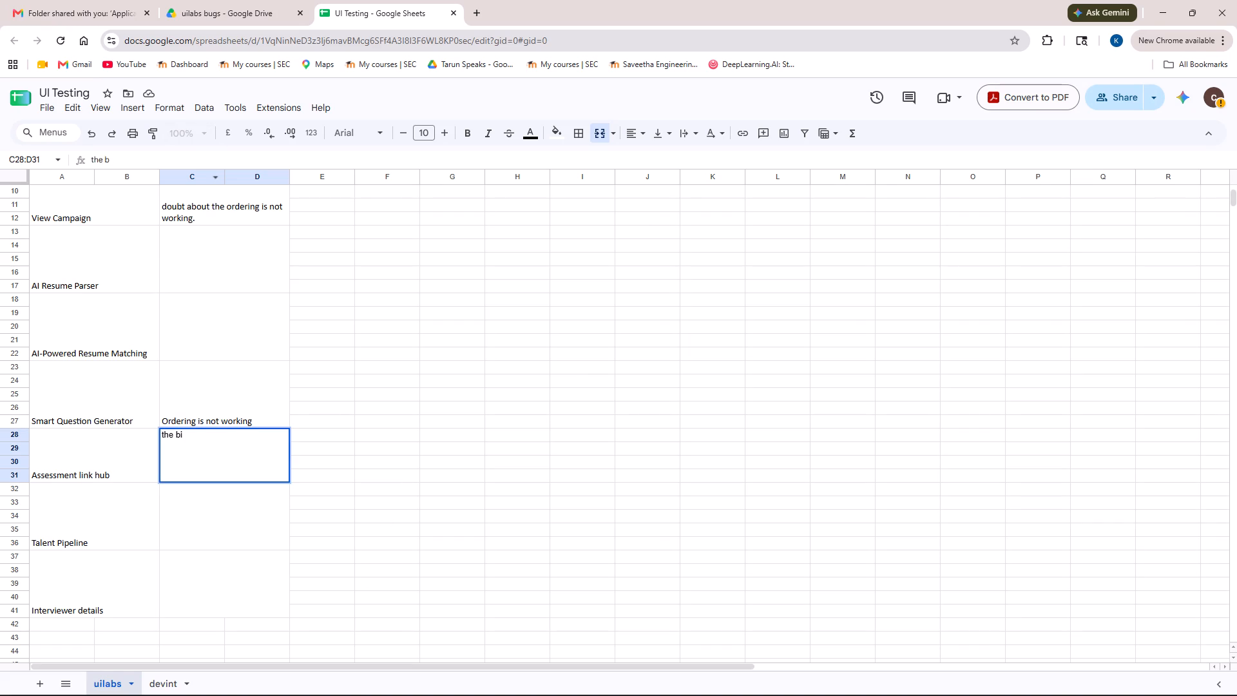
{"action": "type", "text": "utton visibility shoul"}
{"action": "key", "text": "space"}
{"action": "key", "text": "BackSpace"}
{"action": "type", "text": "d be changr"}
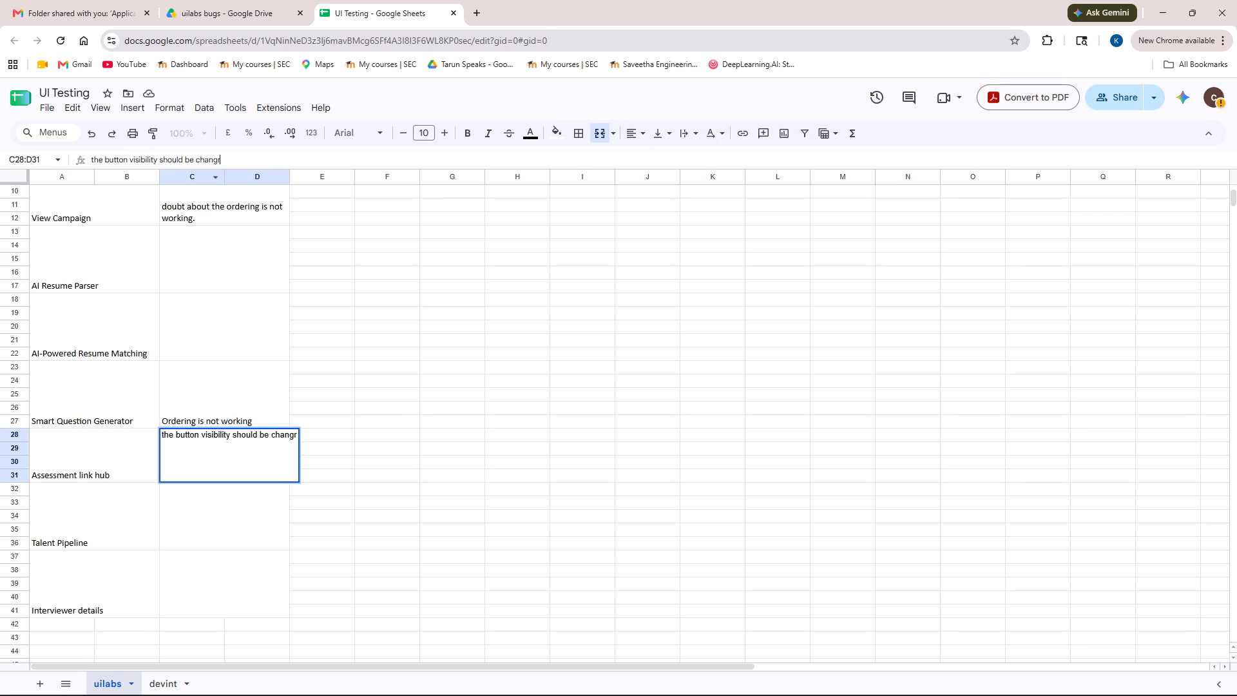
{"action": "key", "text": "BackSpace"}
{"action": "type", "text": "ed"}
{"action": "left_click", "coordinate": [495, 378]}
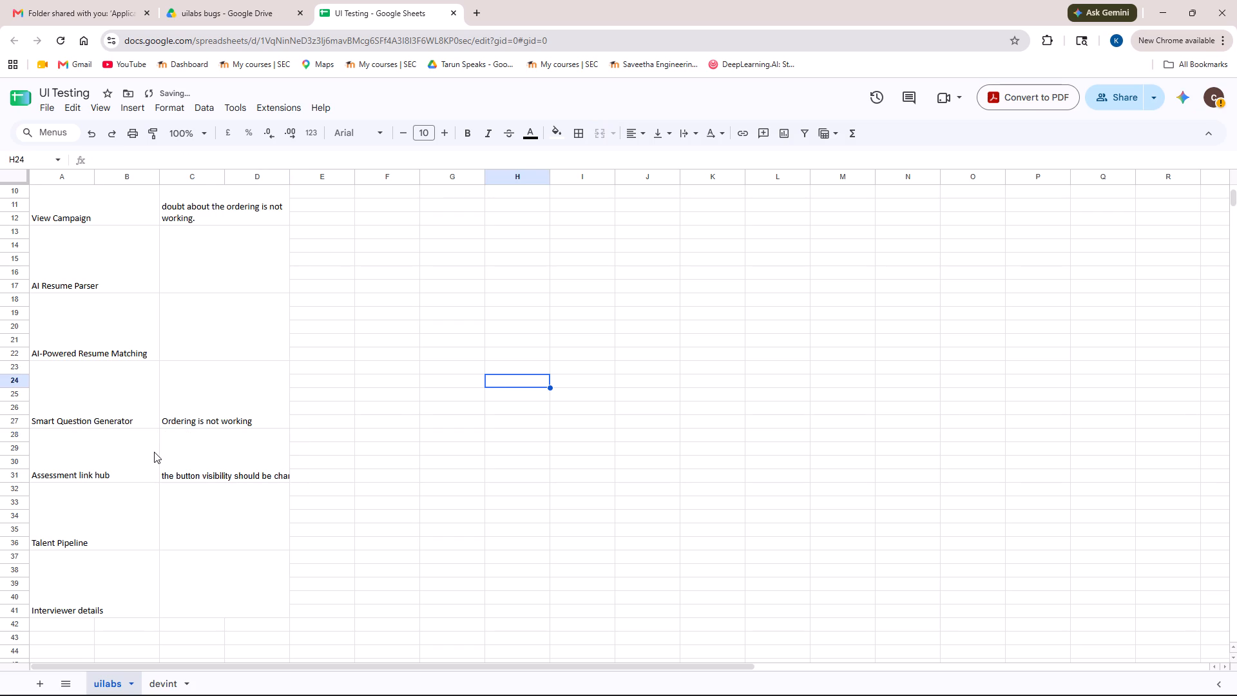
Wrap the text in the Assessment link hub remark cell C28:D31.
{"action": "left_click", "coordinate": [204, 461]}
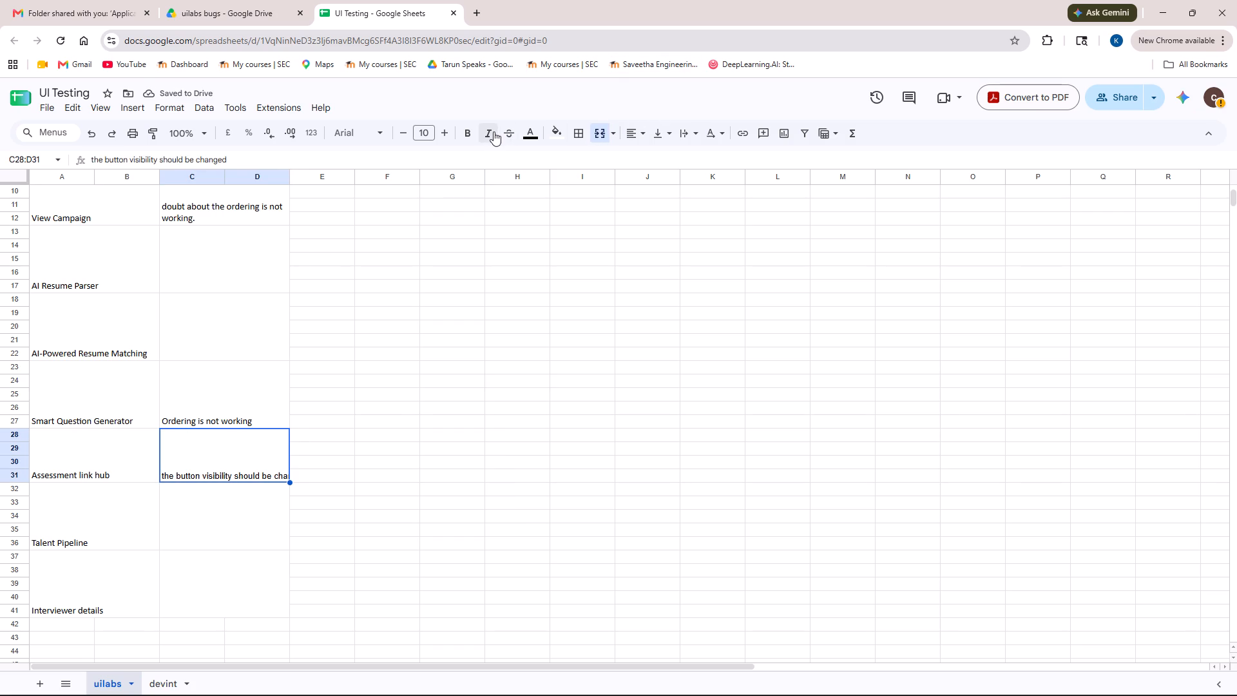
{"action": "left_click", "coordinate": [686, 138]}
{"action": "left_click", "coordinate": [701, 157]}
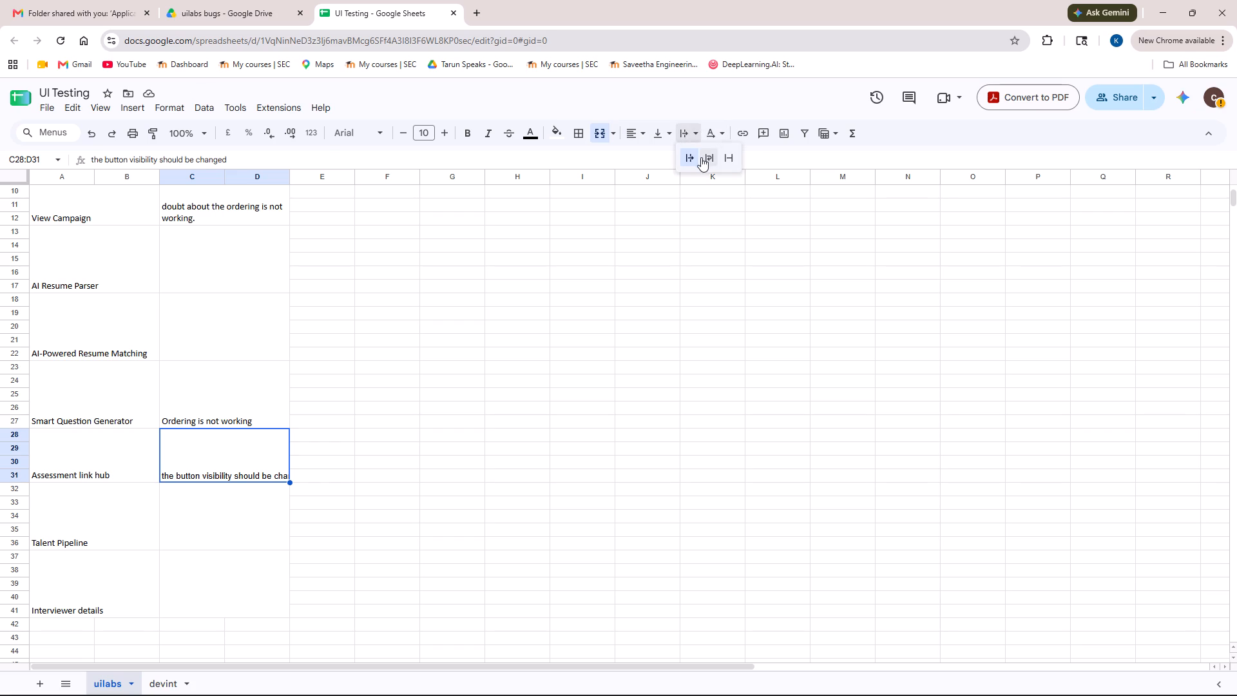
{"action": "left_click", "coordinate": [595, 400]}
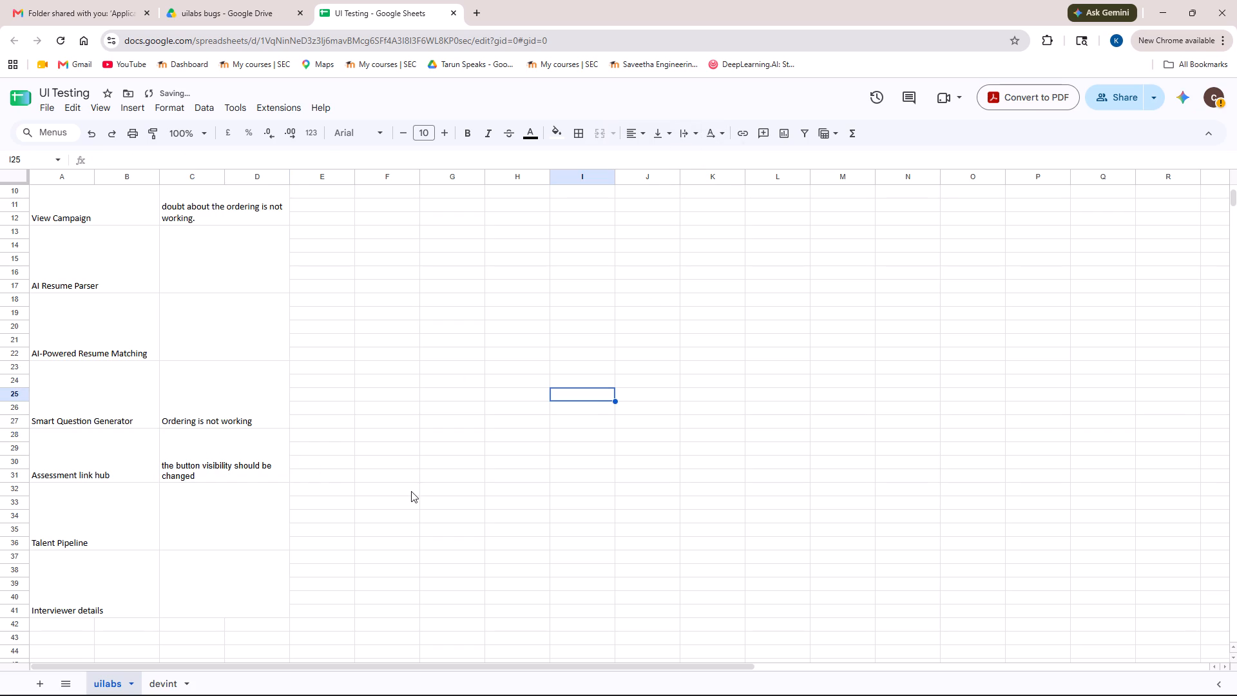
Switch to AiTento and return the Assessment Link Hub page to 100% browser zoom.
{"action": "scroll", "coordinate": [411, 491], "scroll_direction": "up", "scroll_amount": 1}
{"action": "key", "text": "alt+Tab"}
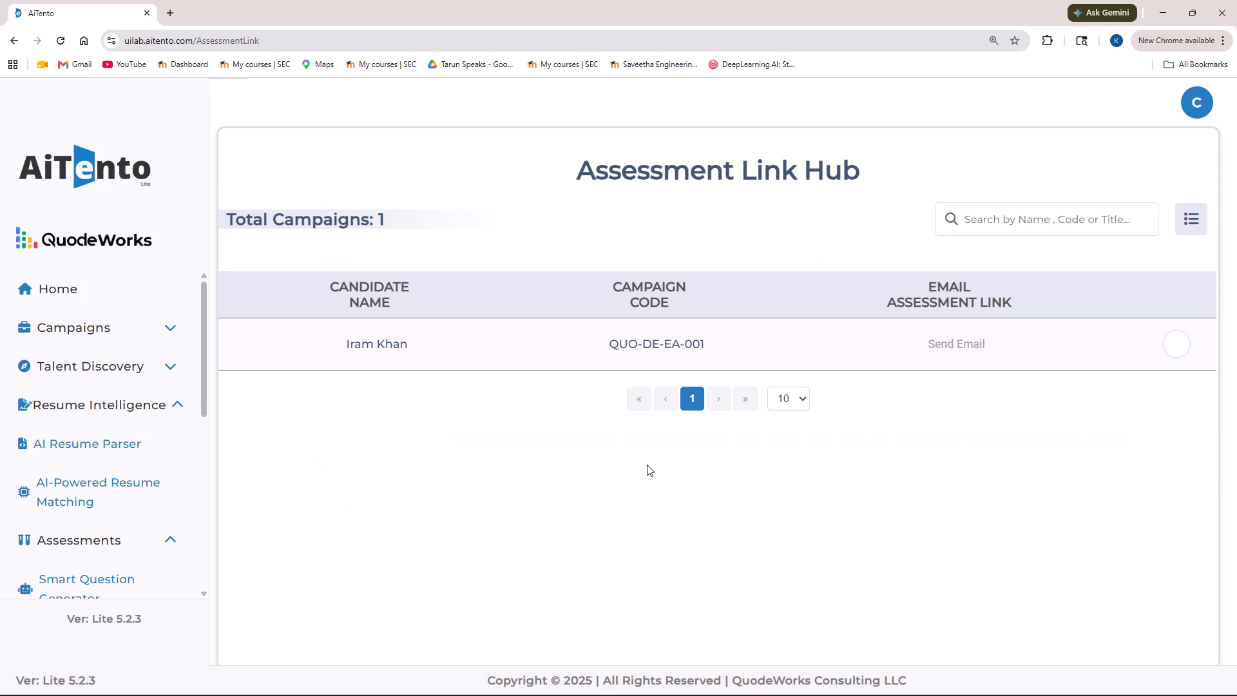
{"action": "key", "text": "ctrl+minus"}
{"action": "key", "text": "ctrl+minus"}
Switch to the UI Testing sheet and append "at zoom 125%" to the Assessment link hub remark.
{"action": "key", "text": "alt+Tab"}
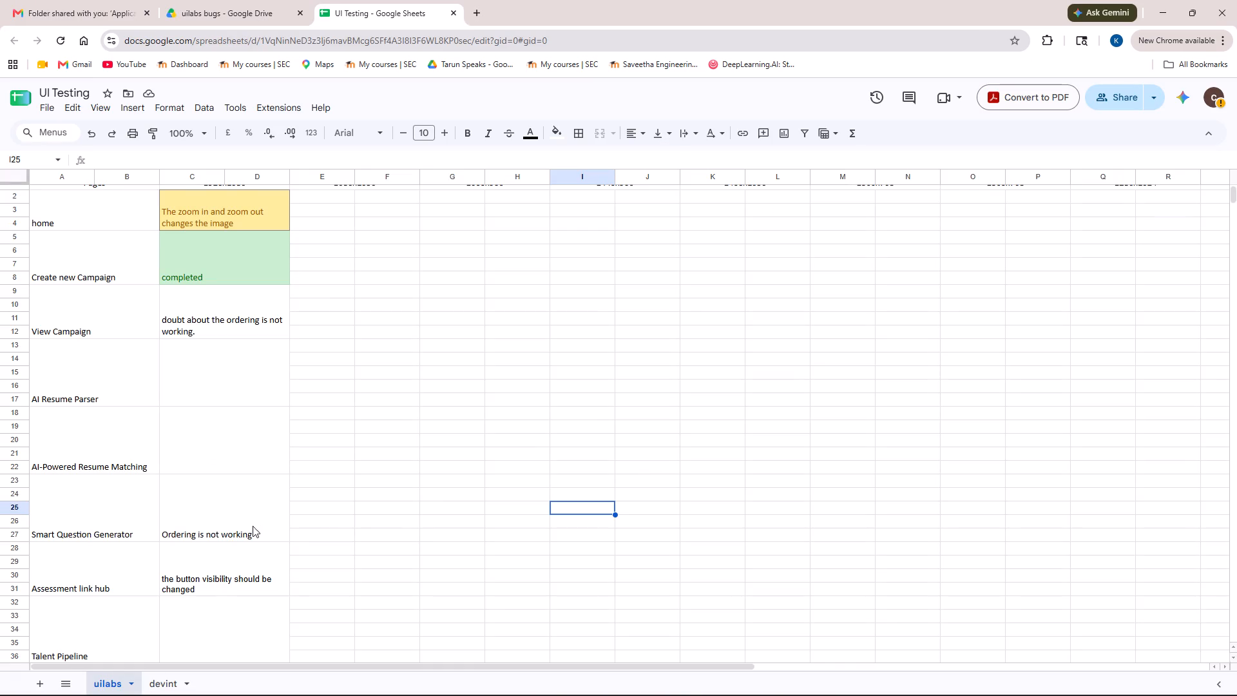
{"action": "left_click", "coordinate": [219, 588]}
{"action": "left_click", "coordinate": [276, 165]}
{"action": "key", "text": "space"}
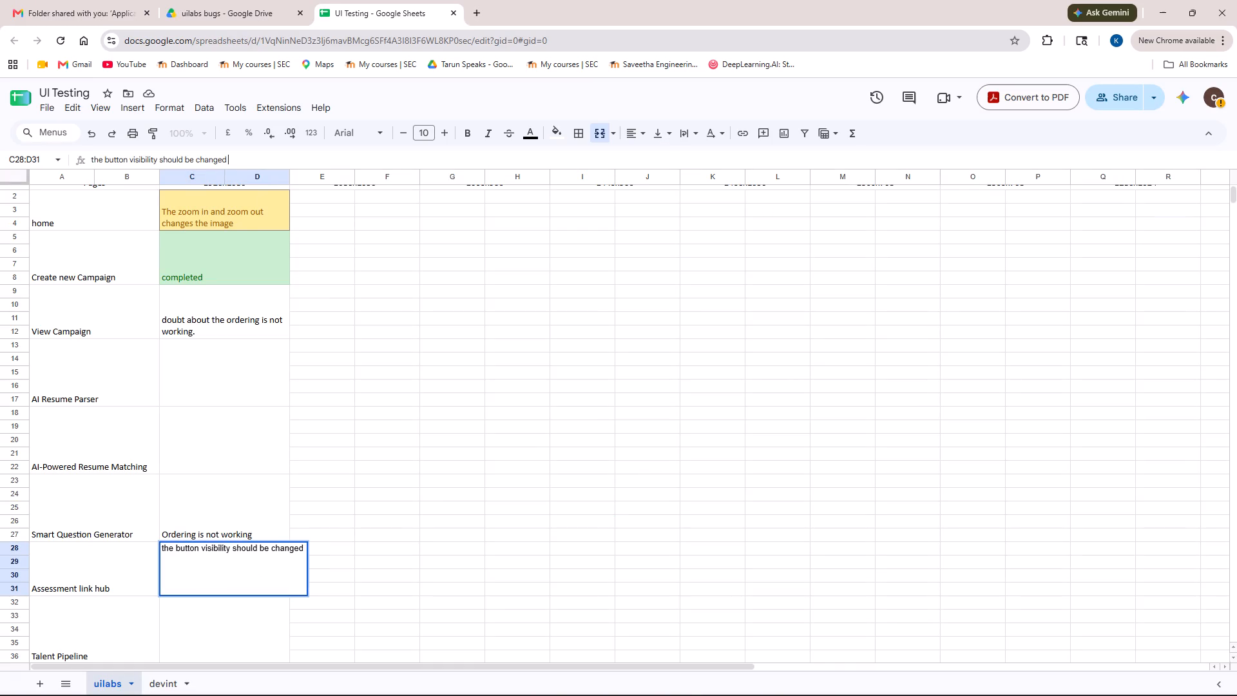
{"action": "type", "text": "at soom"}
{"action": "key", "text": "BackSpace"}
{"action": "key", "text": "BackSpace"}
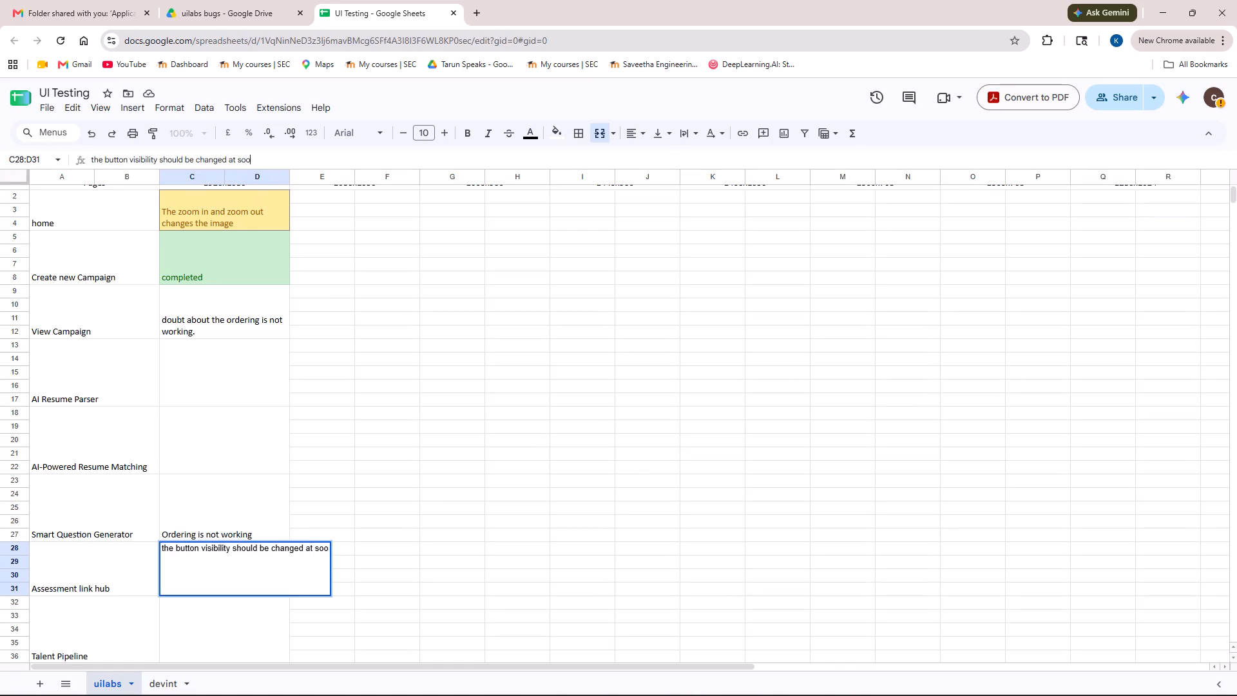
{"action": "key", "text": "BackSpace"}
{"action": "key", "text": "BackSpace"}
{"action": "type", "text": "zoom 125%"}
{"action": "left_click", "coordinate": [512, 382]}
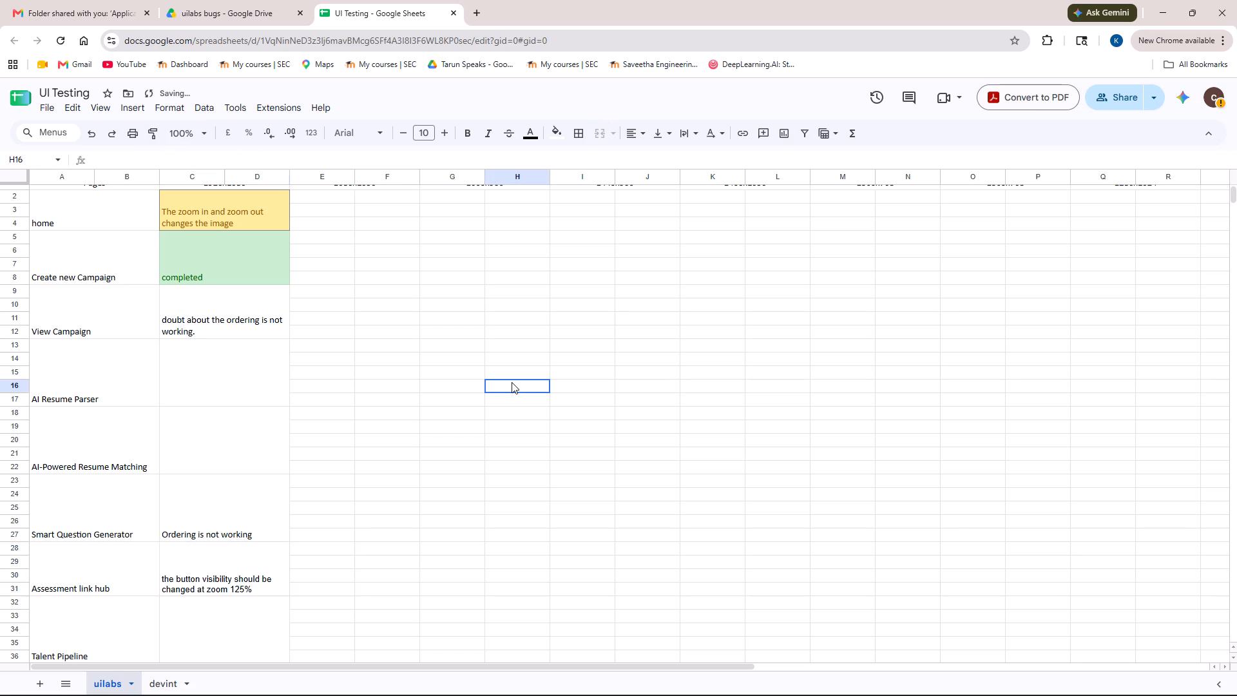
Switch to AiTento, recheck the Assessment Link Hub page when zooming in and back to 100%, and test the Show/Hide Columns button.
{"action": "key", "text": "alt+Tab"}
{"action": "scroll", "coordinate": [580, 367], "scroll_direction": "down", "scroll_amount": 1}
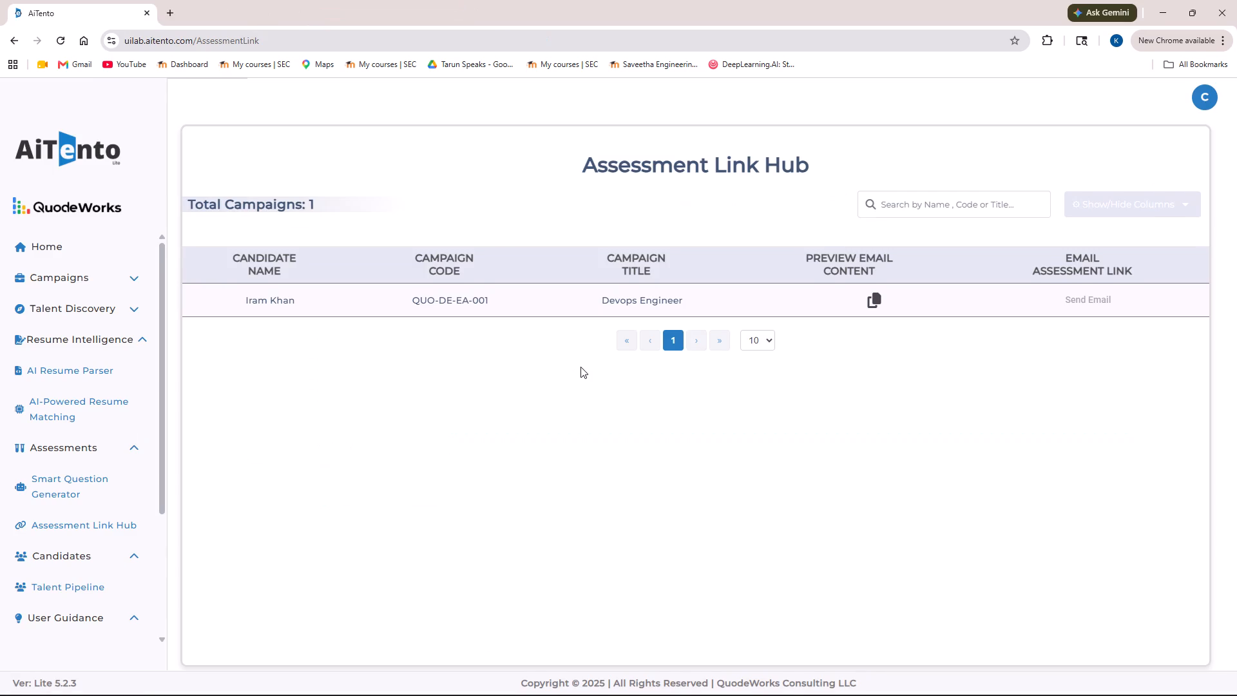
{"action": "key", "text": "ctrl+plus"}
{"action": "key", "text": "ctrl+minus"}
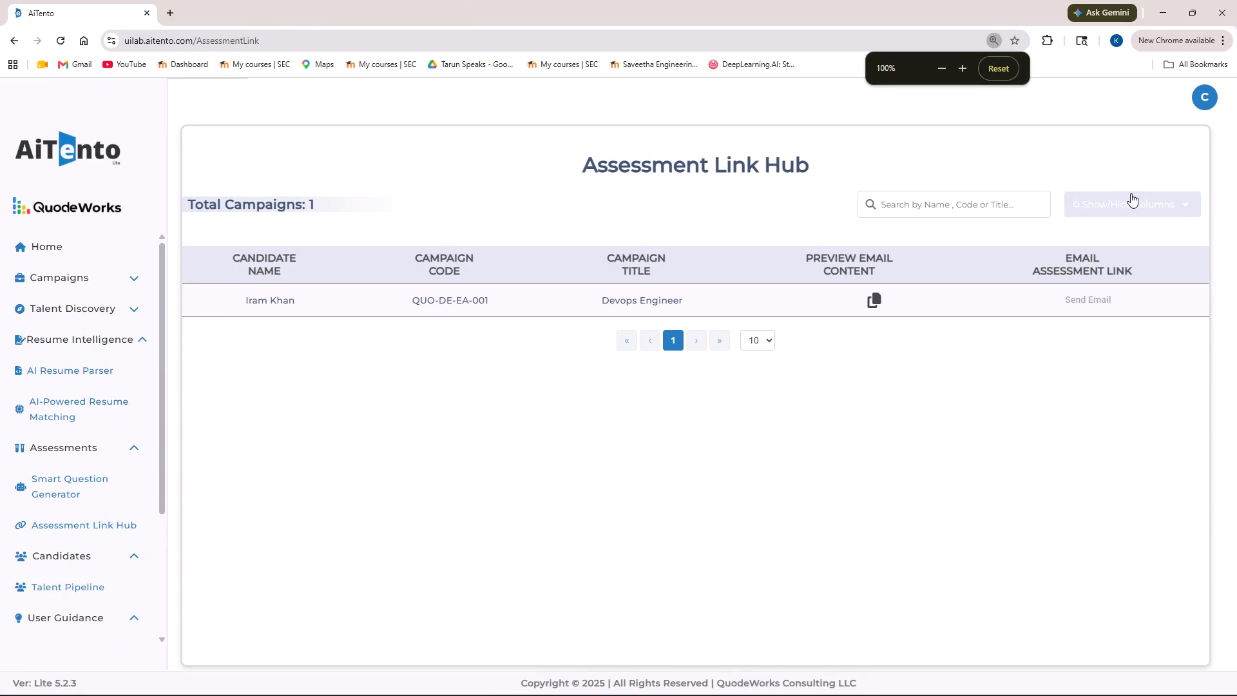
{"action": "left_click", "coordinate": [1131, 193]}
{"action": "left_click", "coordinate": [1131, 193]}
Switch to the UI Testing sheet and replace the Assessment link hub remark with "Colours of the buttons should be changed for visibility".
{"action": "key", "text": "alt+Tab"}
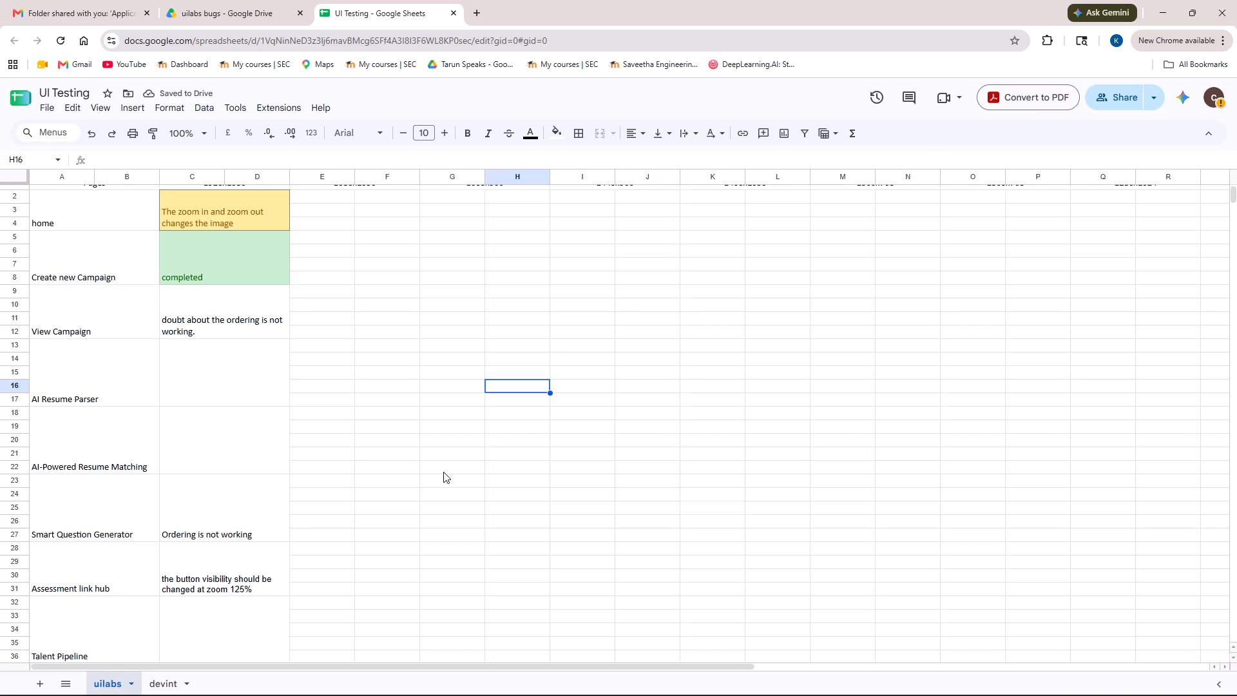
{"action": "left_click", "coordinate": [182, 561]}
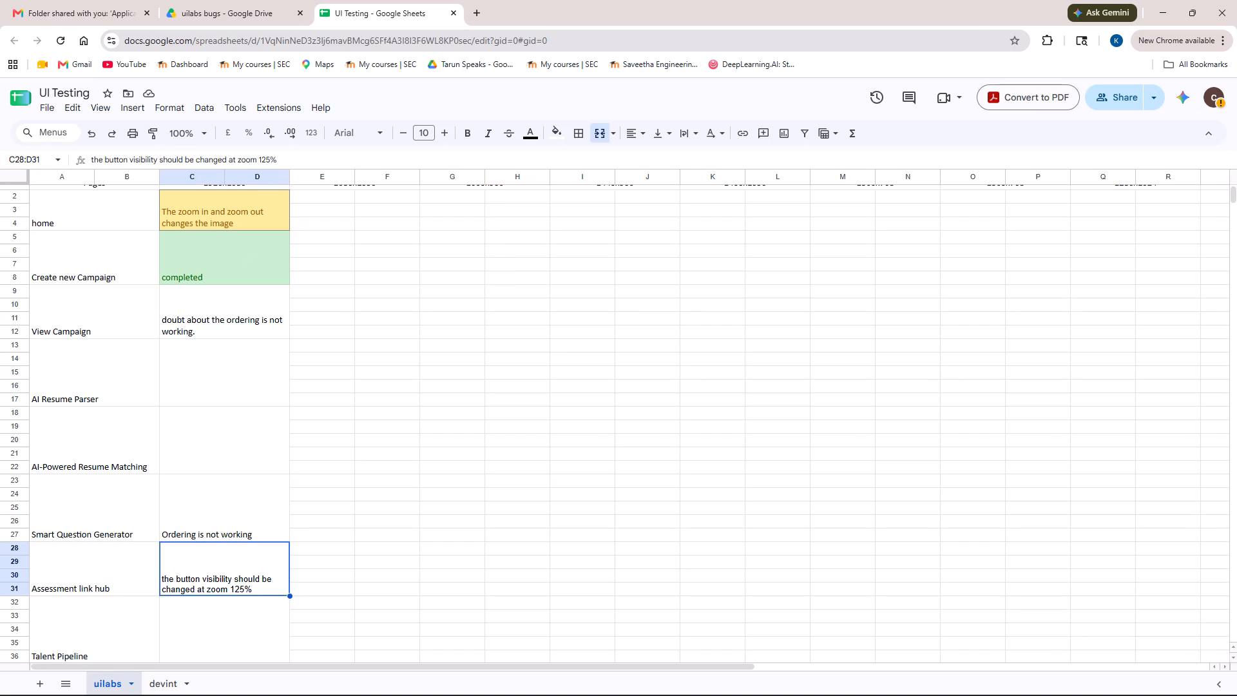
{"action": "left_click_drag", "start_coordinate": [274, 158], "coordinate": [294, 159]}
{"action": "left_click_drag", "start_coordinate": [294, 159], "coordinate": [17, 144]}
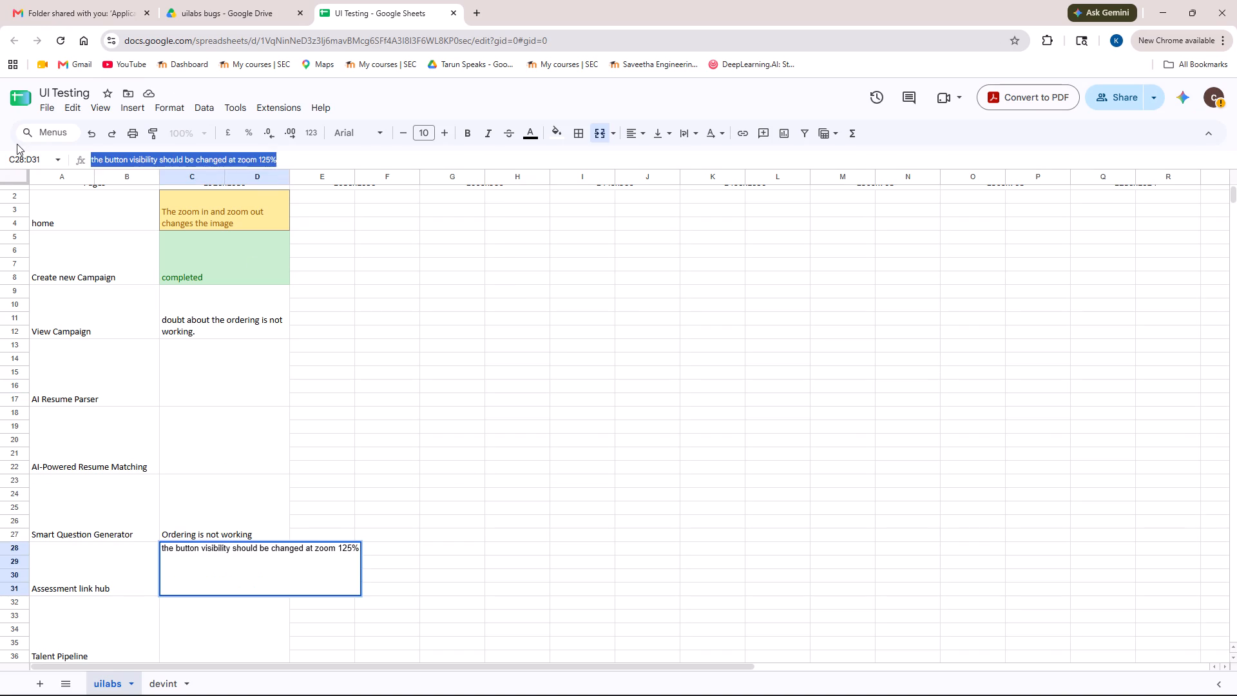
{"action": "key", "text": "BackSpace"}
{"action": "type", "text": "Colour"}
{"action": "key", "text": "space"}
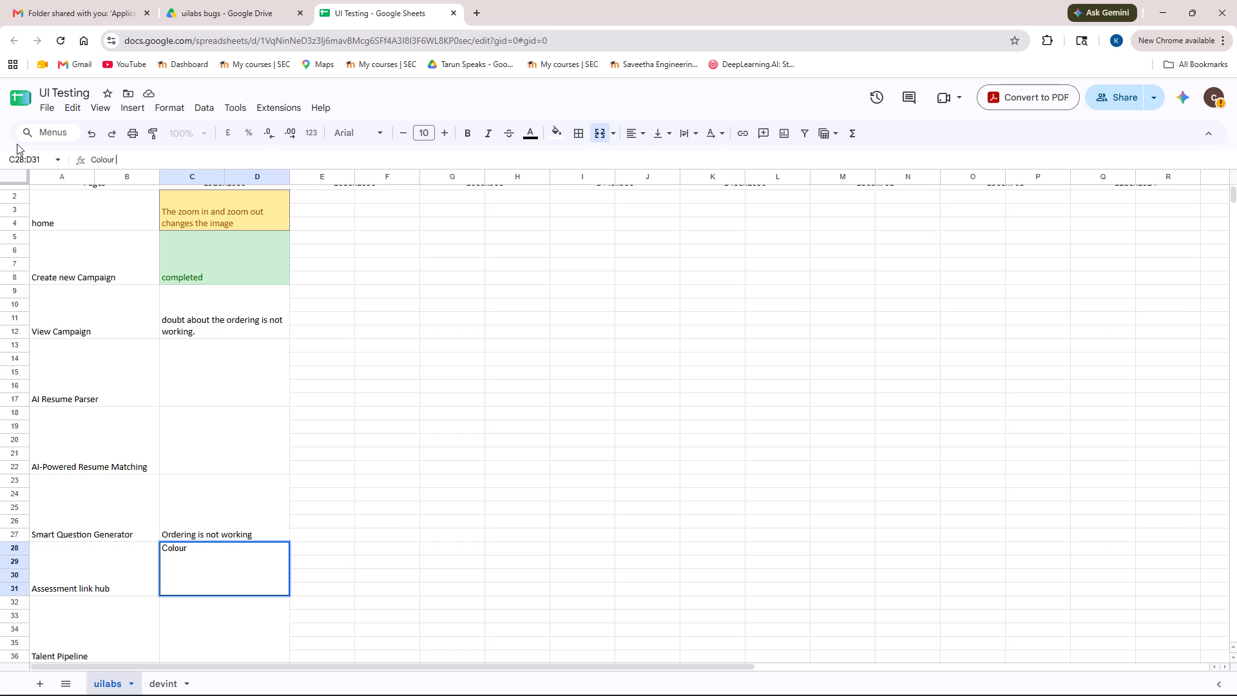
{"action": "key", "text": "BackSpace"}
{"action": "key", "text": "space"}
{"action": "key", "text": "BackSpace"}
{"action": "type", "text": "s of the"}
{"action": "key", "text": "space"}
{"action": "type", "text": "buttons should be chnage"}
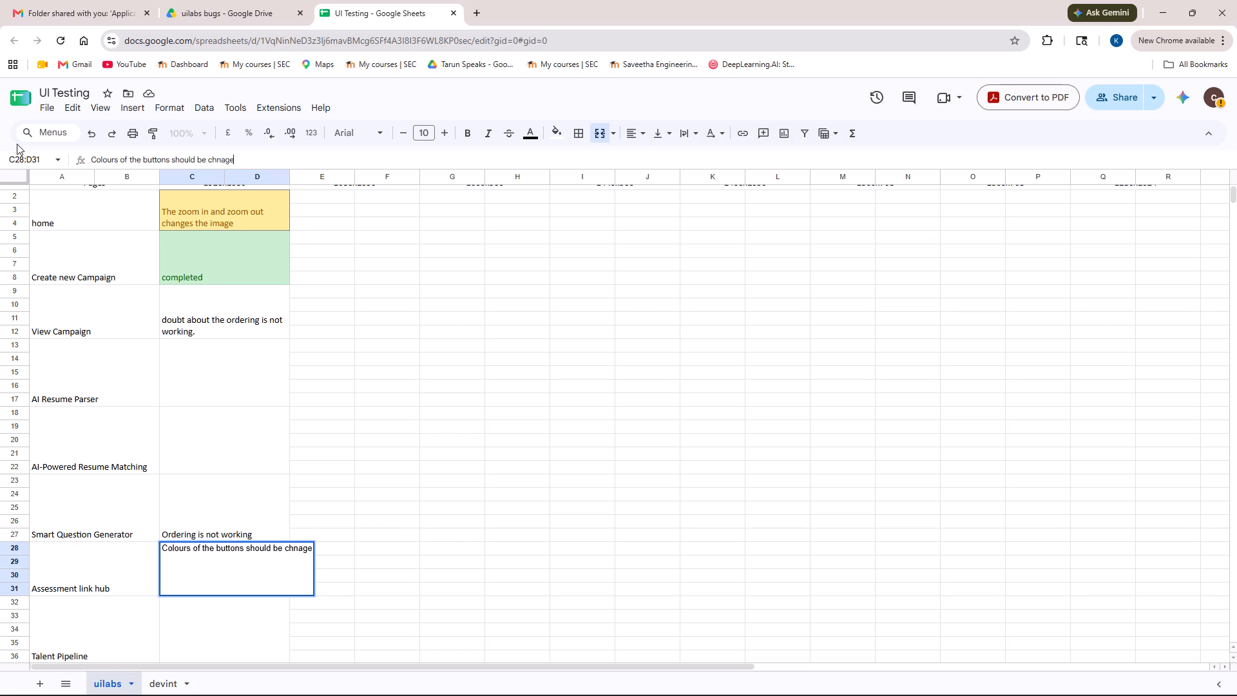
{"action": "key", "text": "BackSpace"}
{"action": "key", "text": "BackSpace"}
{"action": "key", "text": "BackSpace"}
{"action": "key", "text": "BackSpace"}
{"action": "type", "text": "anged for visibility"}
{"action": "key", "text": "Return"}
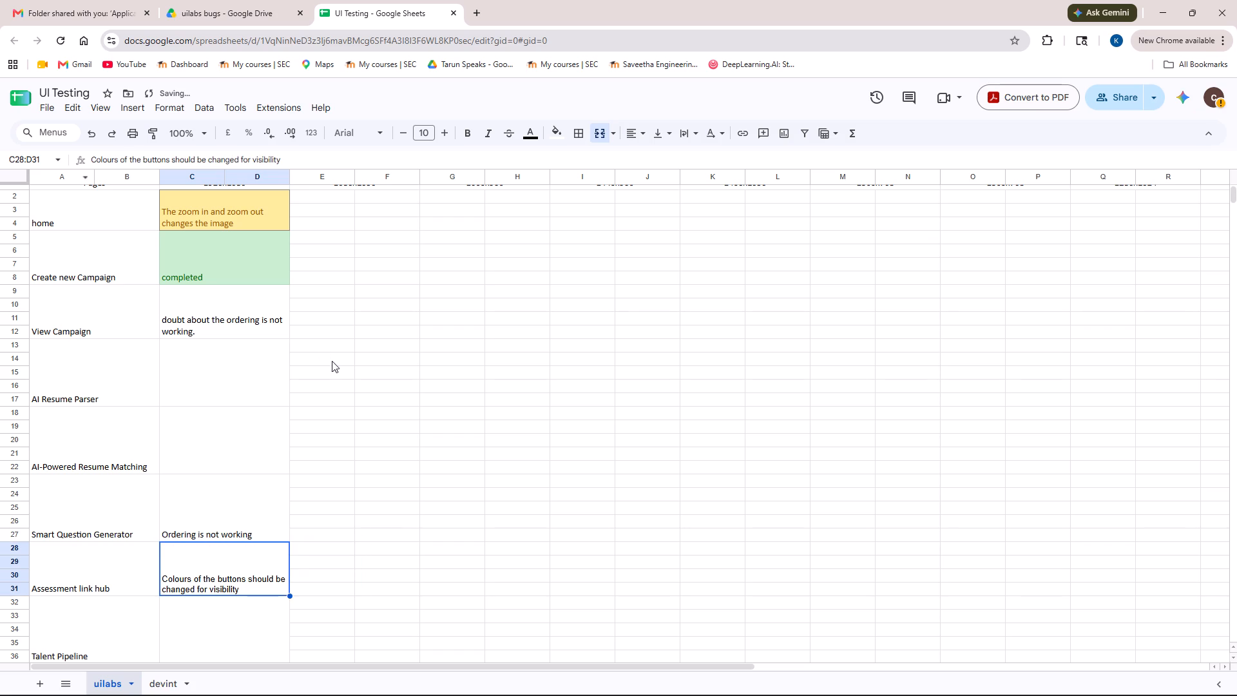
{"action": "left_click", "coordinate": [332, 361]}
Switch to AiTento, expand the Admin section, collapse User Guidance and open the Talent Pipeline page.
{"action": "key", "text": "alt+Tab"}
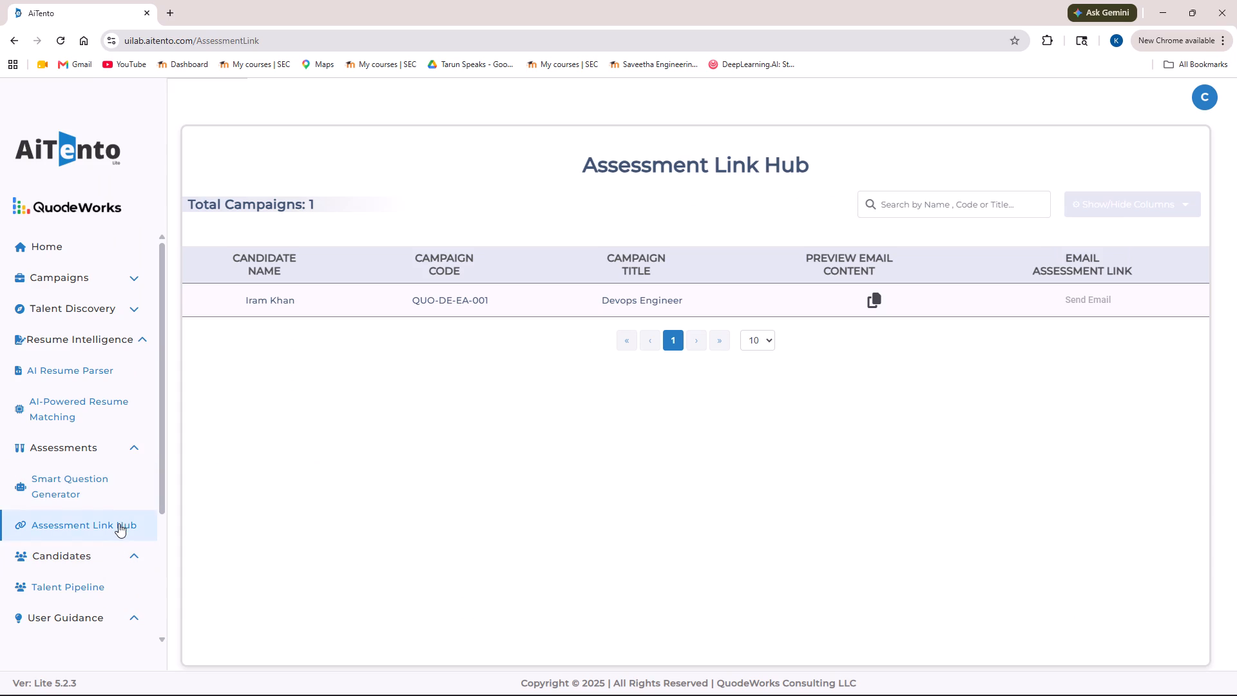
{"action": "scroll", "coordinate": [111, 580], "scroll_direction": "down", "scroll_amount": 3}
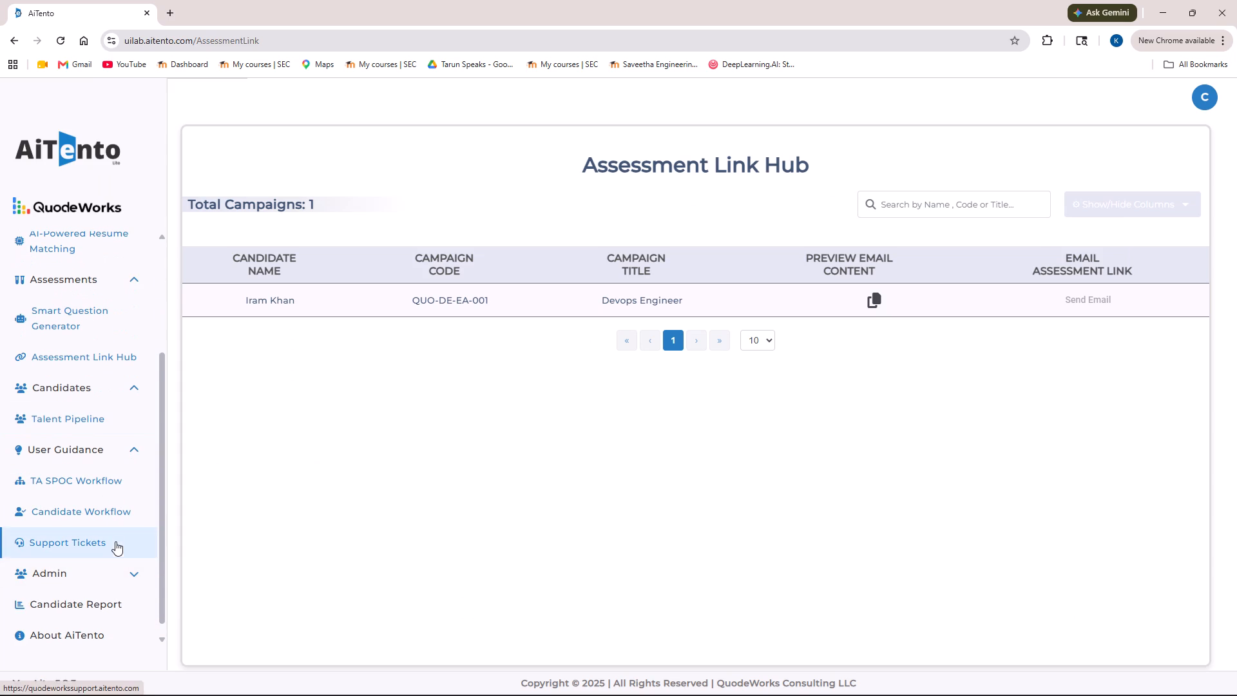
{"action": "left_click", "coordinate": [111, 572]}
{"action": "scroll", "coordinate": [111, 572], "scroll_direction": "down", "scroll_amount": 1}
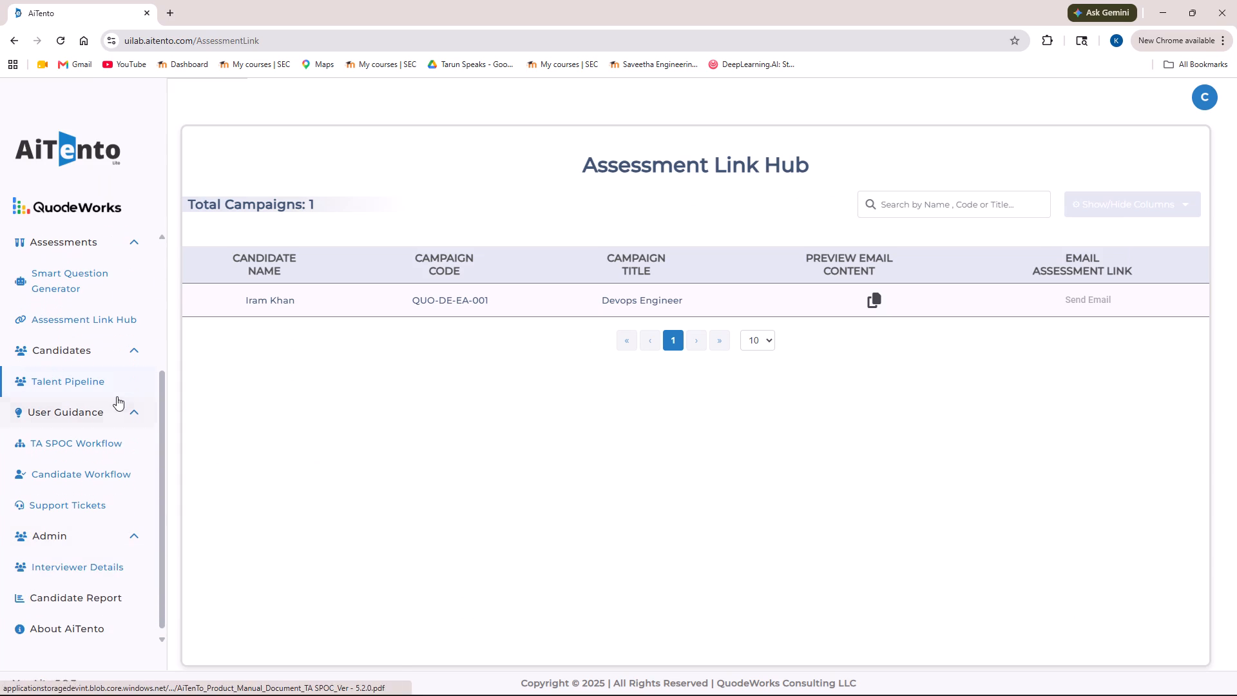
{"action": "left_click", "coordinate": [120, 410]}
{"action": "left_click", "coordinate": [120, 478]}
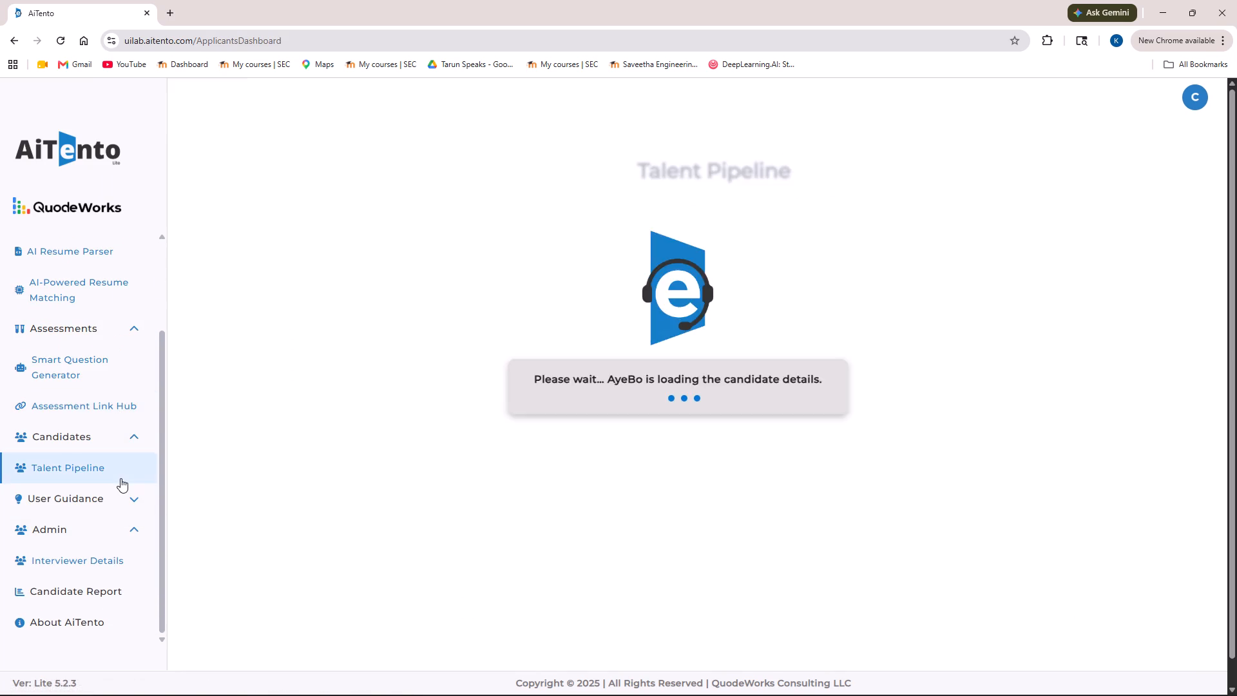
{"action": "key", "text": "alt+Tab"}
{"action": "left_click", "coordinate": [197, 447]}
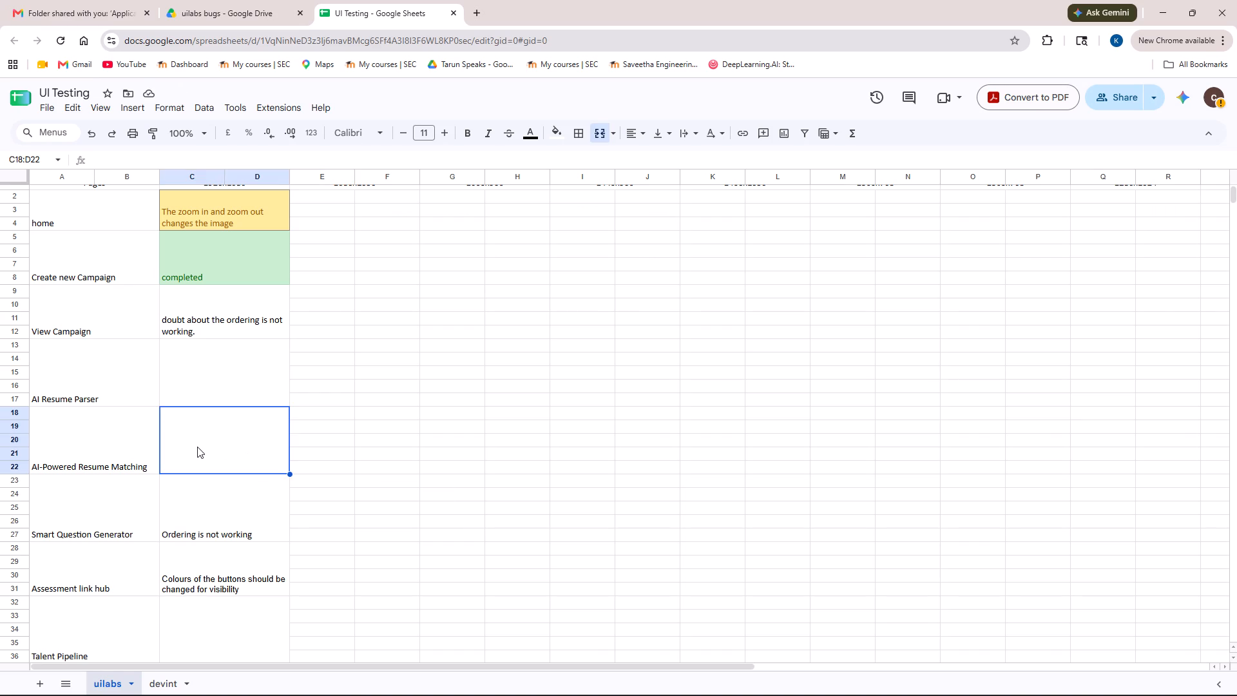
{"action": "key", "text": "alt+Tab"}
Examine the Talent Pipeline table zoomed in and at normal zoom, checking the AiTento Status, the Good fit badge tooltip and the extra-skills pop-ups.
{"action": "scroll", "coordinate": [592, 425], "scroll_direction": "down", "scroll_amount": 1}
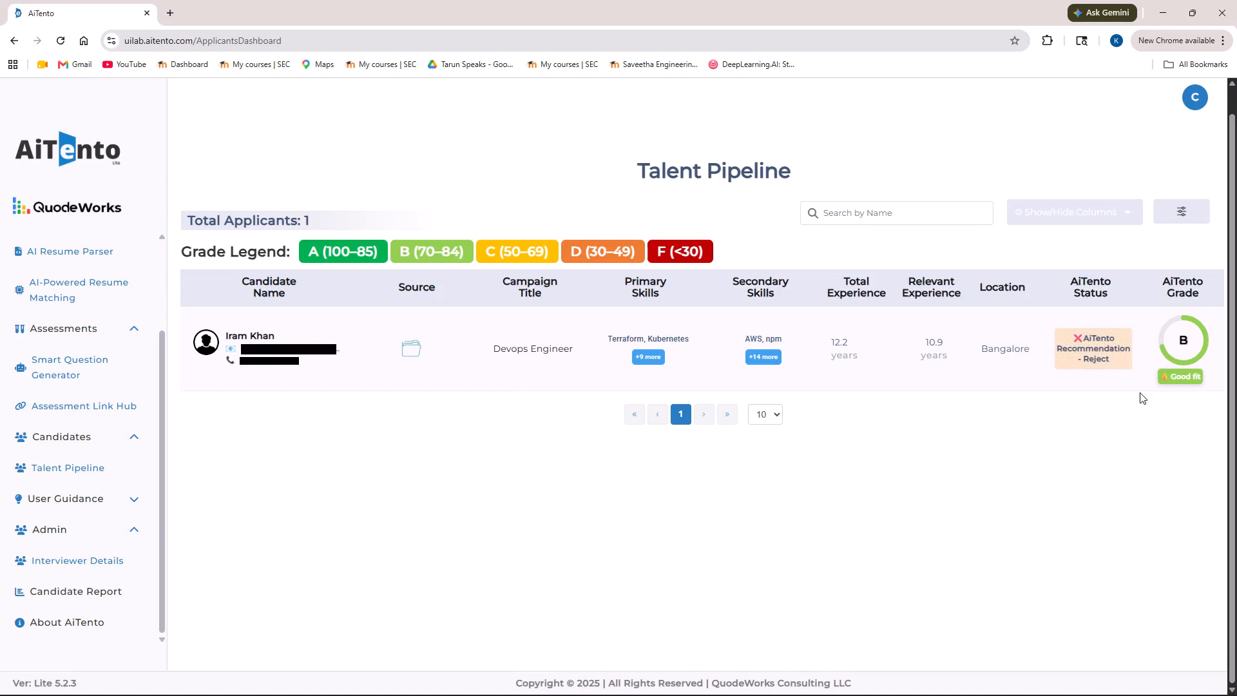
{"action": "scroll", "coordinate": [1108, 573], "scroll_direction": "left", "scroll_amount": 2}
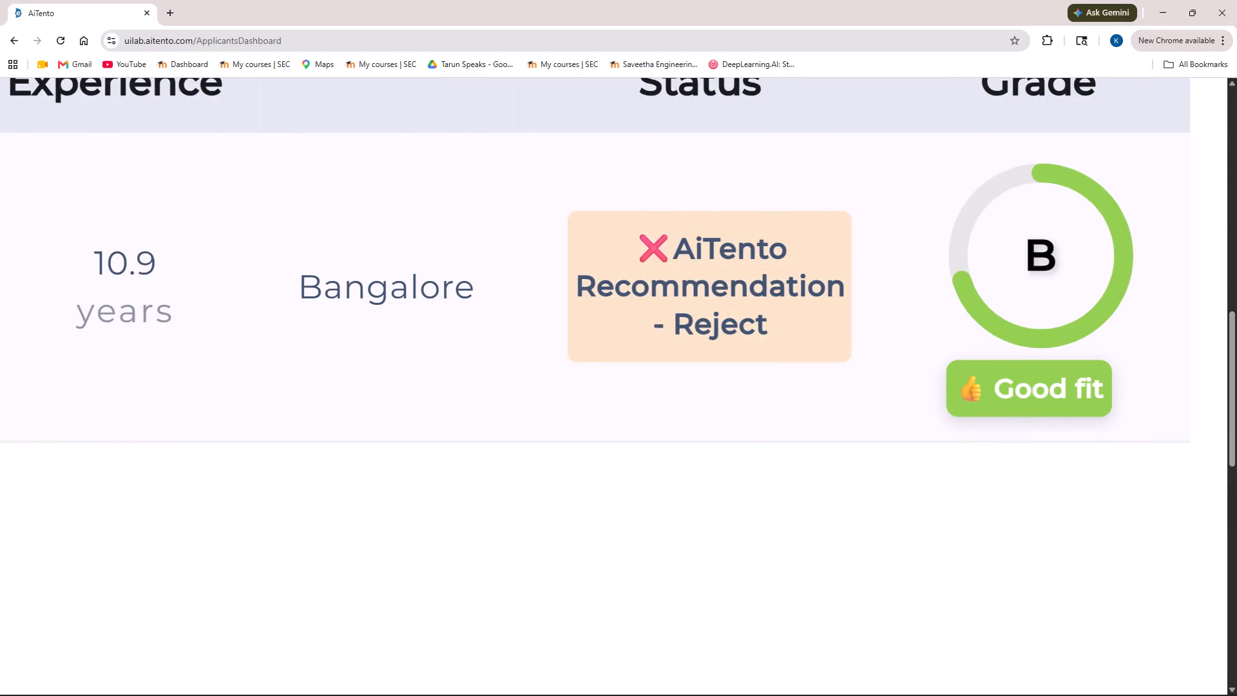
{"action": "left_click_drag", "start_coordinate": [647, 250], "coordinate": [774, 316]}
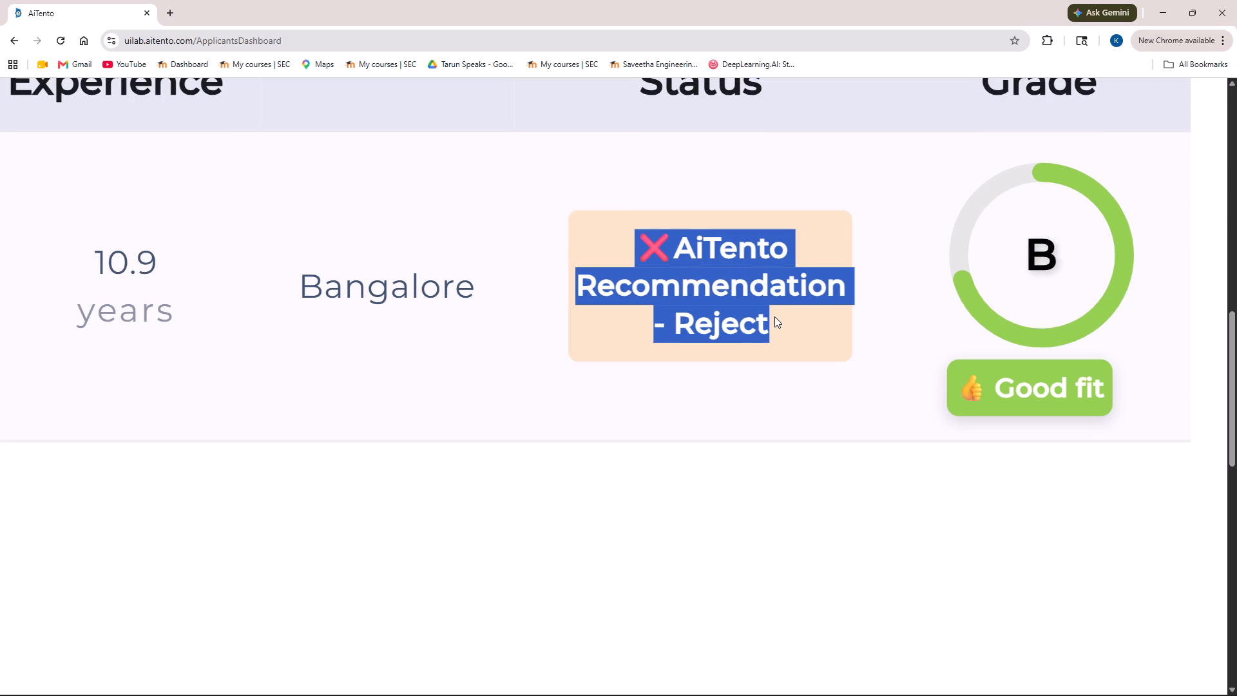
{"action": "left_click", "coordinate": [774, 316]}
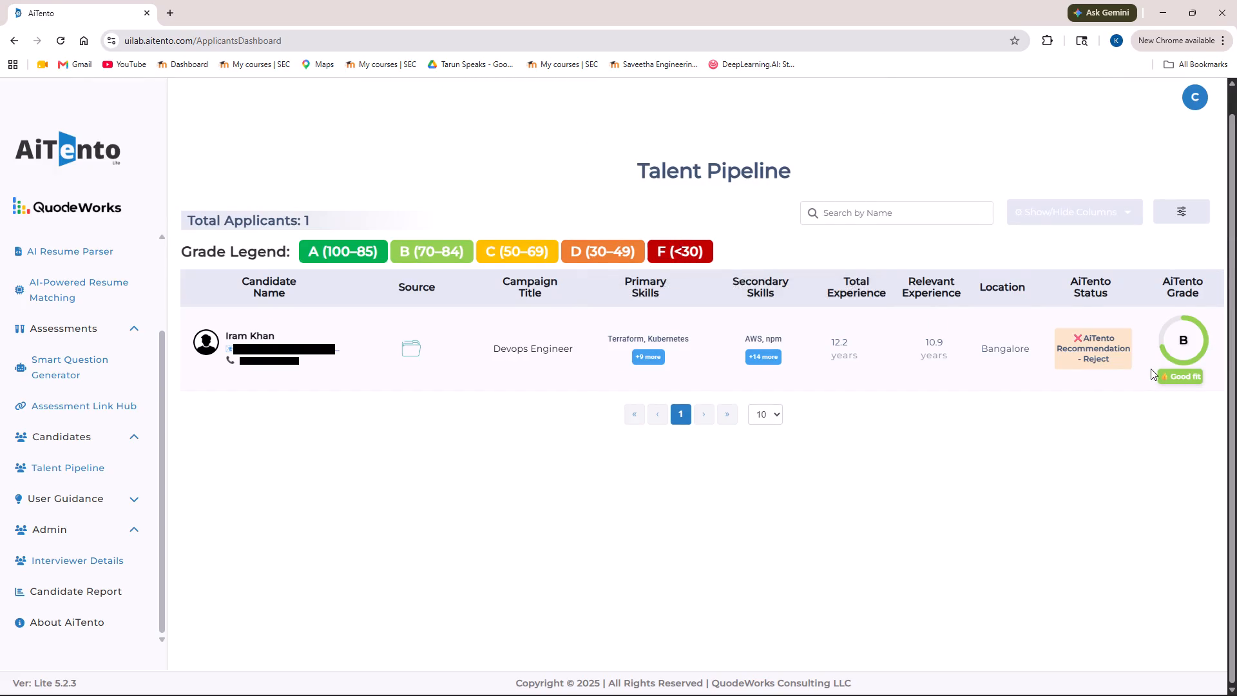
{"action": "scroll", "coordinate": [1151, 369], "scroll_direction": "left", "scroll_amount": 2}
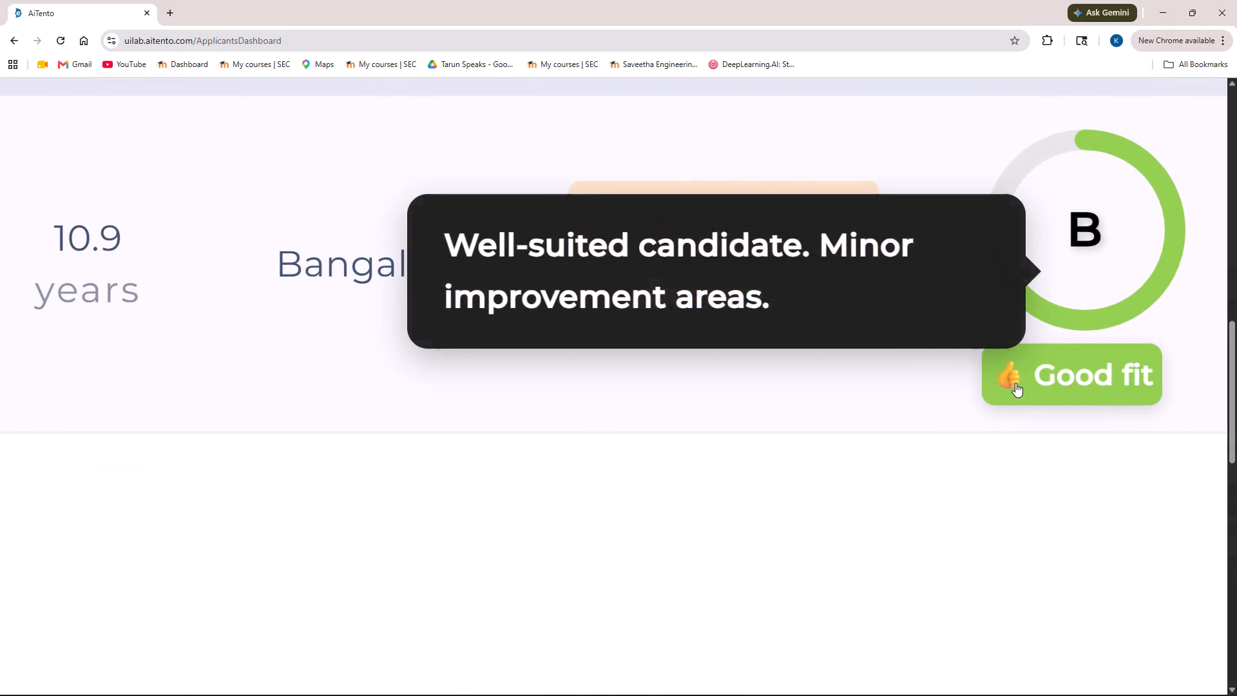
{"action": "right_click", "coordinate": [1017, 382]}
{"action": "double_click", "coordinate": [1017, 382]}
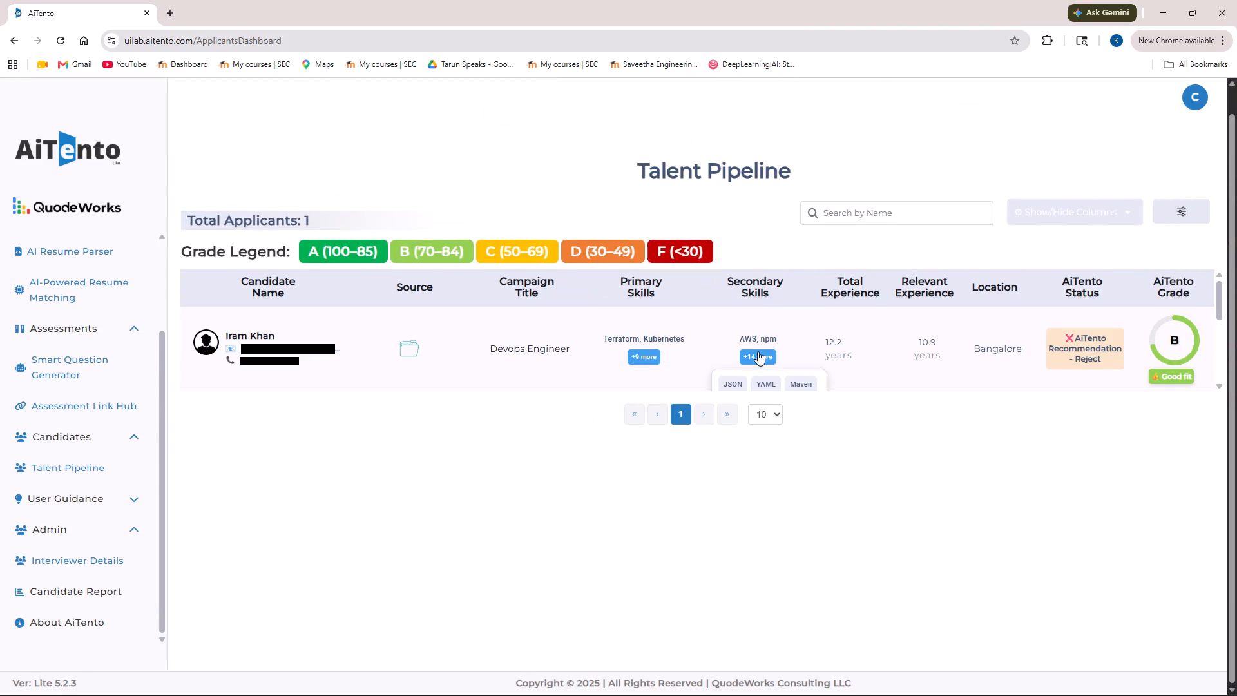
{"action": "scroll", "coordinate": [758, 353], "scroll_direction": "down", "scroll_amount": 5}
{"action": "scroll", "coordinate": [758, 353], "scroll_direction": "up", "scroll_amount": 3}
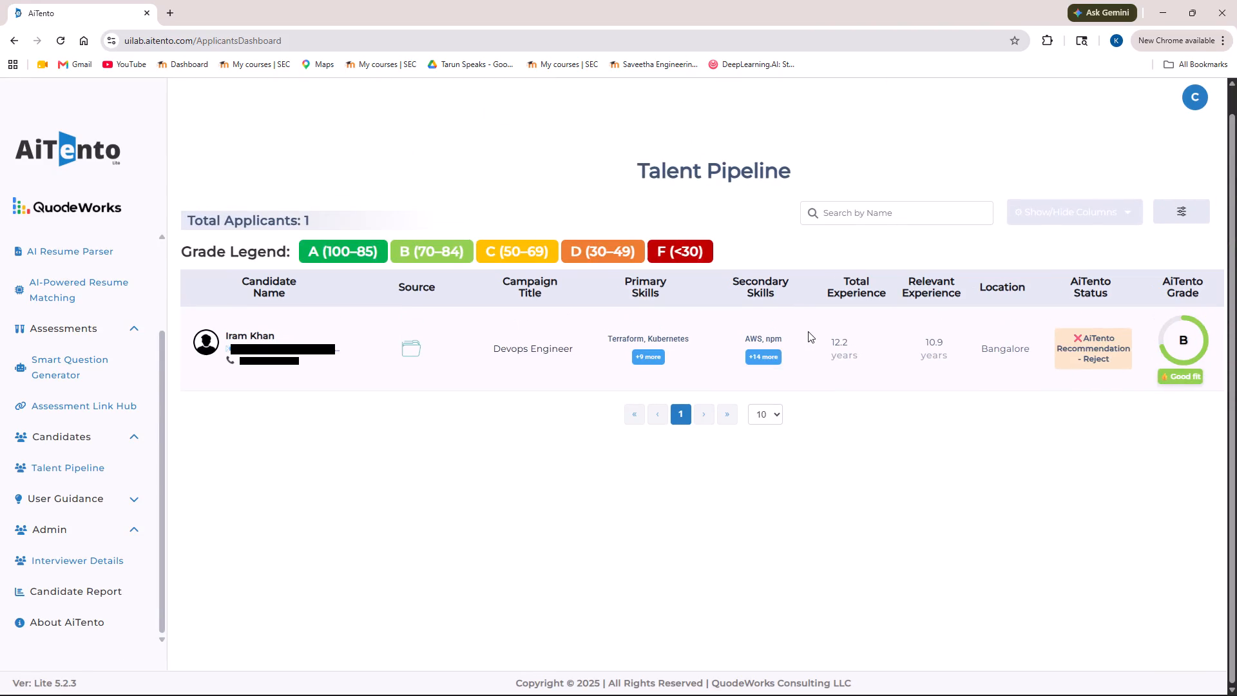
{"action": "scroll", "coordinate": [772, 353], "scroll_direction": "down", "scroll_amount": 5}
{"action": "scroll", "coordinate": [772, 353], "scroll_direction": "up", "scroll_amount": 3}
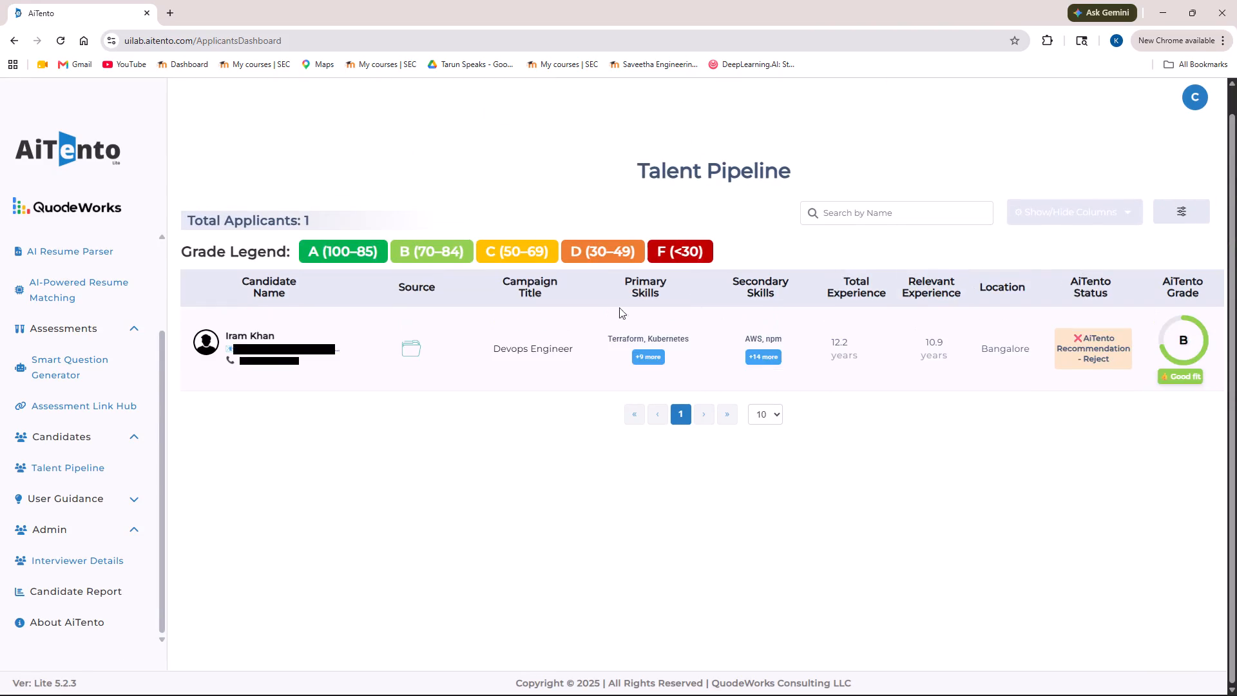
Open the listed candidate's evaluation summary and examine its Assessment Score section.
{"action": "left_click", "coordinate": [273, 365]}
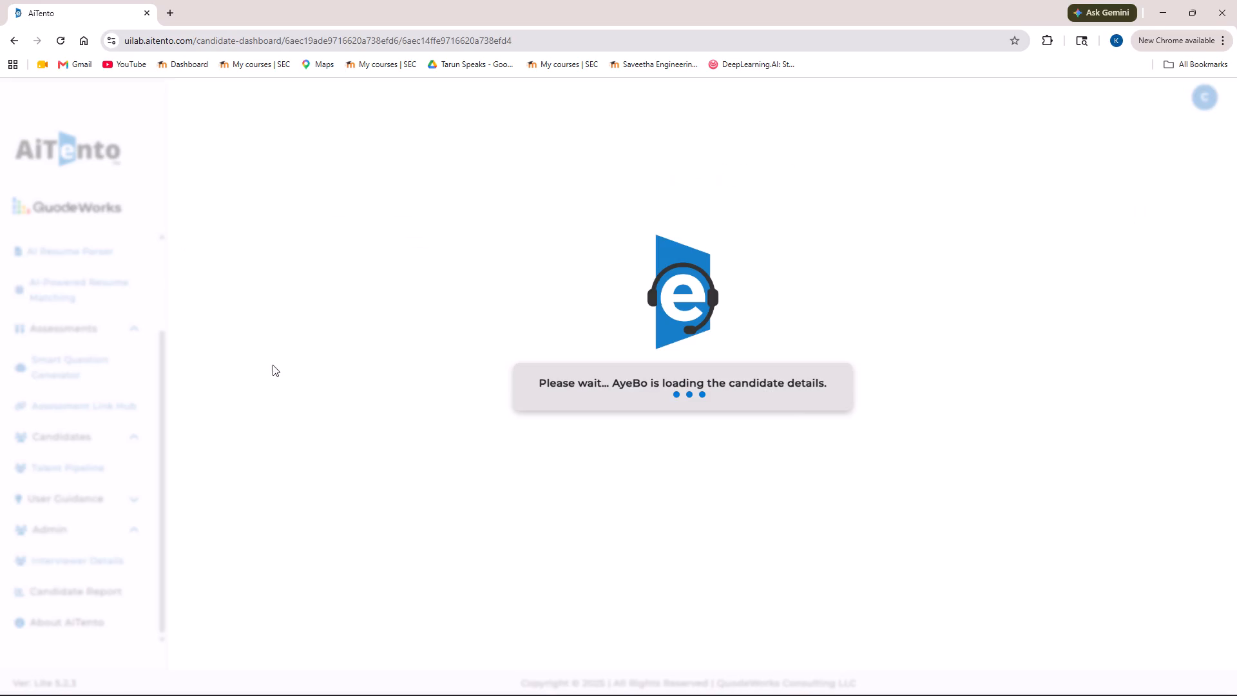
{"action": "scroll", "coordinate": [792, 404], "scroll_direction": "down", "scroll_amount": 3}
{"action": "scroll", "coordinate": [617, 360], "scroll_direction": "down", "scroll_amount": 1}
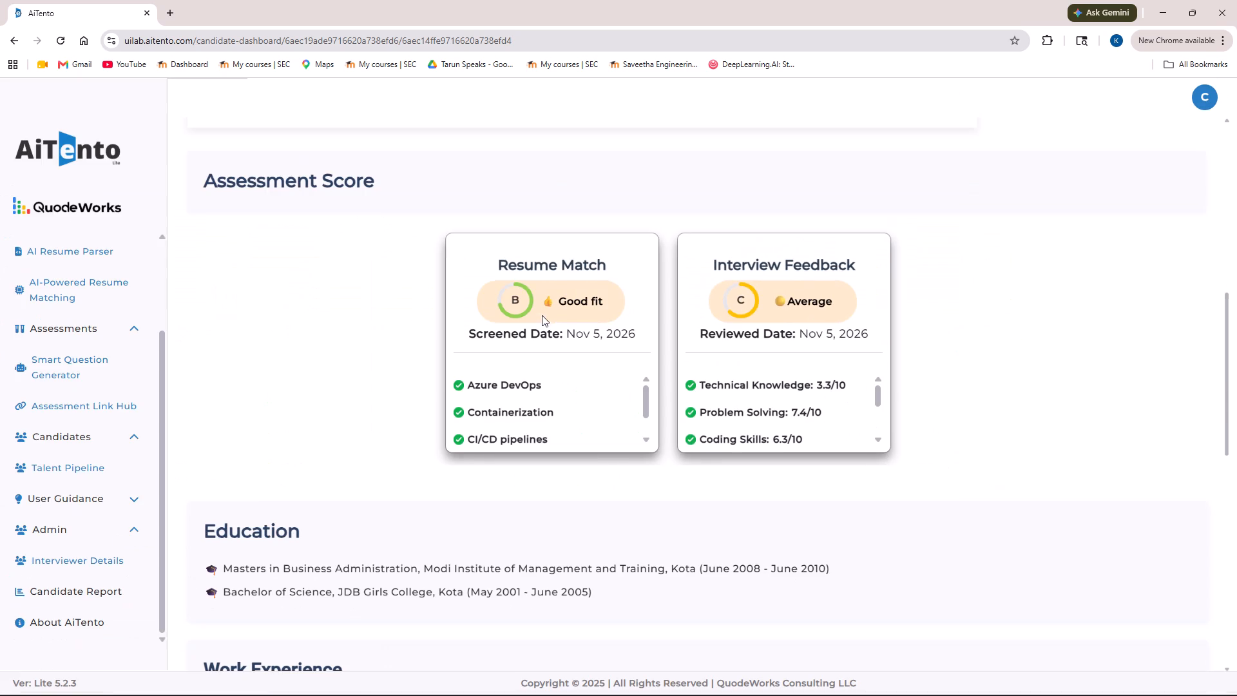
Search Google for icons in a new tab, look at the Flaticon site and close the tab.
{"action": "left_click", "coordinate": [175, 5]}
{"action": "type", "text": "icons"}
{"action": "key", "text": "space"}
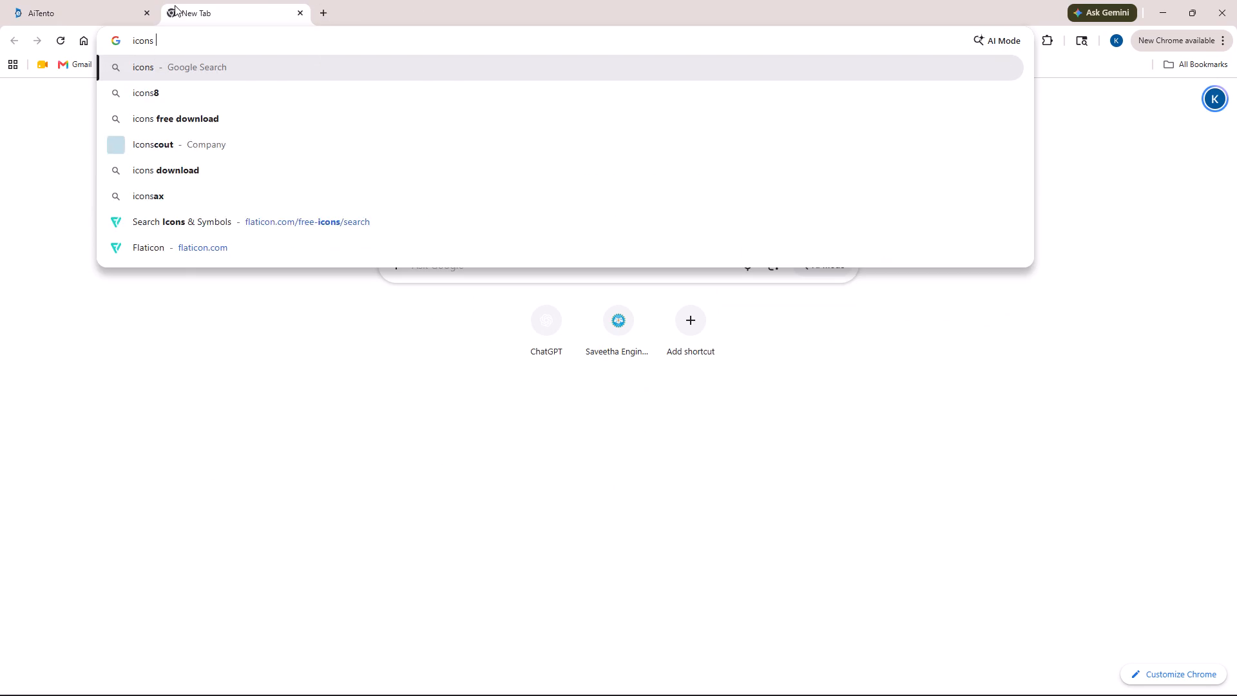
{"action": "key", "text": "Return"}
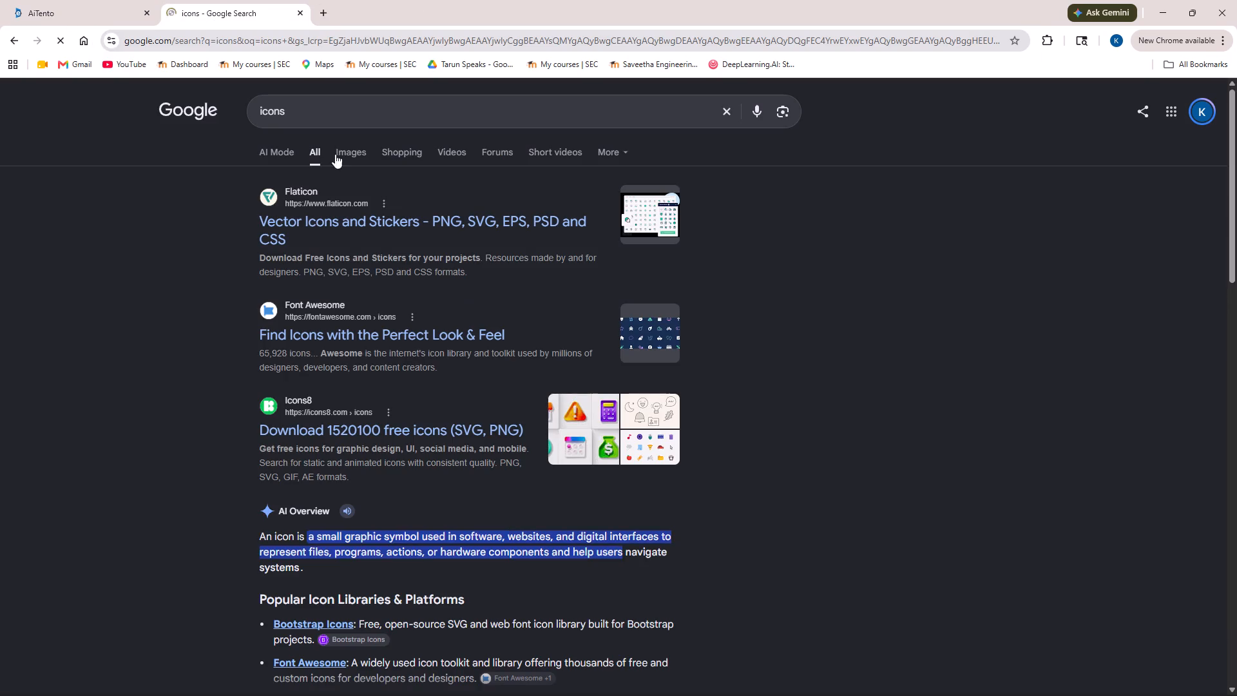
{"action": "left_click", "coordinate": [359, 200]}
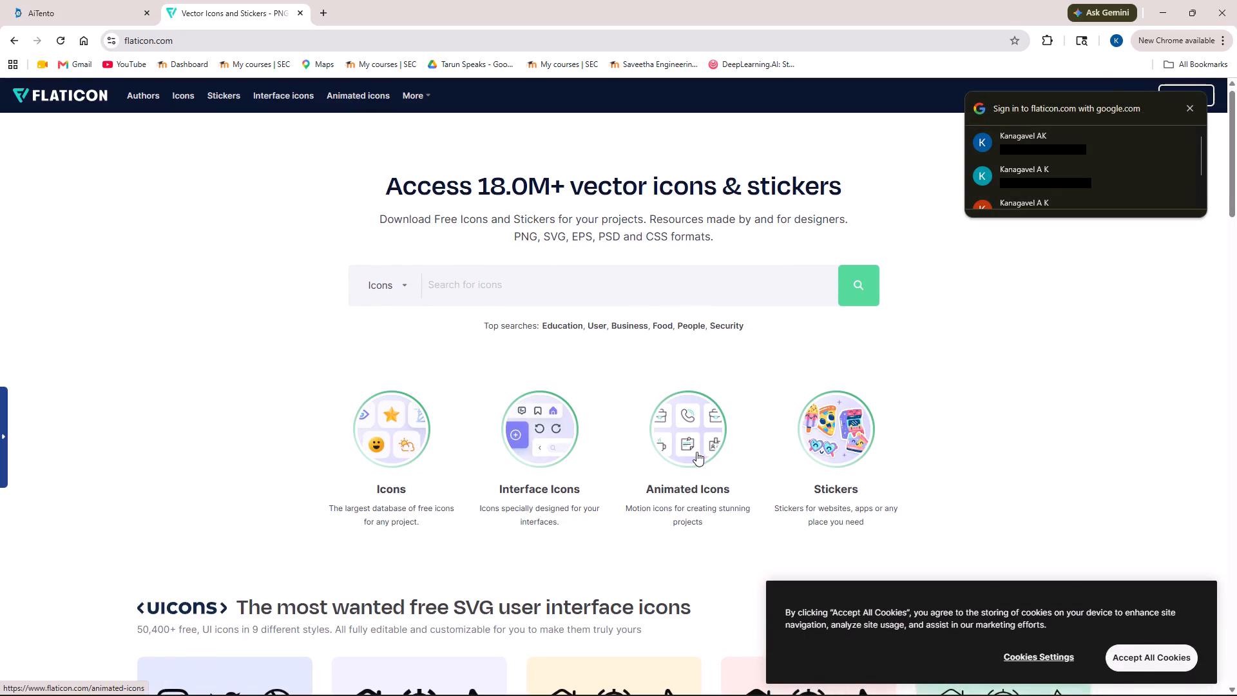
{"action": "left_click", "coordinate": [302, 13]}
Search Google in a new tab for whether emojis or icons are more professional in an organization's website, and read the AI Overview comparison.
{"action": "left_click", "coordinate": [174, 6]}
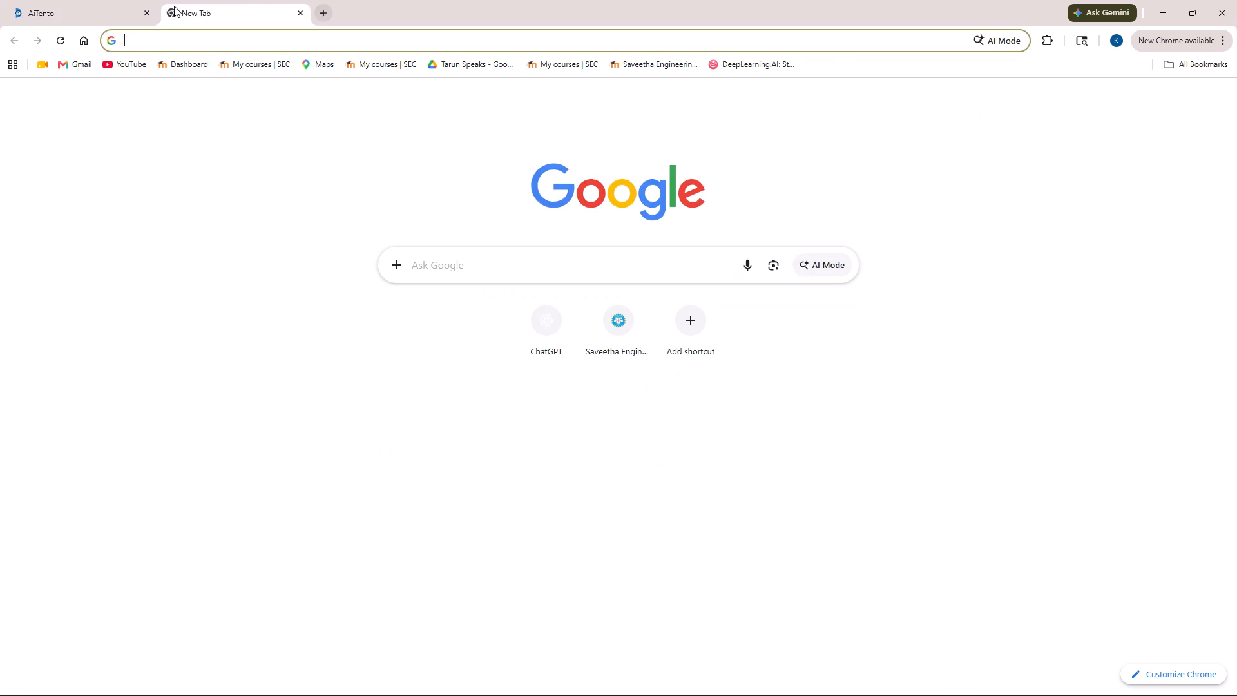
{"action": "type", "text": "which one is more professional in"}
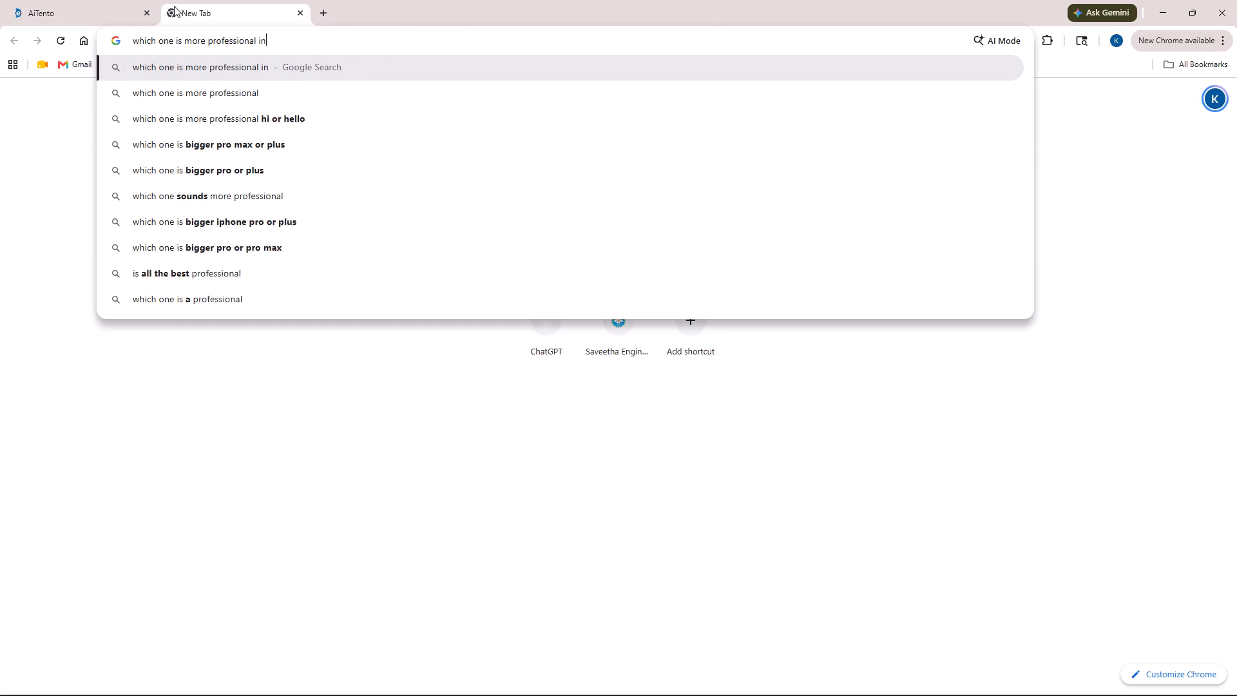
{"action": "key", "text": "space"}
{"action": "type", "text": "a"}
{"action": "key", "text": "space"}
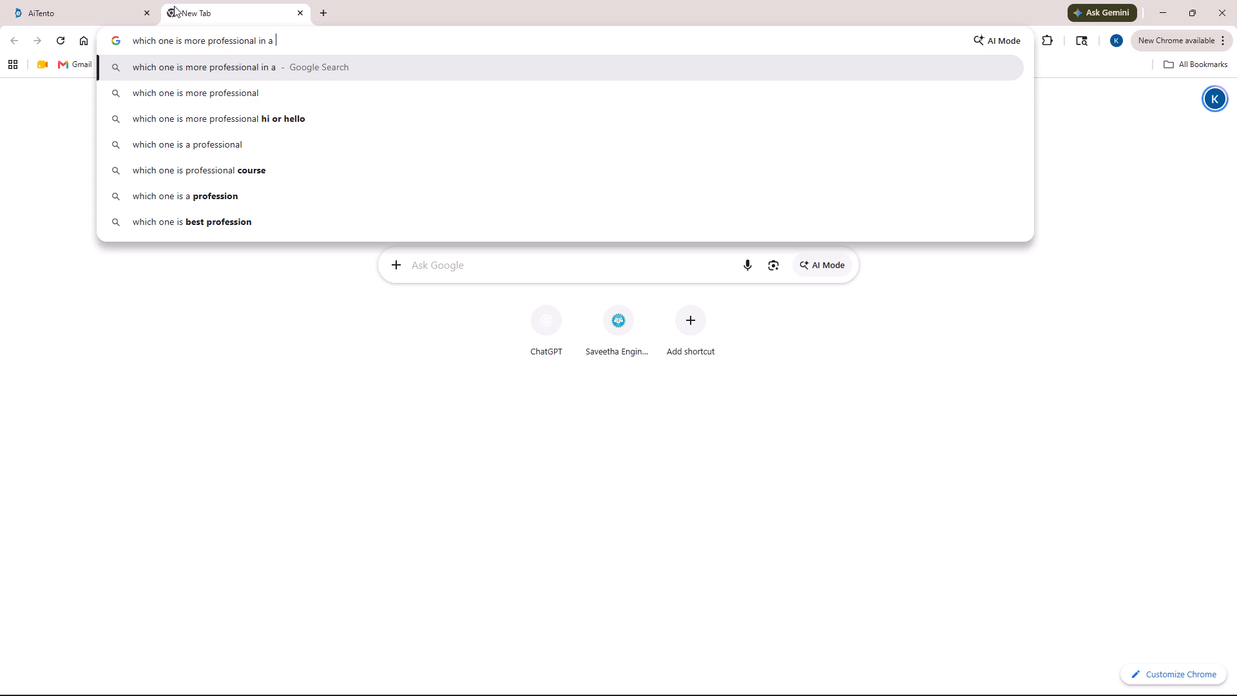
{"action": "type", "text": "ora"}
{"action": "key", "text": "BackSpace"}
{"action": "type", "text": "ga"}
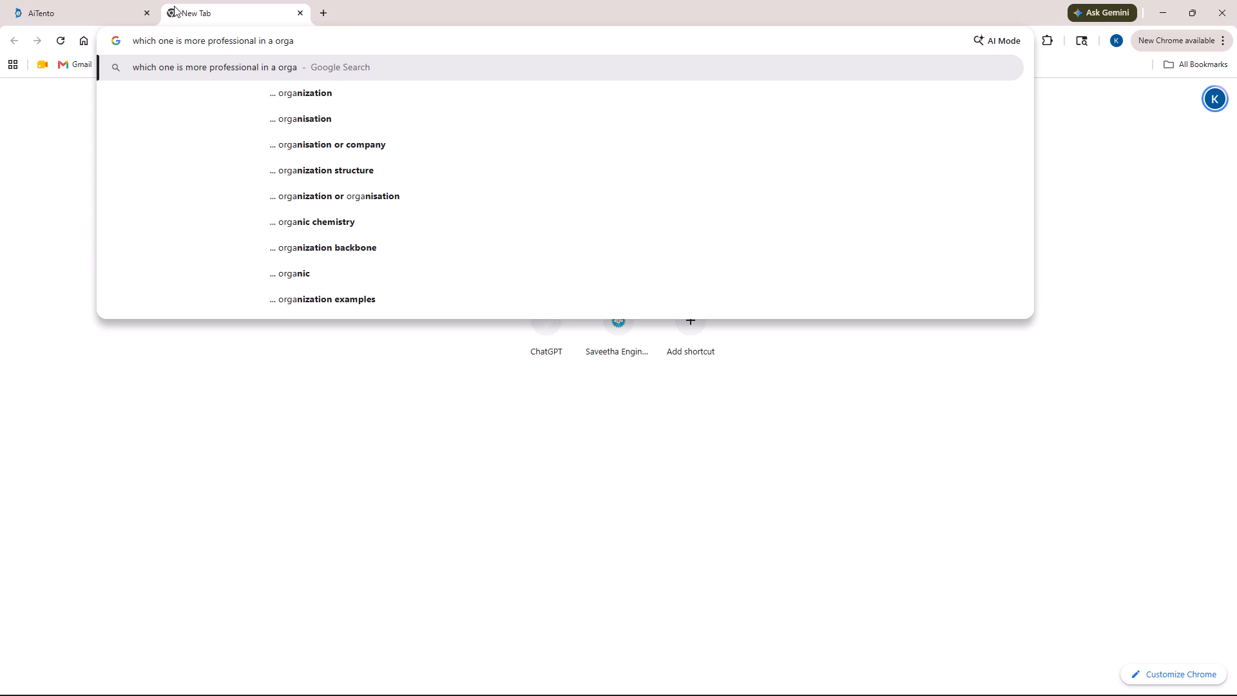
{"action": "type", "text": "nization's webiste"}
{"action": "key", "text": "space"}
{"action": "key", "text": "BackSpace"}
{"action": "key", "text": "space"}
{"action": "type", "text": ":"}
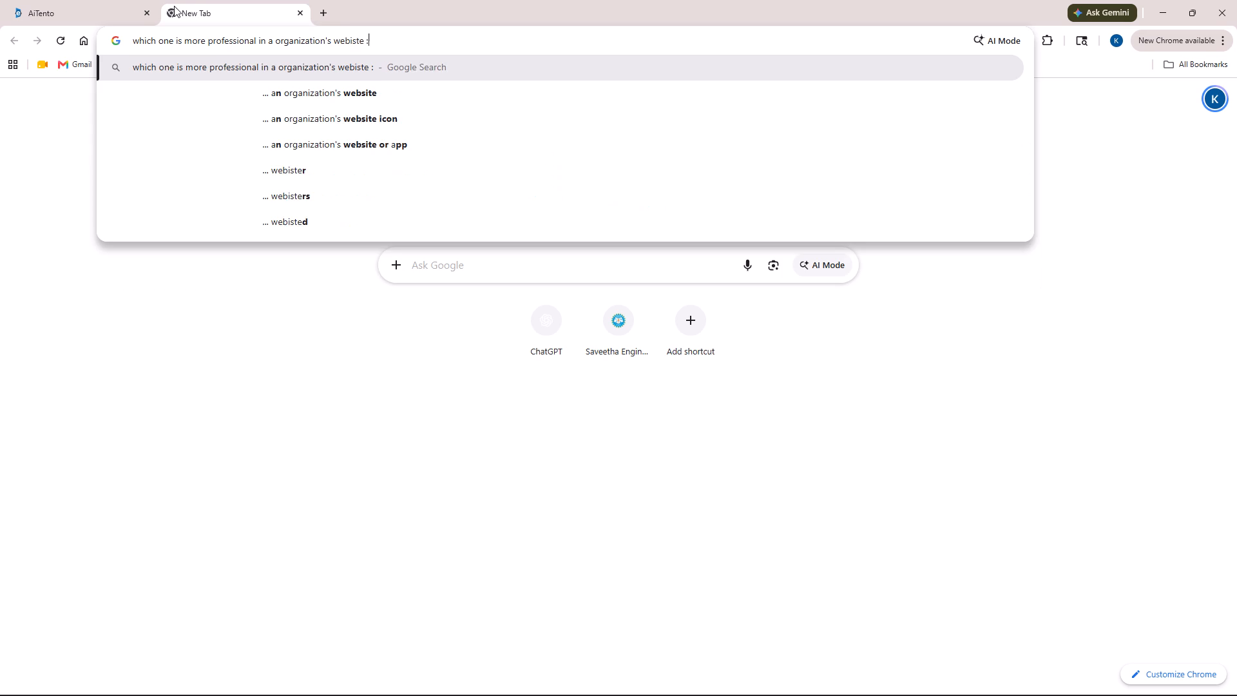
{"action": "key", "text": "space"}
{"action": "type", "text": "emojis or icons ??"}
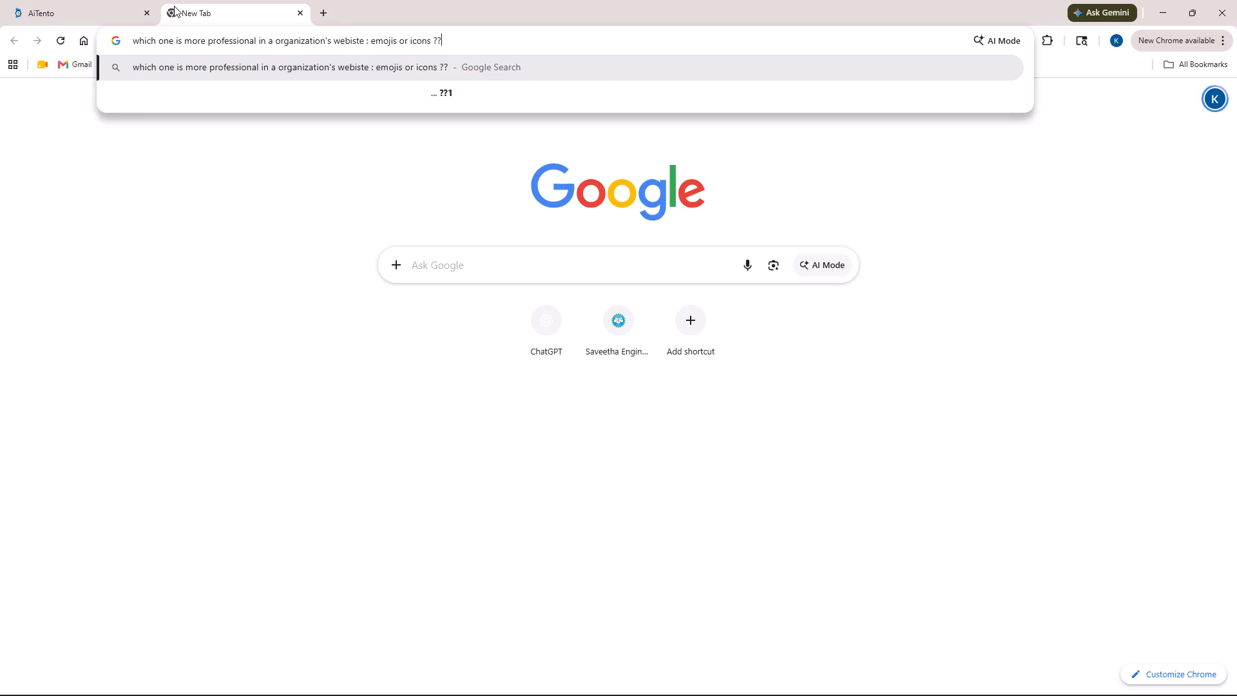
{"action": "key", "text": "Return"}
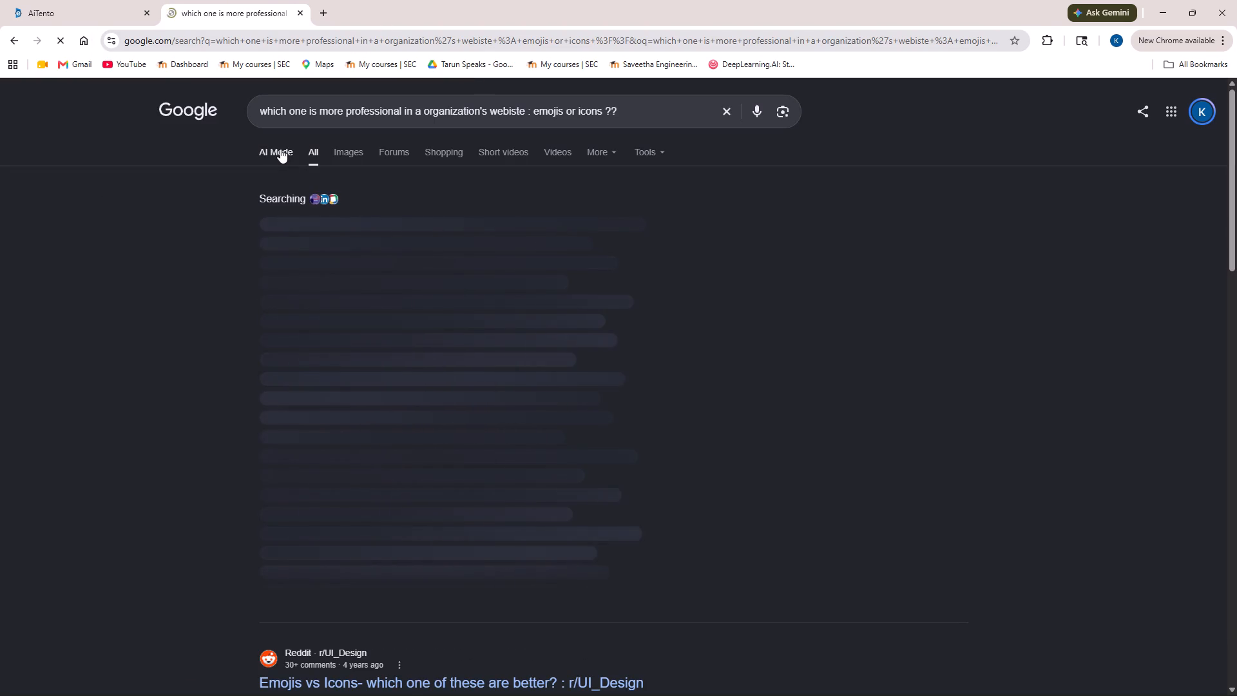
{"action": "scroll", "coordinate": [379, 280], "scroll_direction": "down", "scroll_amount": 1}
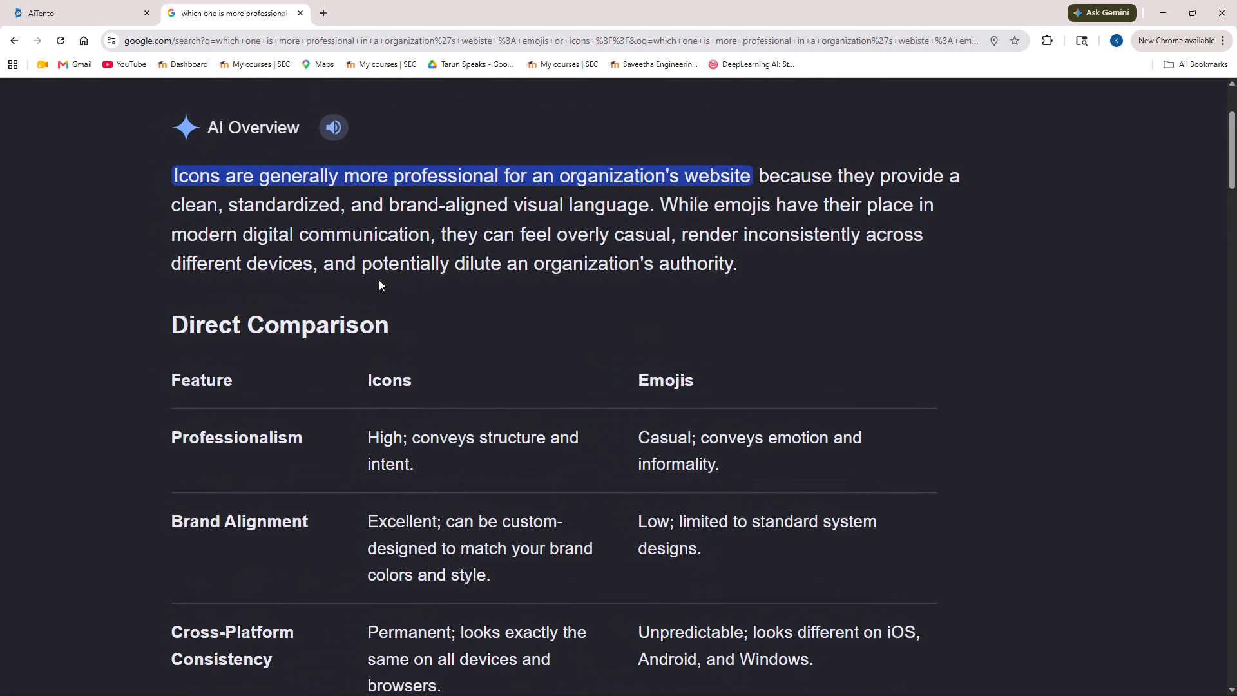
{"action": "scroll", "coordinate": [379, 280], "scroll_direction": "down", "scroll_amount": 1}
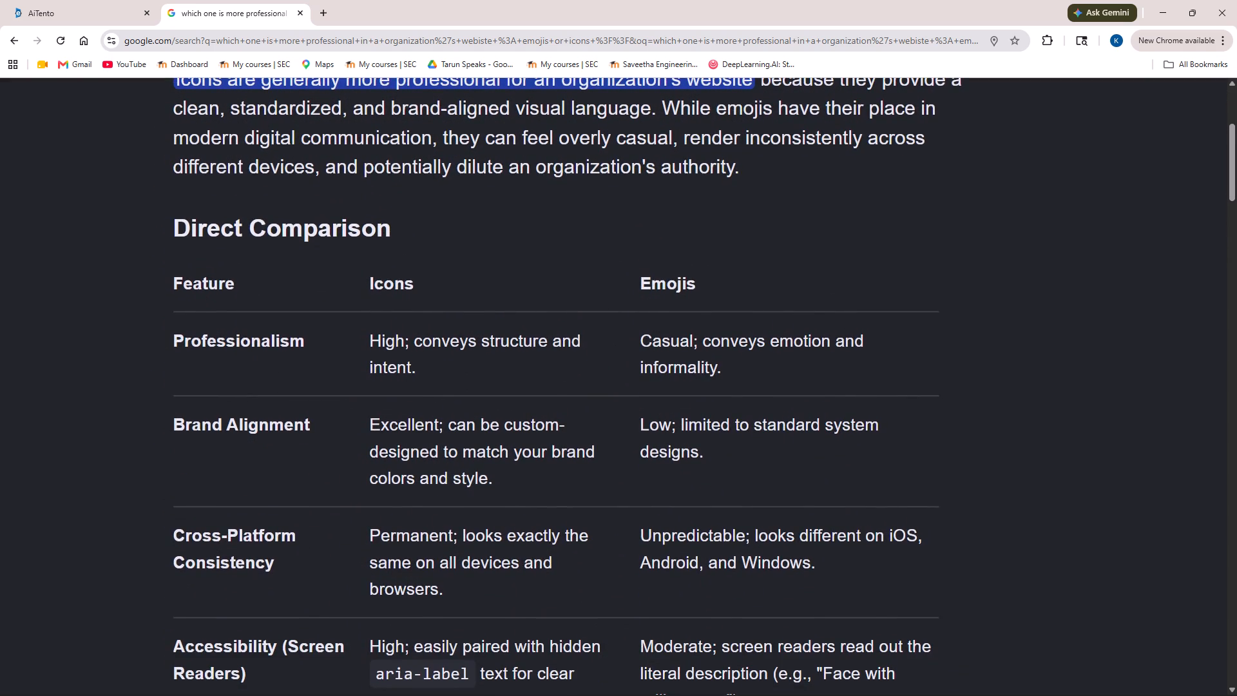
{"action": "scroll", "coordinate": [523, 331], "scroll_direction": "down", "scroll_amount": 1}
Return to the AiTento candidate page and capture a screenshot of the Resume Match and Interview Feedback ratings, from headings down to dates.
{"action": "left_click", "coordinate": [122, 0]}
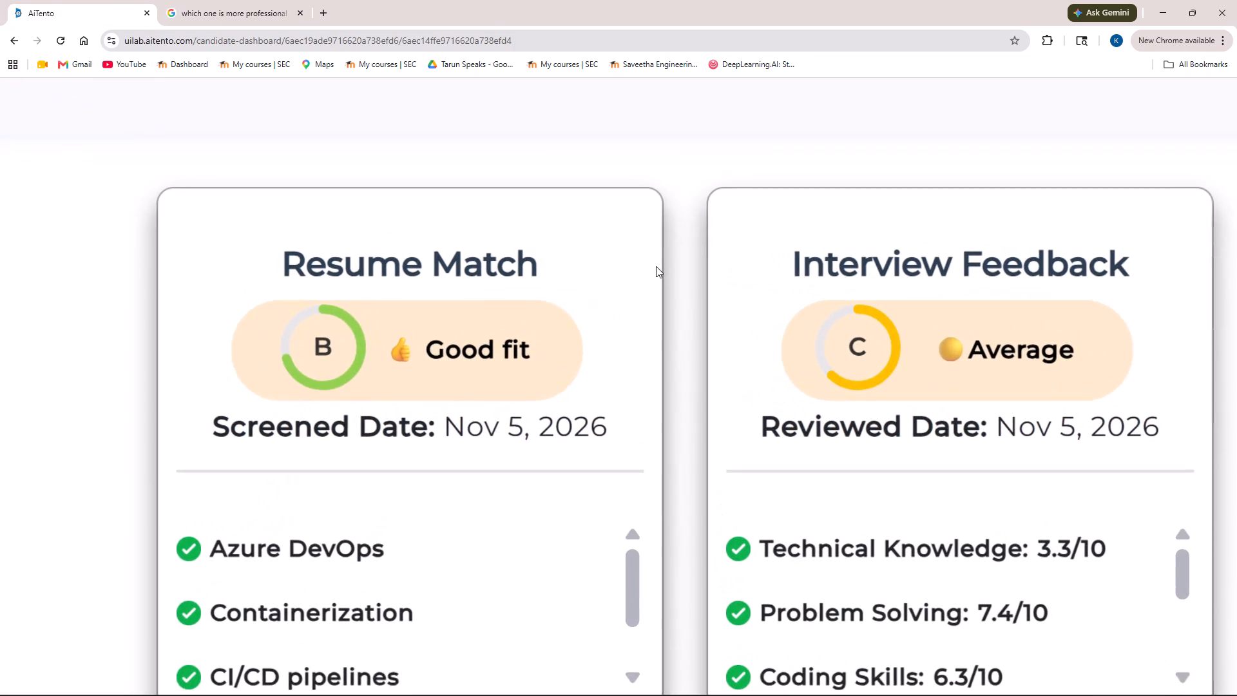
{"action": "key", "text": "Print"}
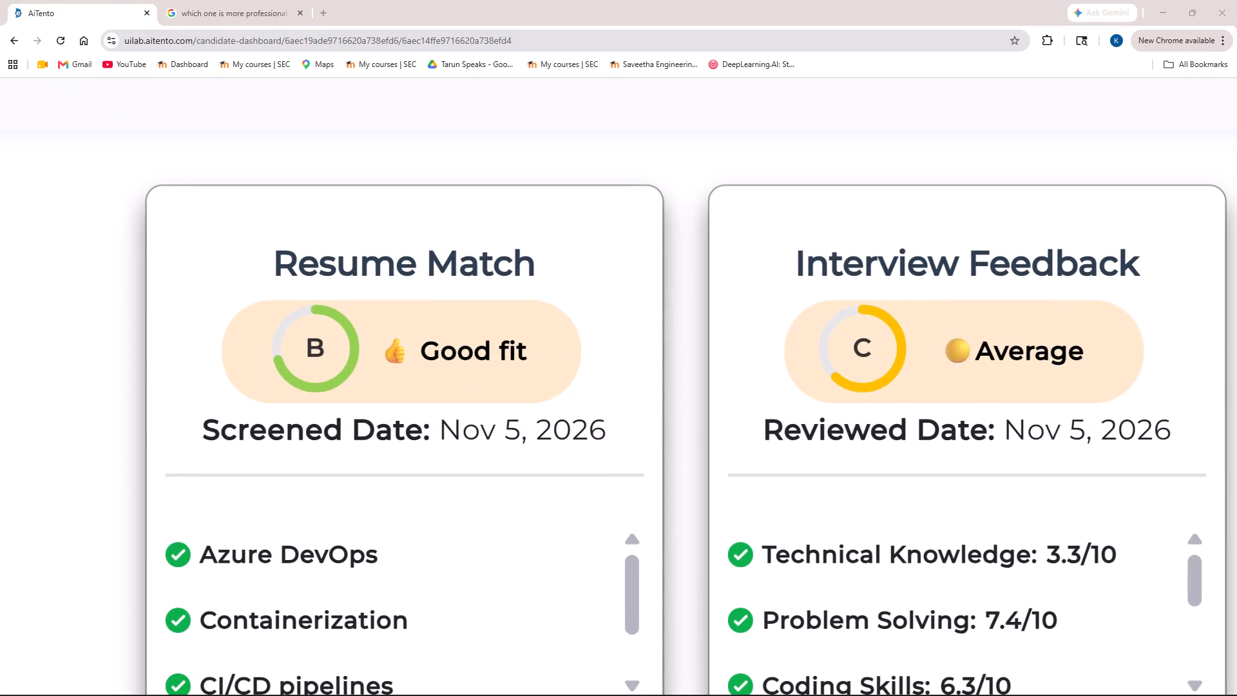
{"action": "left_click_drag", "start_coordinate": [215, 195], "coordinate": [1187, 421]}
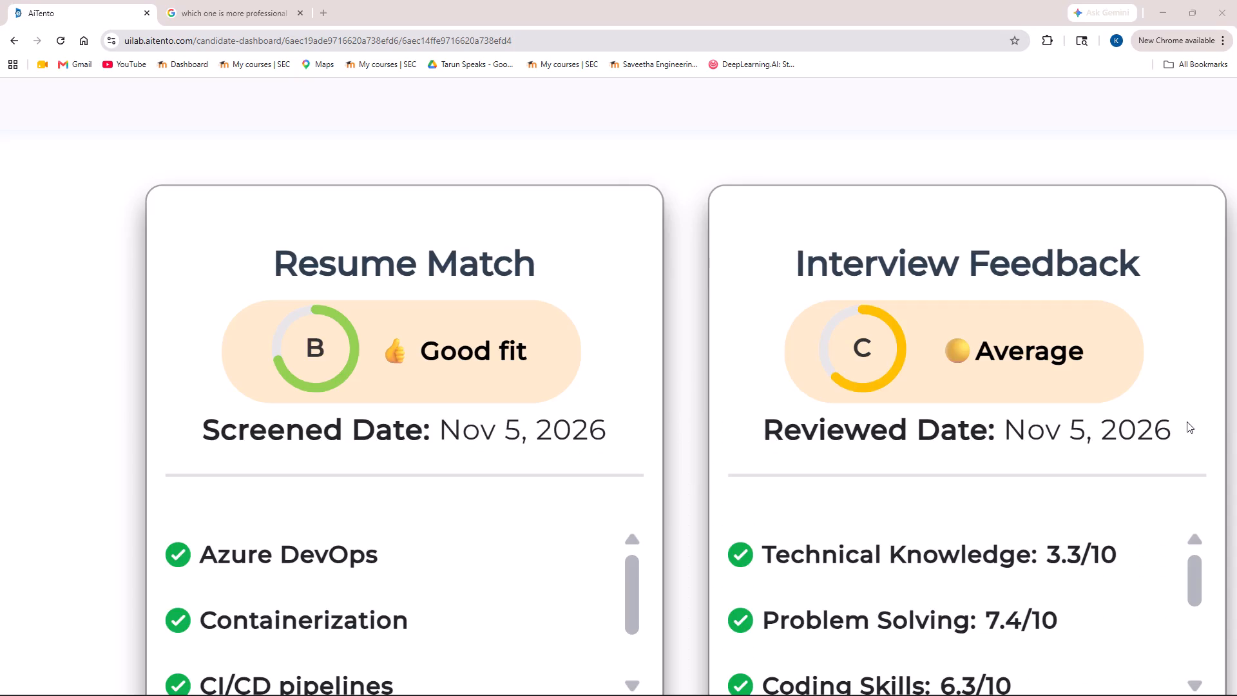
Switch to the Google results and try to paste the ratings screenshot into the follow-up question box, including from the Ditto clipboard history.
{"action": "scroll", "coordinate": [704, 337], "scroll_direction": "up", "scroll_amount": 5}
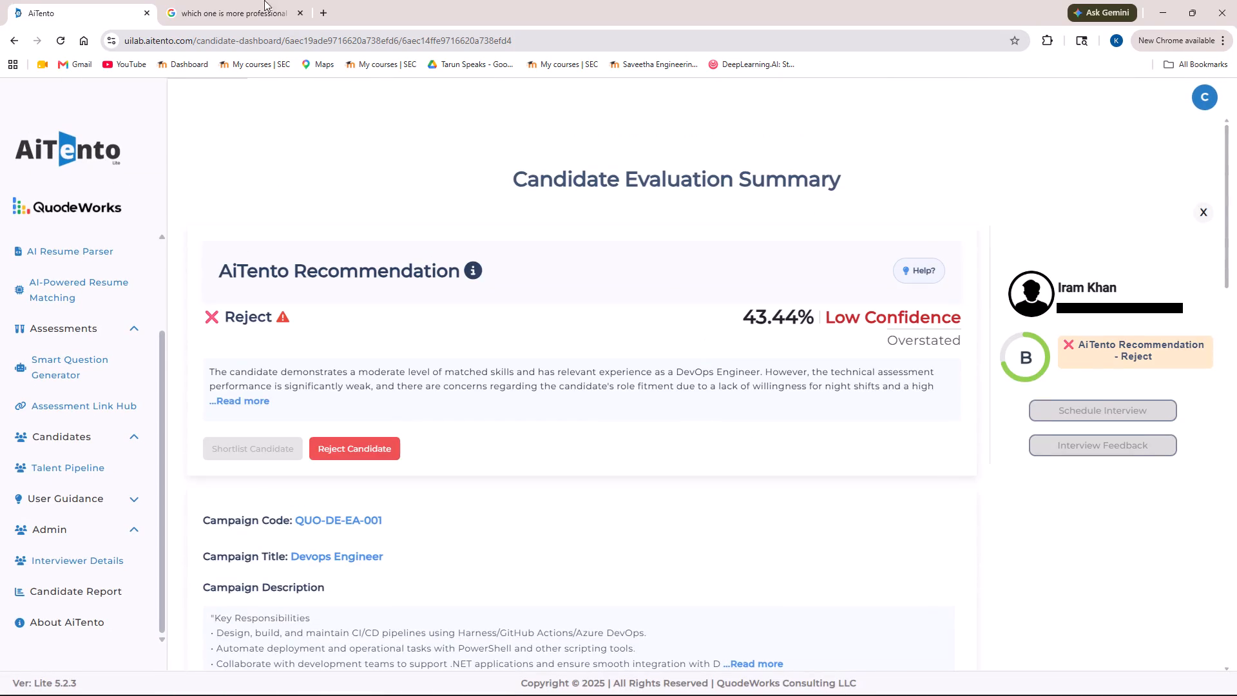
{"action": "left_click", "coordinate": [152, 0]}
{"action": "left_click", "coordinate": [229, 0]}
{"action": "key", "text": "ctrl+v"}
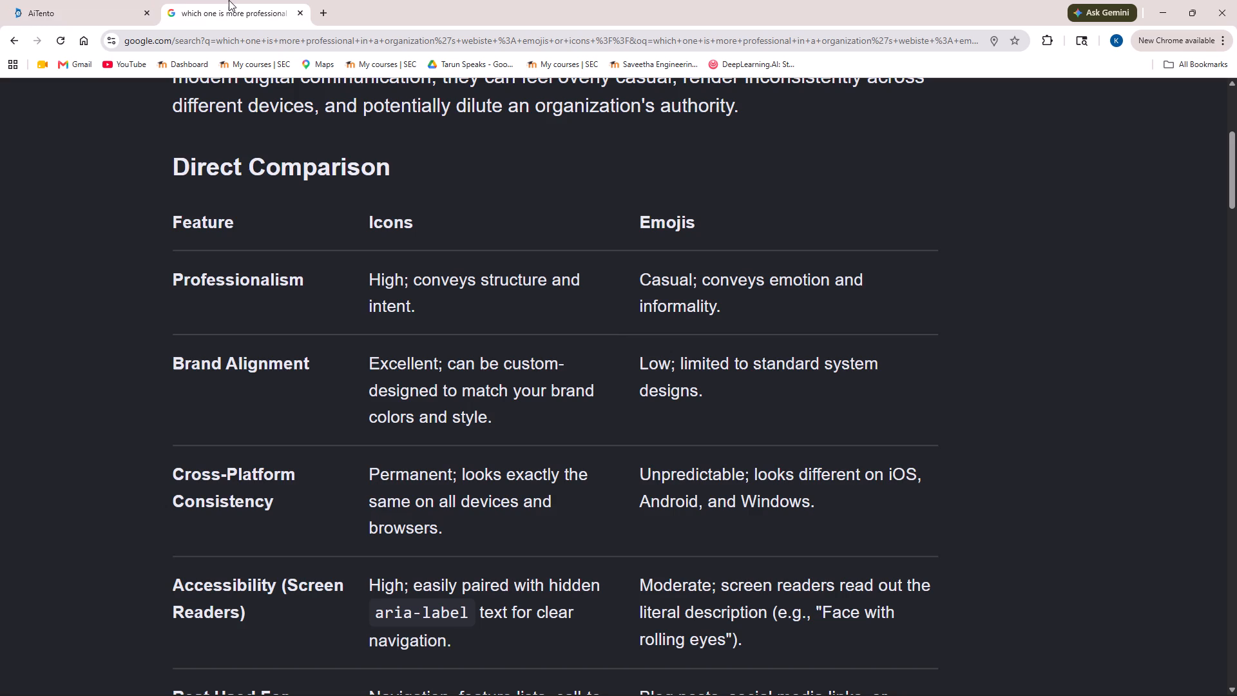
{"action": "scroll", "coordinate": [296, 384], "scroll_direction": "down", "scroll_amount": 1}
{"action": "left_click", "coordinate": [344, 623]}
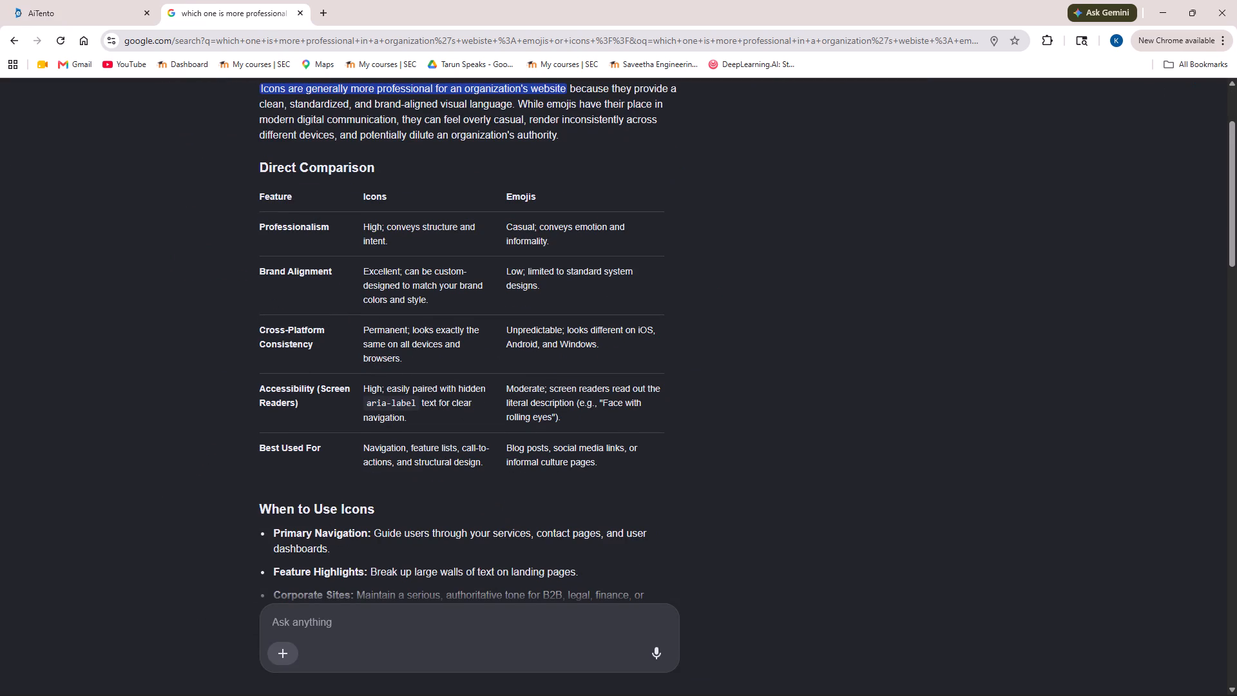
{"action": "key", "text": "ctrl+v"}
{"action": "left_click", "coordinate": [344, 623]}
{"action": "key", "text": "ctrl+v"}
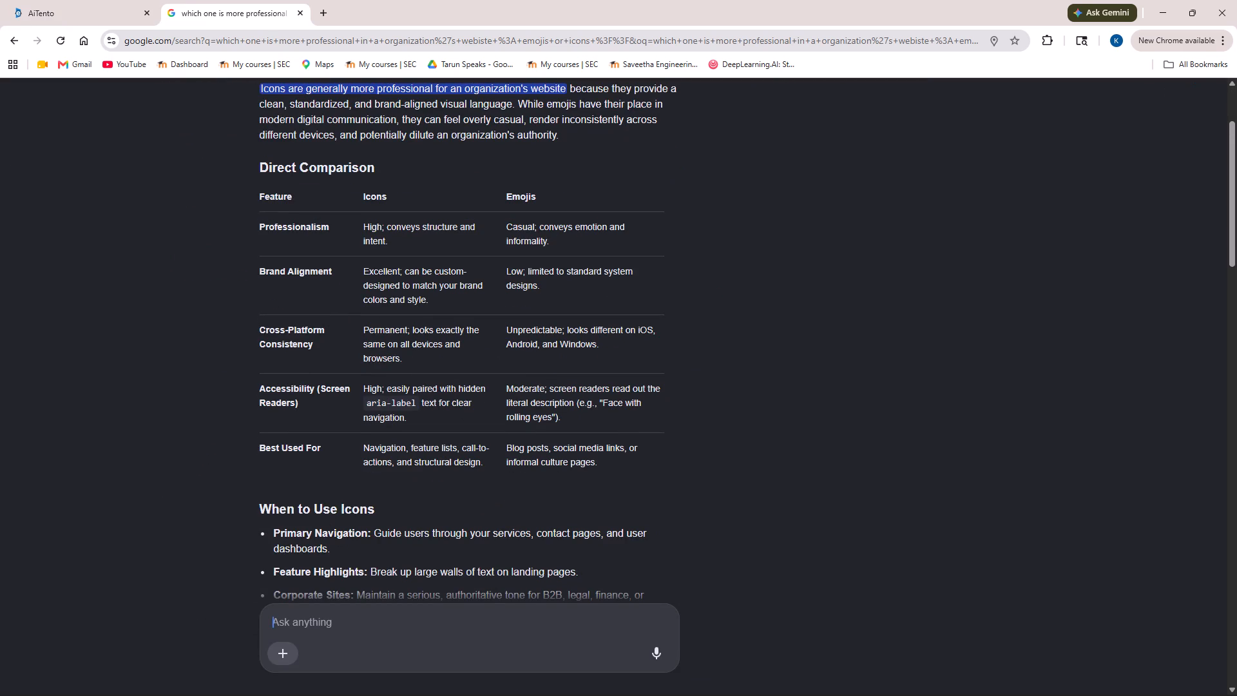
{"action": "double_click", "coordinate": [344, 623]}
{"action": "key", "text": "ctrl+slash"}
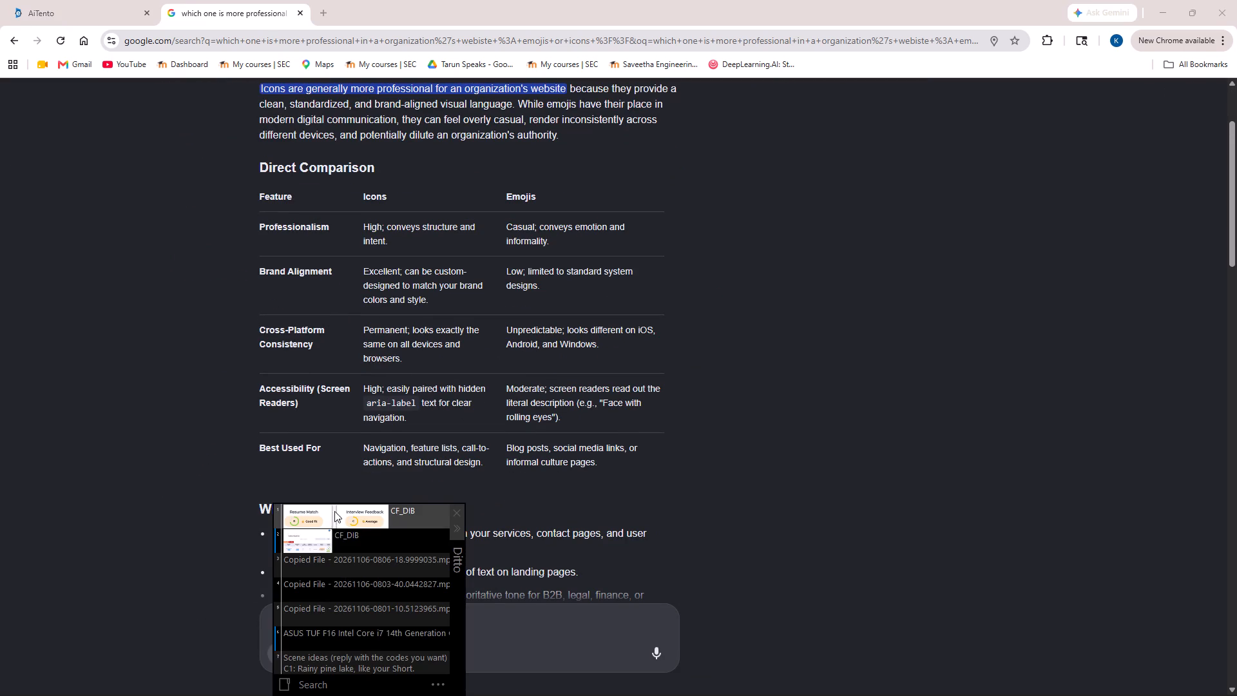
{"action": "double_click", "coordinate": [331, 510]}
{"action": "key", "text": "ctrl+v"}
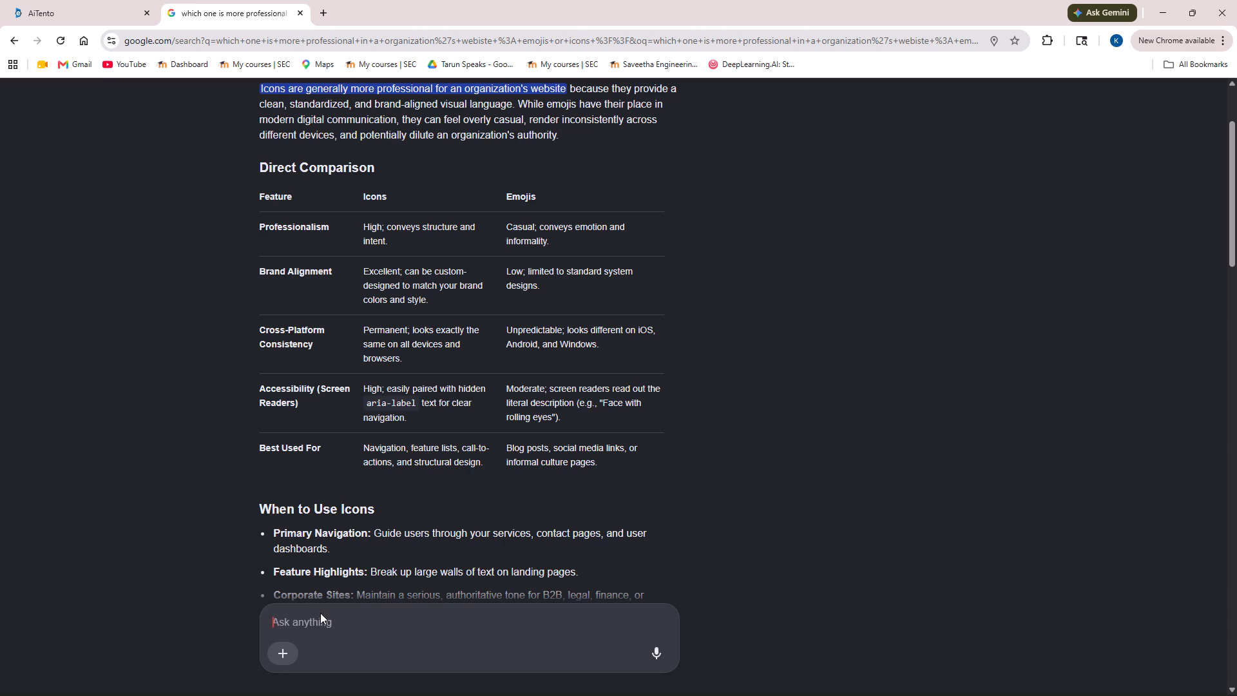
Transfer the ratings screenshot from the Ditto clipboard history onto the Google page to run an image search.
{"action": "key", "text": "ctrl+slash"}
{"action": "left_click_drag", "start_coordinate": [343, 521], "coordinate": [491, 525]}
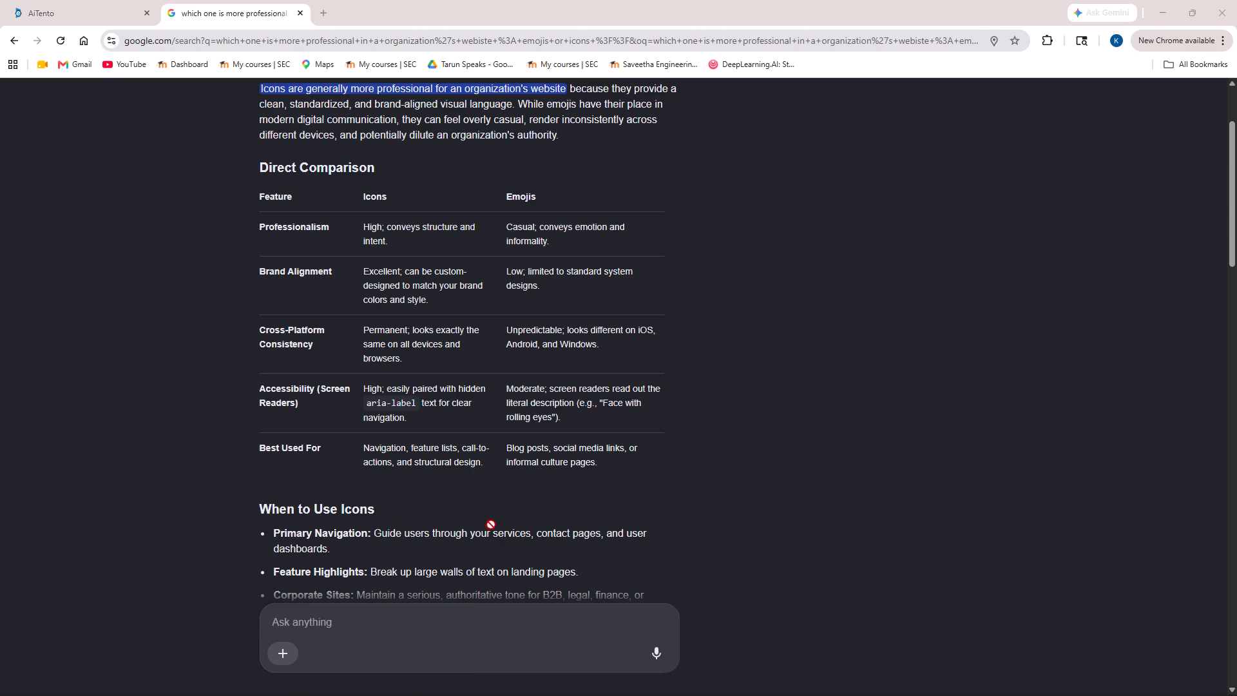
{"action": "left_click_drag", "start_coordinate": [491, 525], "coordinate": [530, 636]}
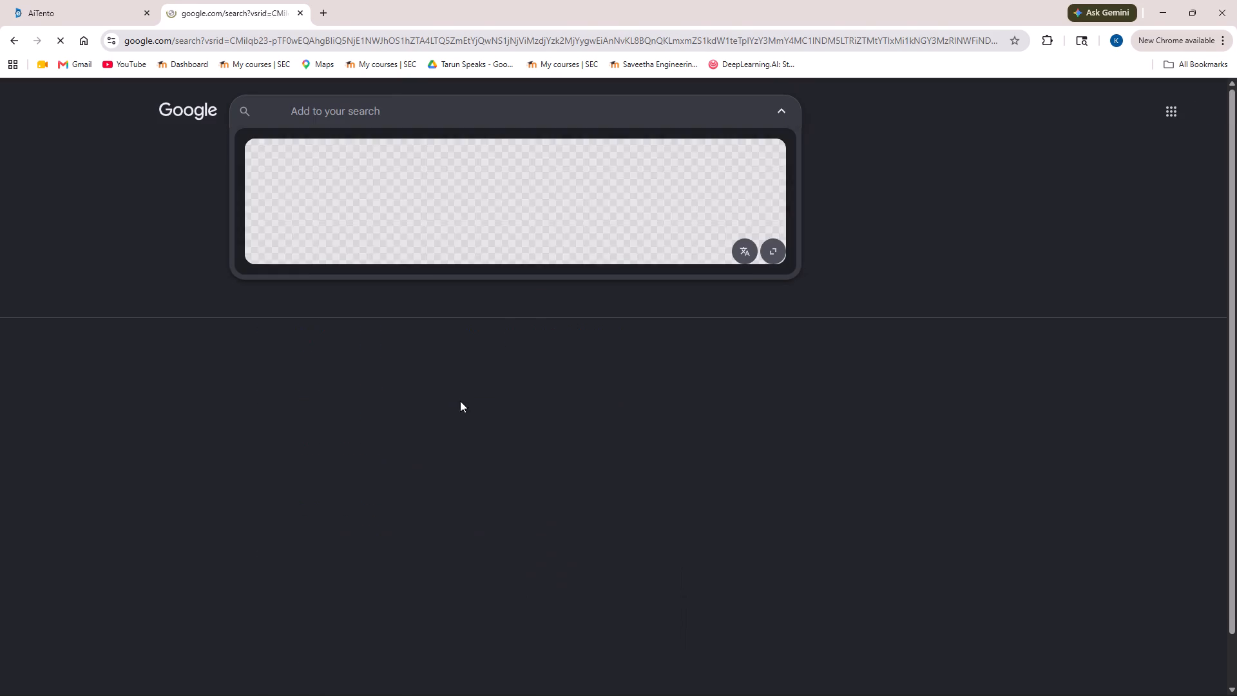
{"action": "scroll", "coordinate": [468, 160], "scroll_direction": "up", "scroll_amount": 1}
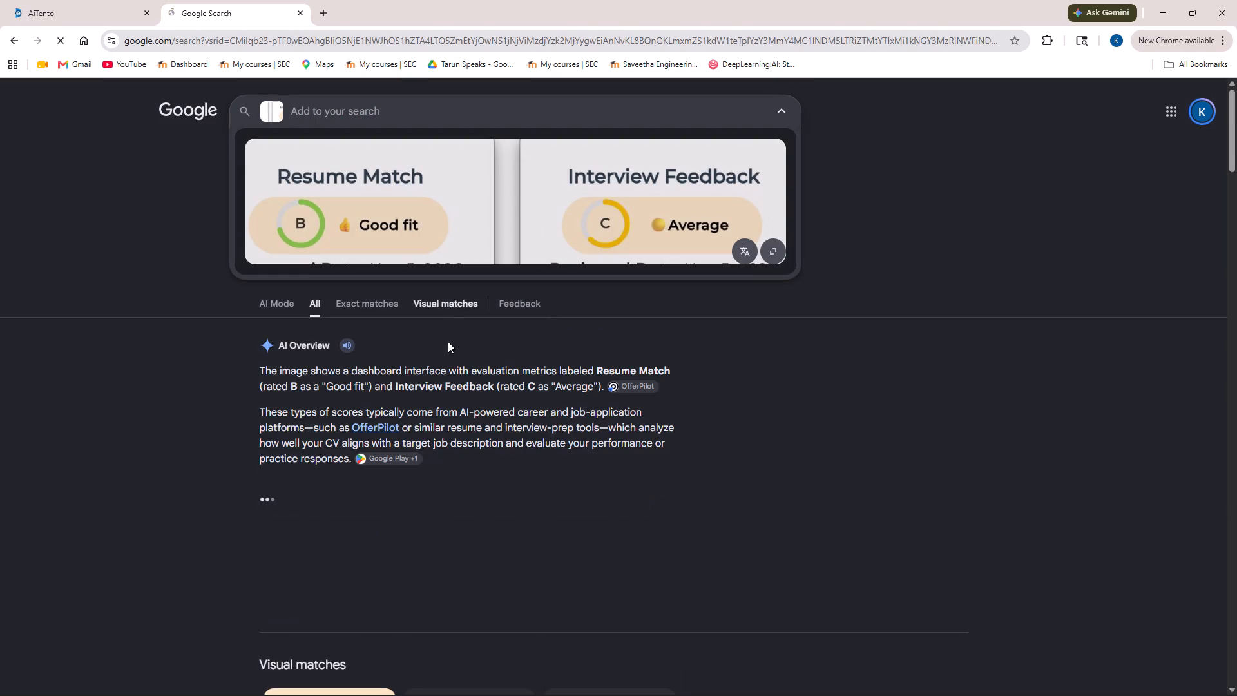
Leave the ratings image search and return to the emoji-versus-icon results, placing the cursor in the follow-up question box.
{"action": "scroll", "coordinate": [422, 401], "scroll_direction": "up", "scroll_amount": 3}
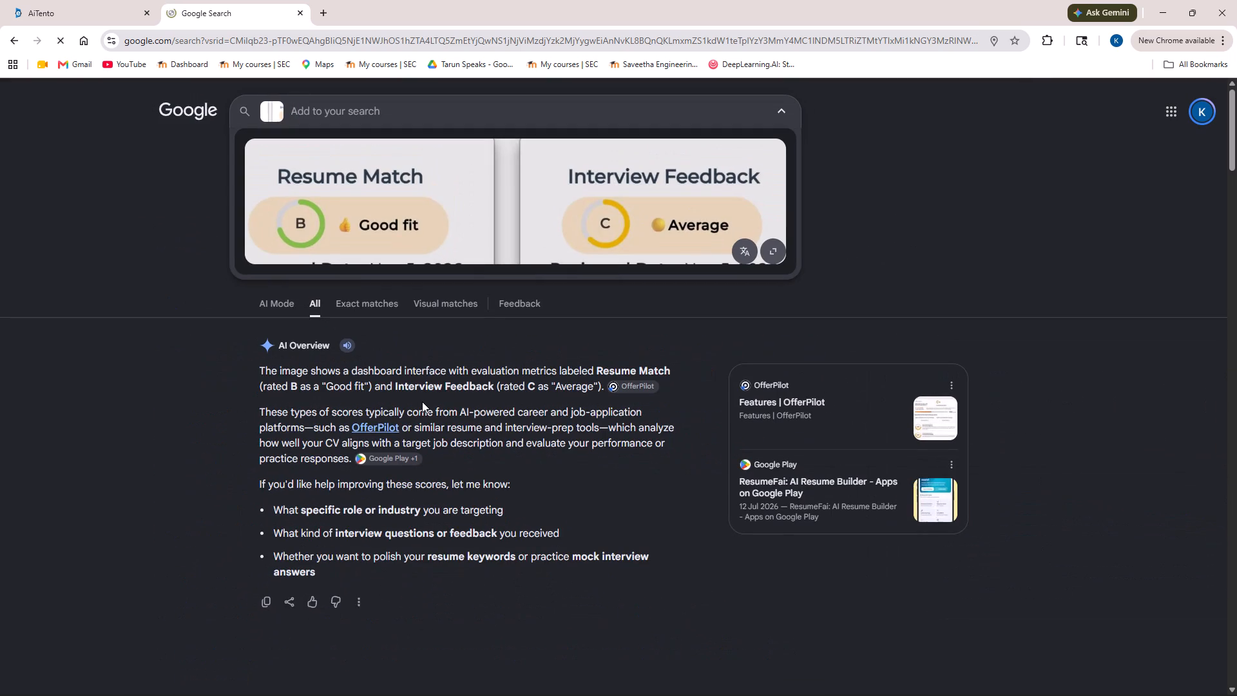
{"action": "left_click", "coordinate": [783, 113]}
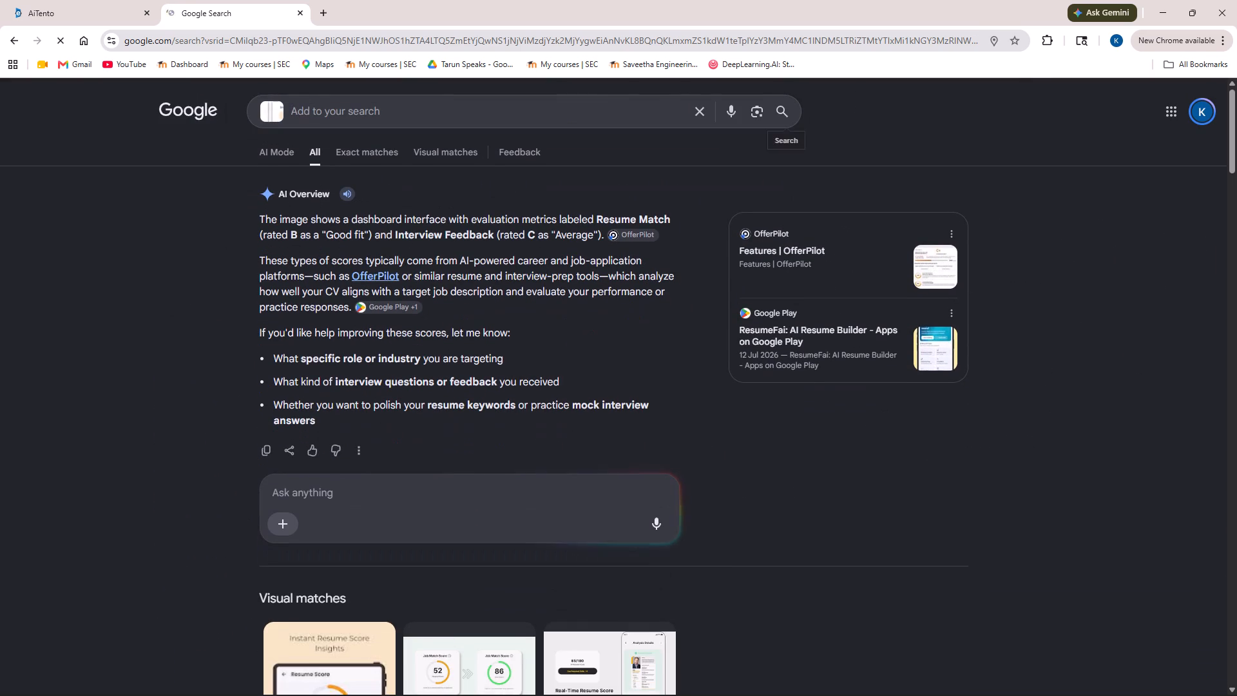
{"action": "left_click", "coordinate": [278, 107]}
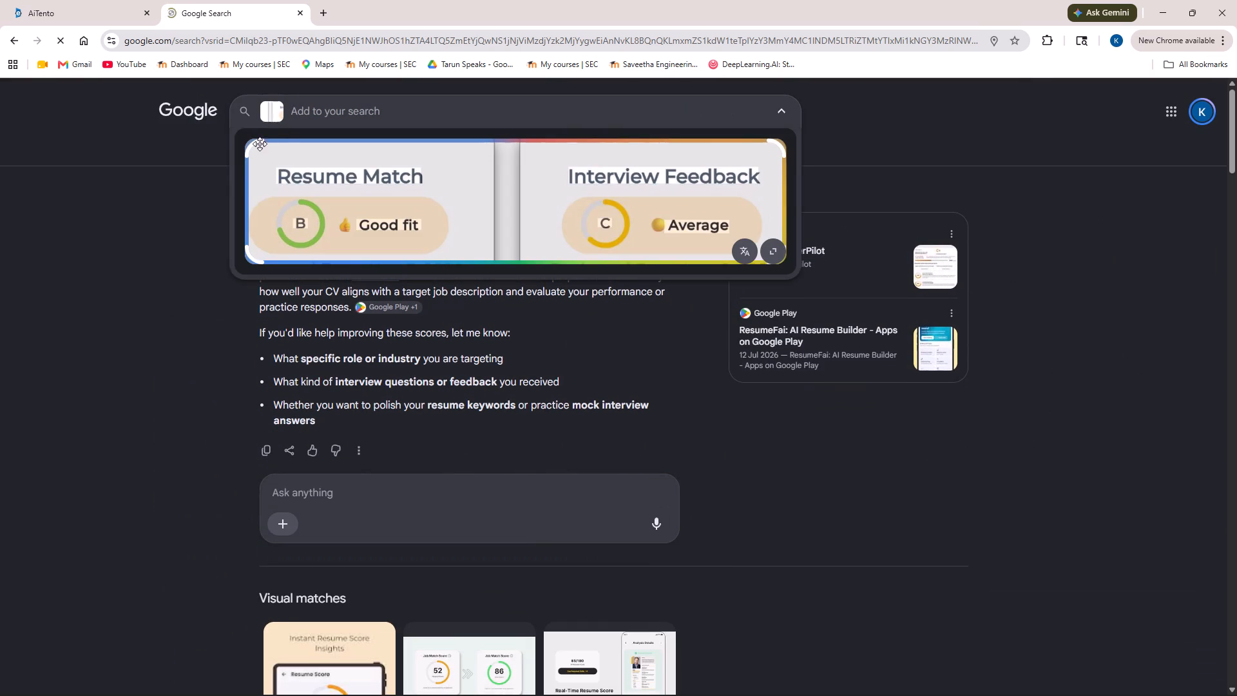
{"action": "key", "text": "Escape"}
{"action": "key", "text": "alt+Left"}
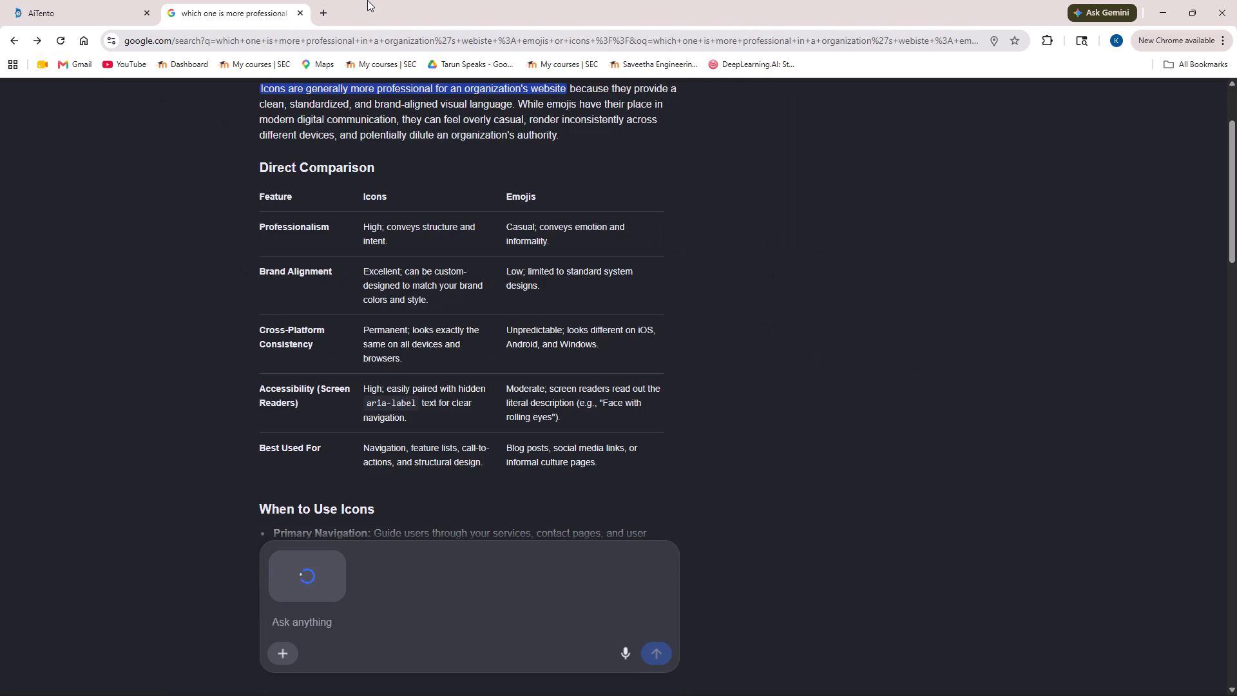
{"action": "left_click", "coordinate": [341, 623]}
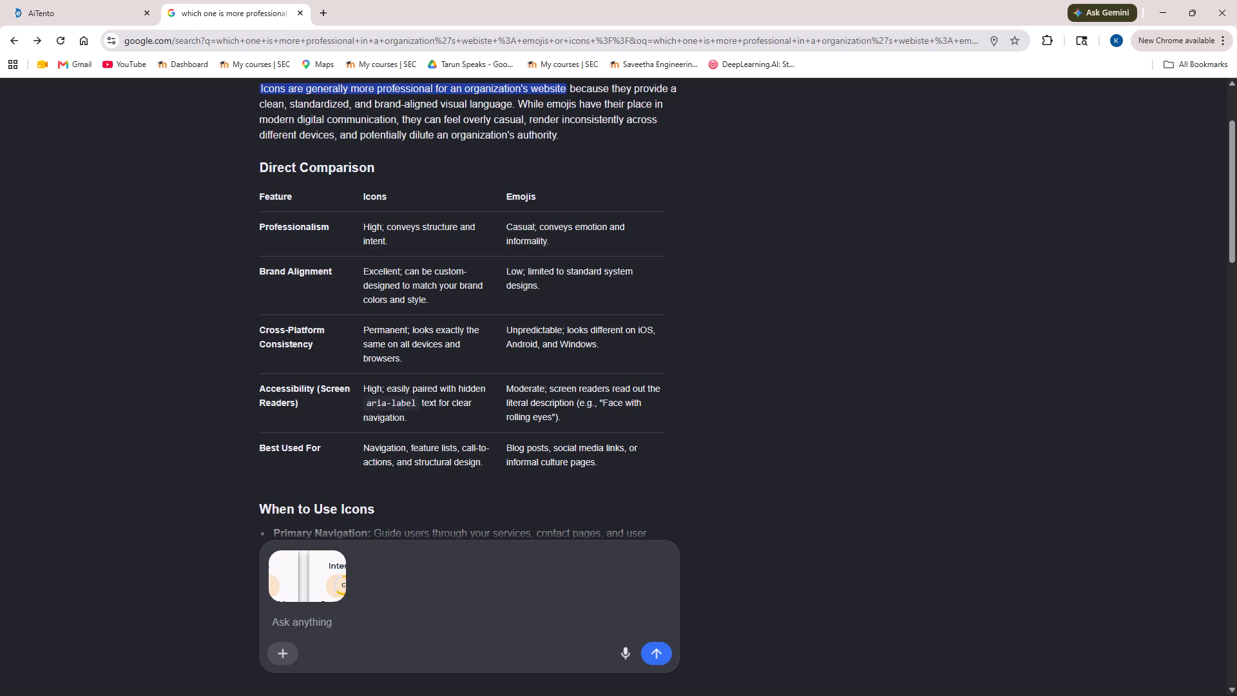
Close the AiTento Candidate Evaluation Summary and capture a screenshot of the Talent Pipeline's AiTento Status and AiTento Grade columns.
{"action": "left_click", "coordinate": [121, 0]}
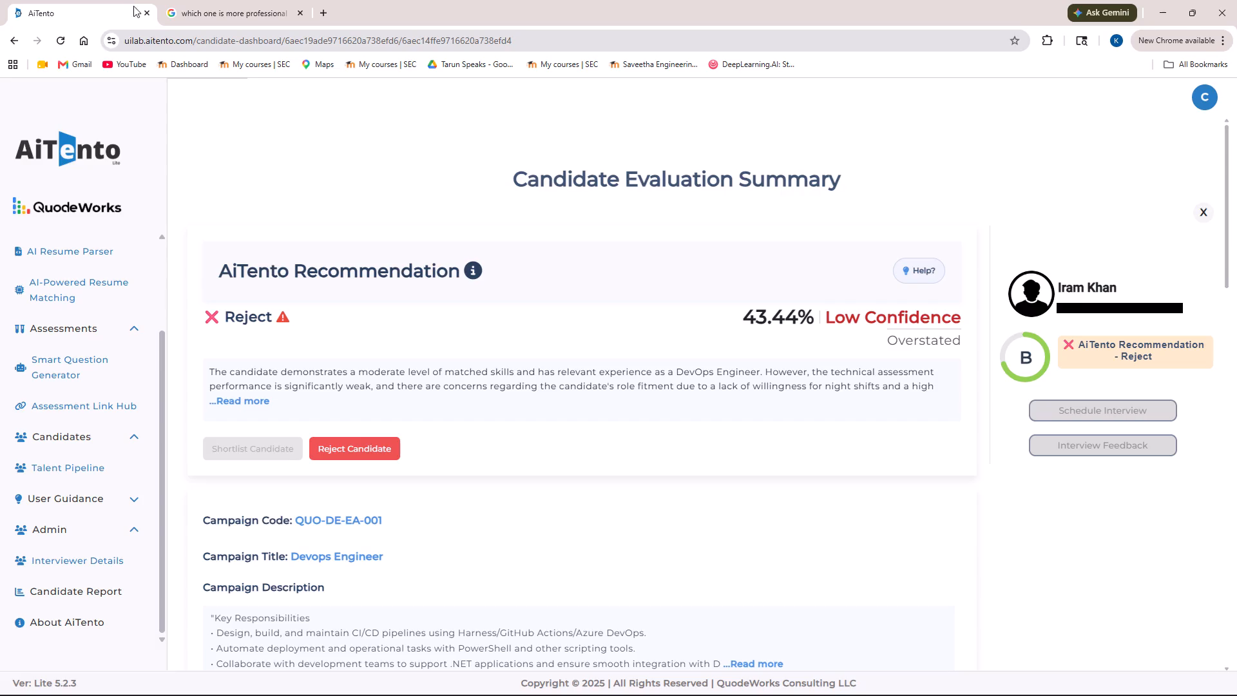
{"action": "left_click", "coordinate": [1203, 215]}
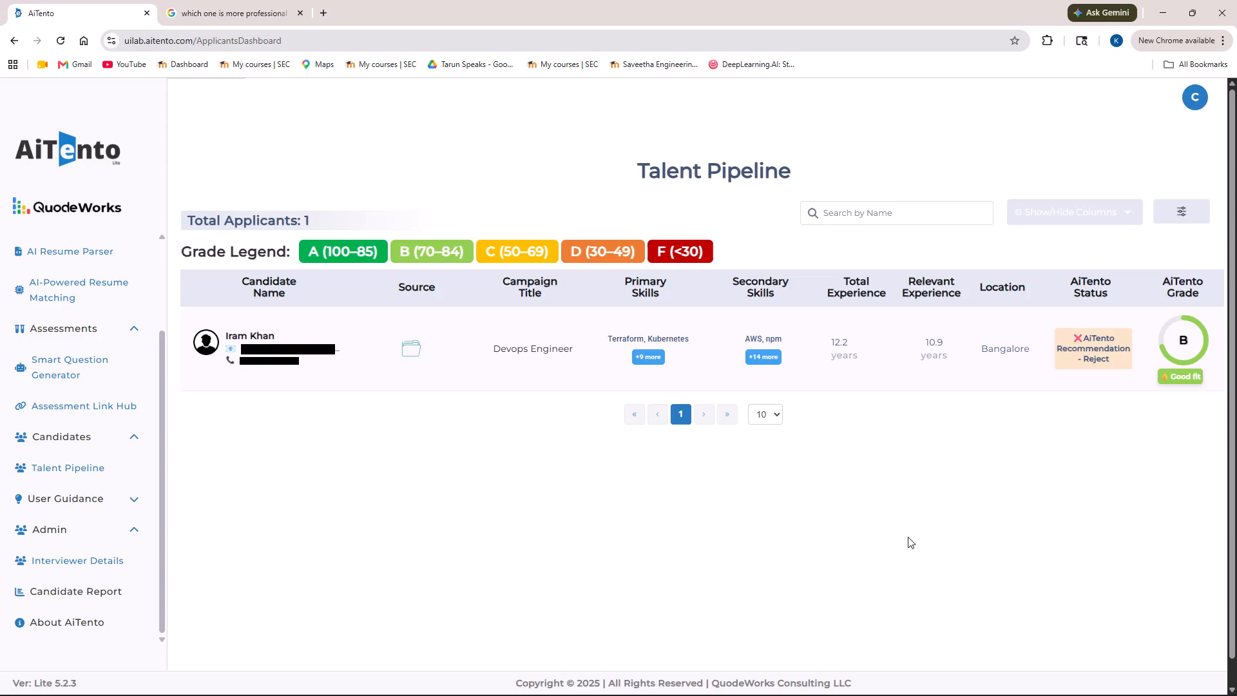
{"action": "key", "text": "Print"}
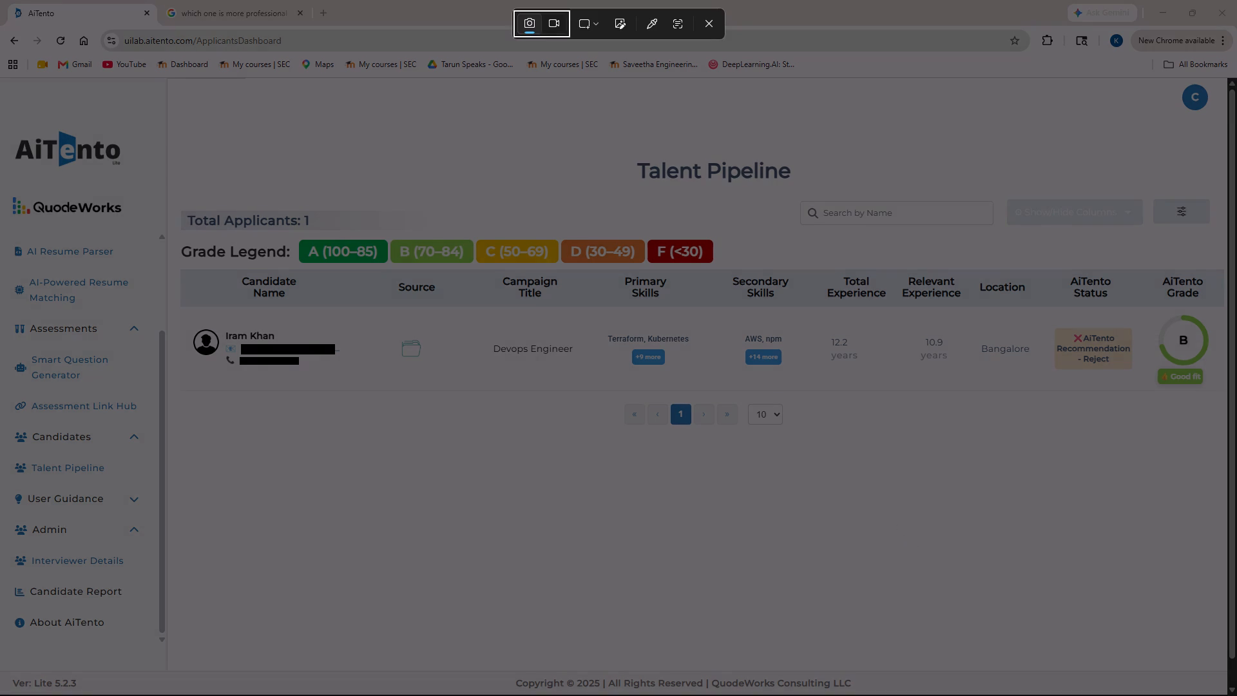
{"action": "left_click_drag", "start_coordinate": [1028, 271], "coordinate": [1236, 414]}
Attach the status and grade screenshot to the Google follow-up question from the Ditto clipboard history, returning from the image search it opens.
{"action": "left_click", "coordinate": [248, 0]}
{"action": "key", "text": "ctrl+v"}
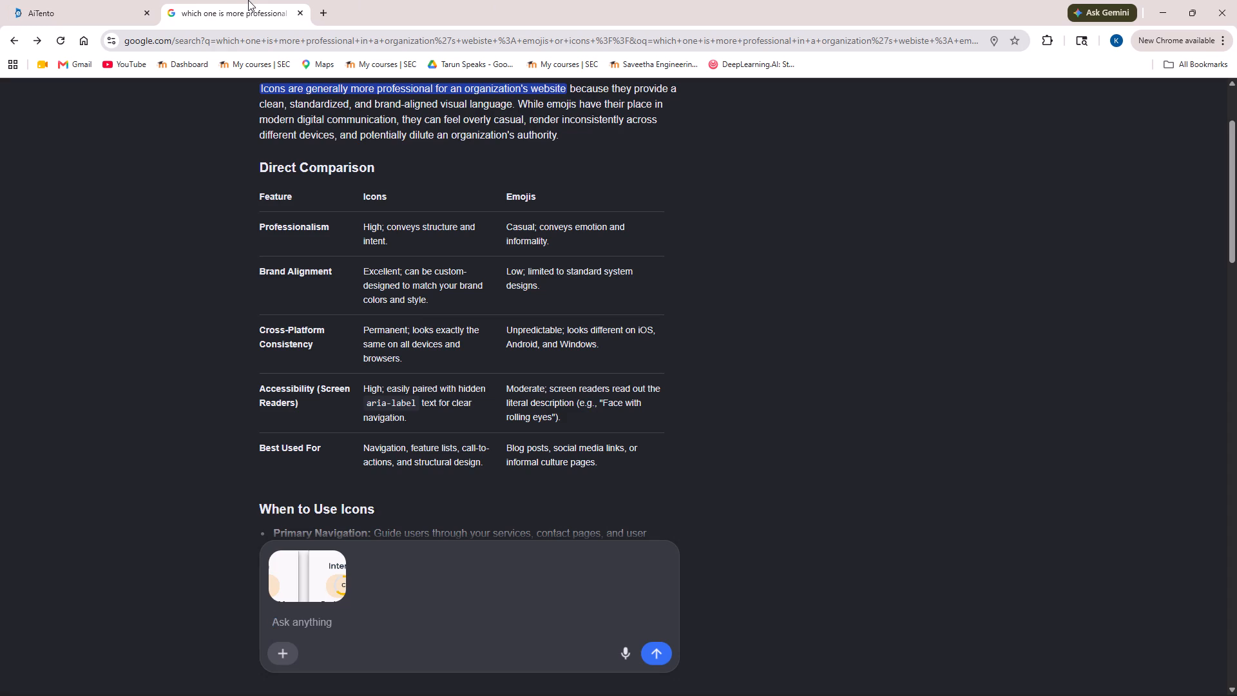
{"action": "left_click_drag", "start_coordinate": [353, 610], "coordinate": [316, 626]}
{"action": "left_click", "coordinate": [316, 626]}
{"action": "key", "text": "ctrl+v"}
{"action": "key", "text": "ctrl+slash"}
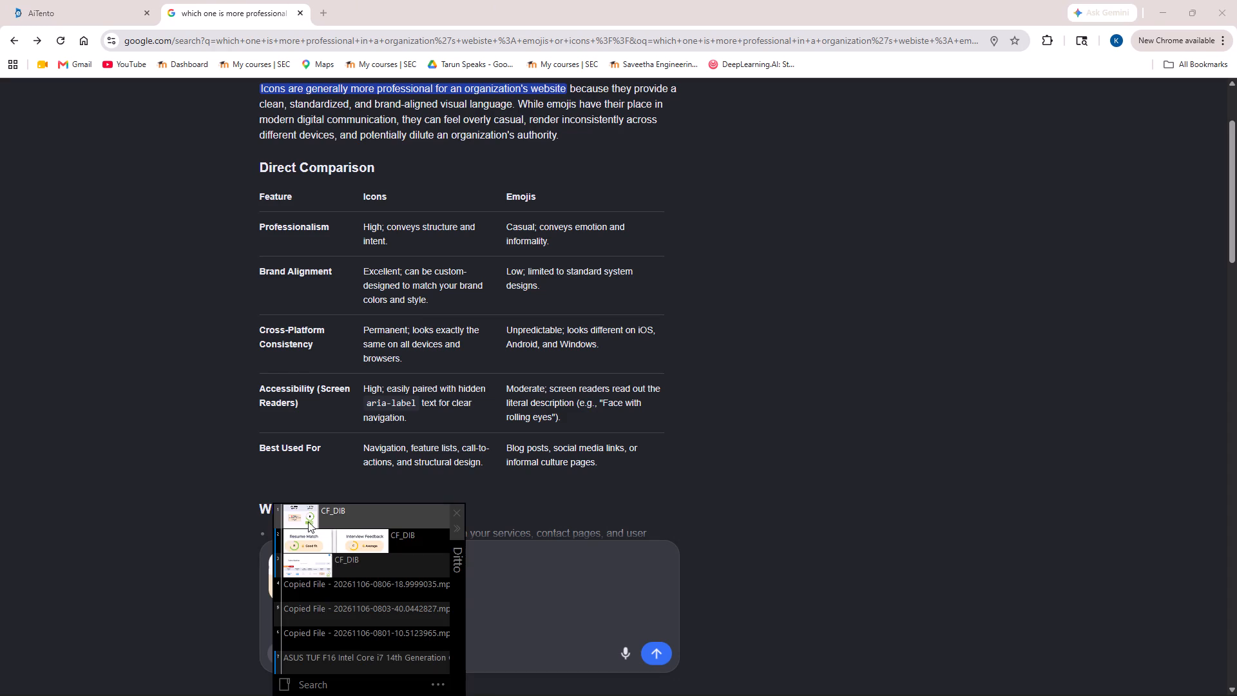
{"action": "left_click_drag", "start_coordinate": [298, 517], "coordinate": [327, 630]}
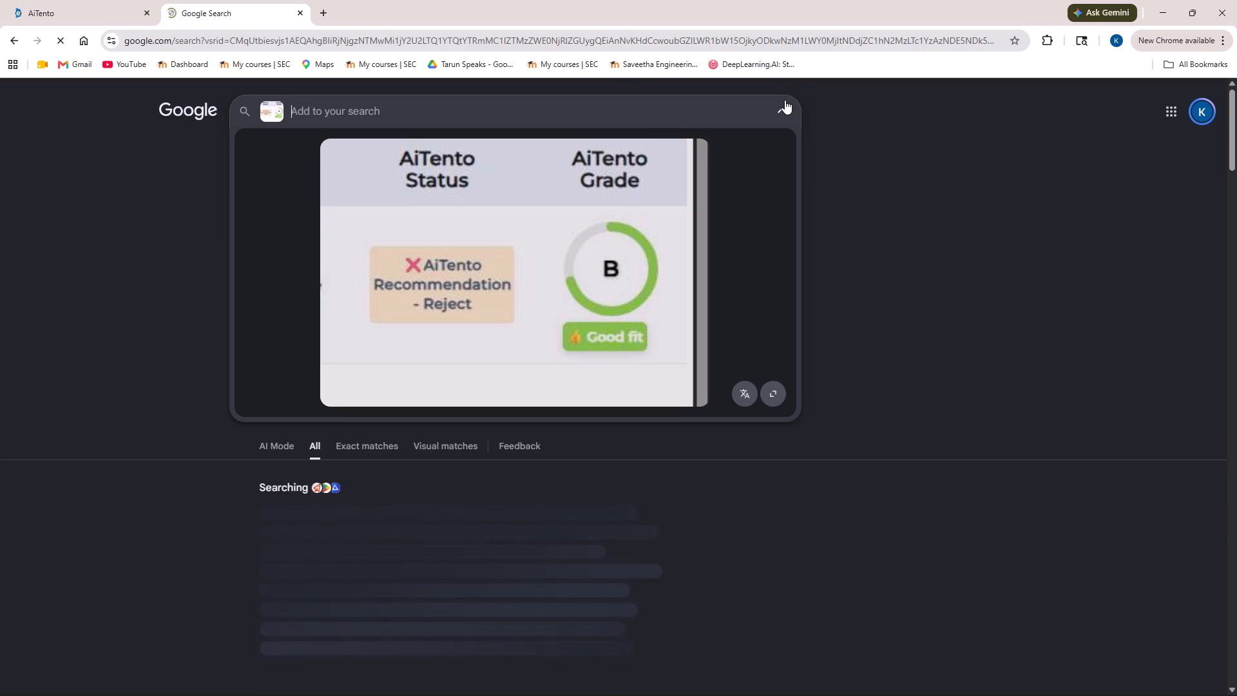
{"action": "left_click", "coordinate": [785, 100]}
{"action": "scroll", "coordinate": [518, 243], "scroll_direction": "up", "scroll_amount": 3}
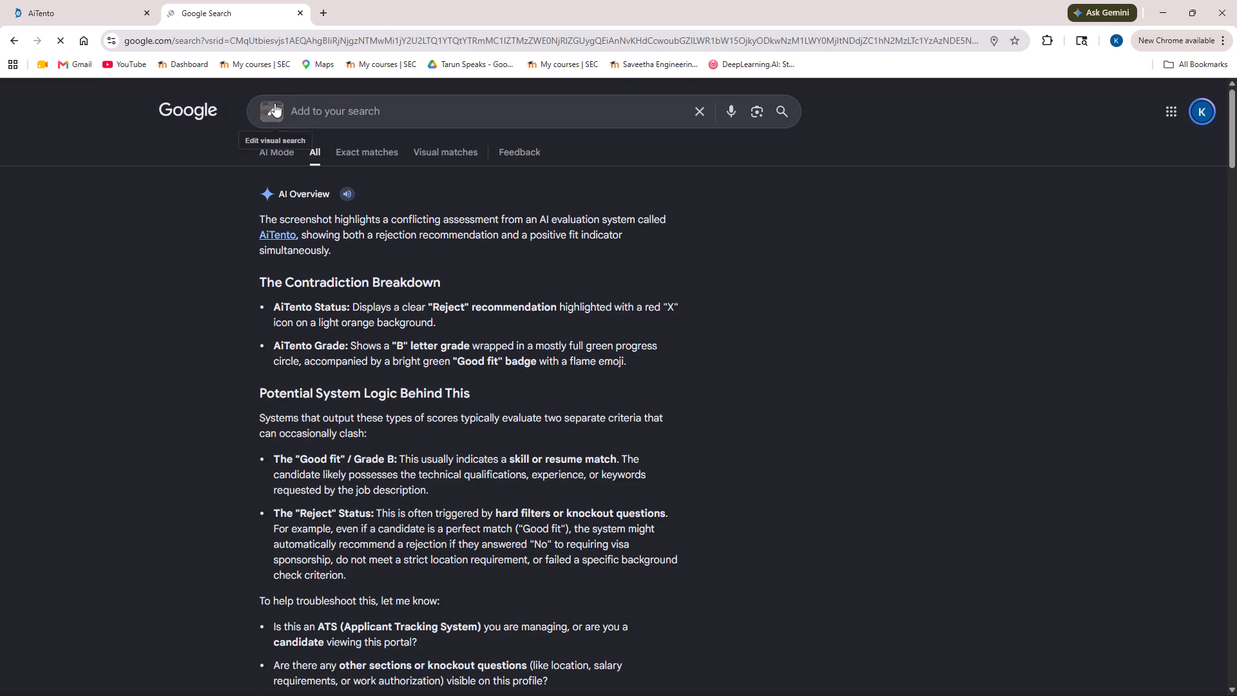
{"action": "left_click", "coordinate": [274, 103]}
{"action": "key", "text": "alt+Left"}
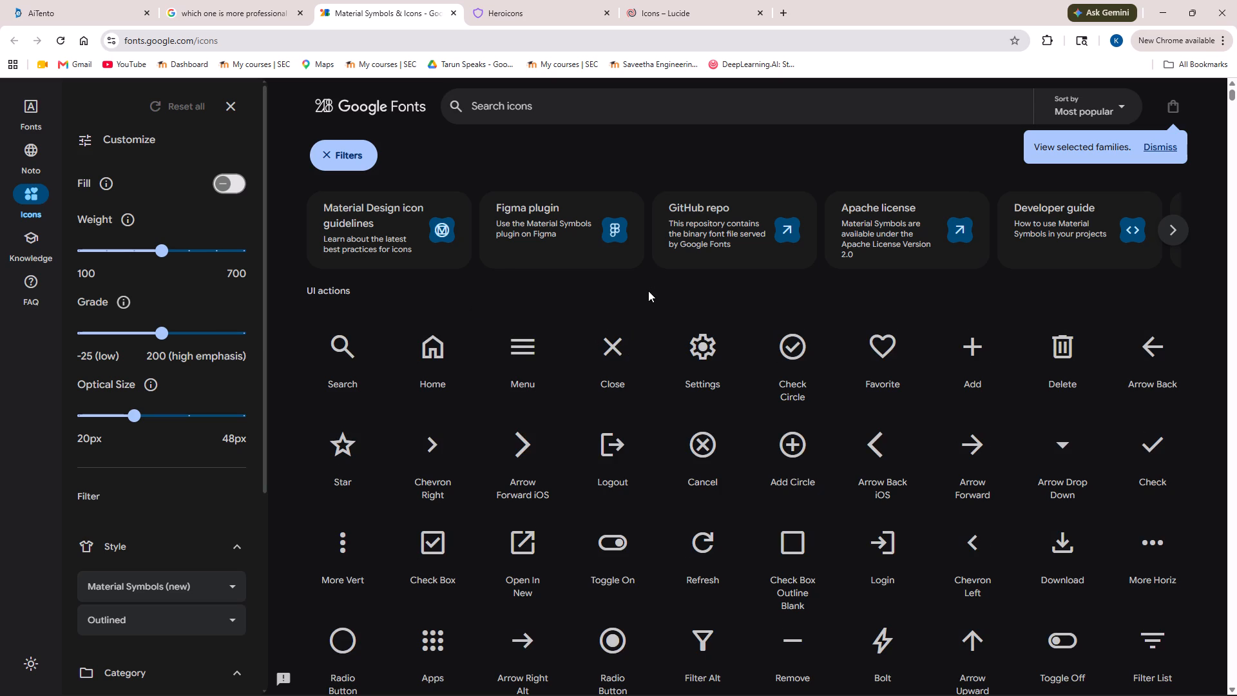
{"action": "scroll", "coordinate": [647, 291], "scroll_direction": "down", "scroll_amount": 2}
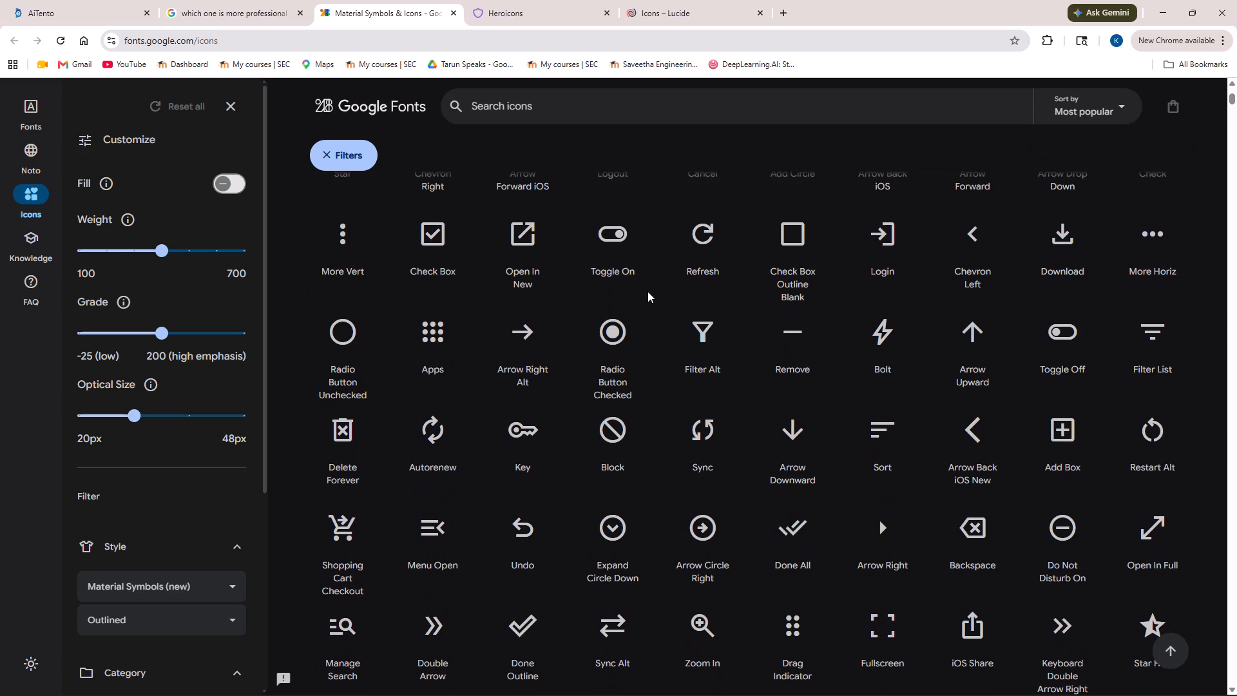
{"action": "scroll", "coordinate": [651, 294], "scroll_direction": "down", "scroll_amount": 1}
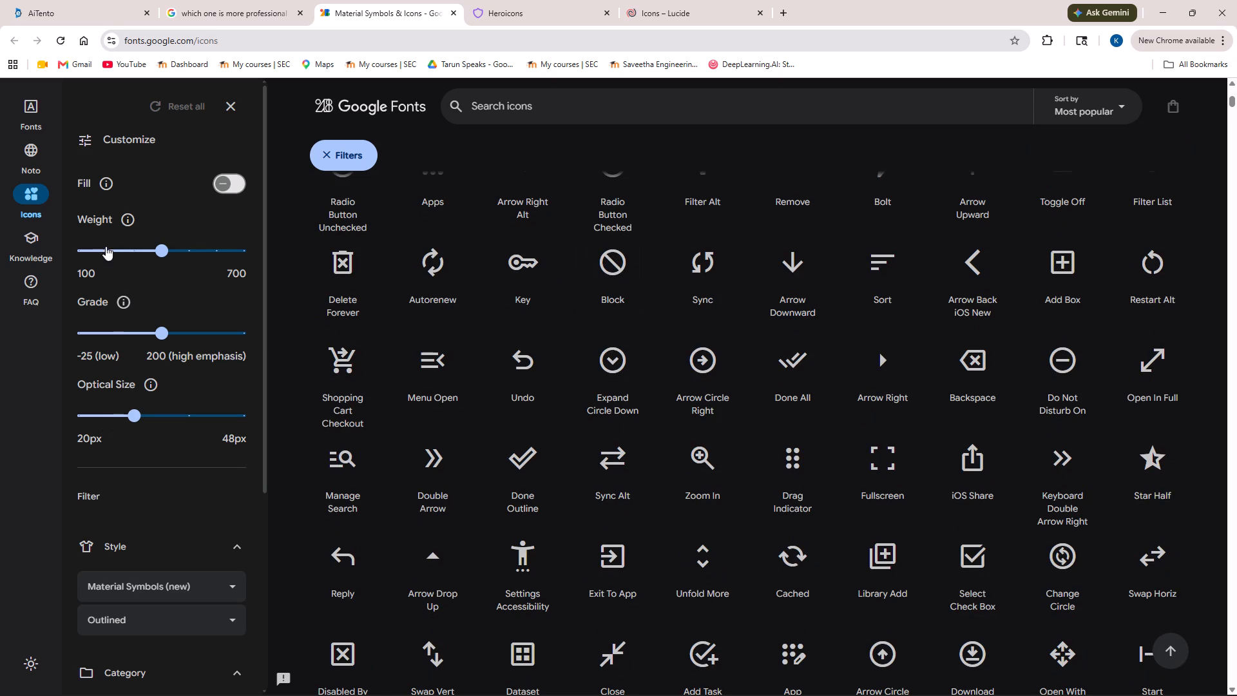
{"action": "scroll", "coordinate": [602, 483], "scroll_direction": "down", "scroll_amount": 2}
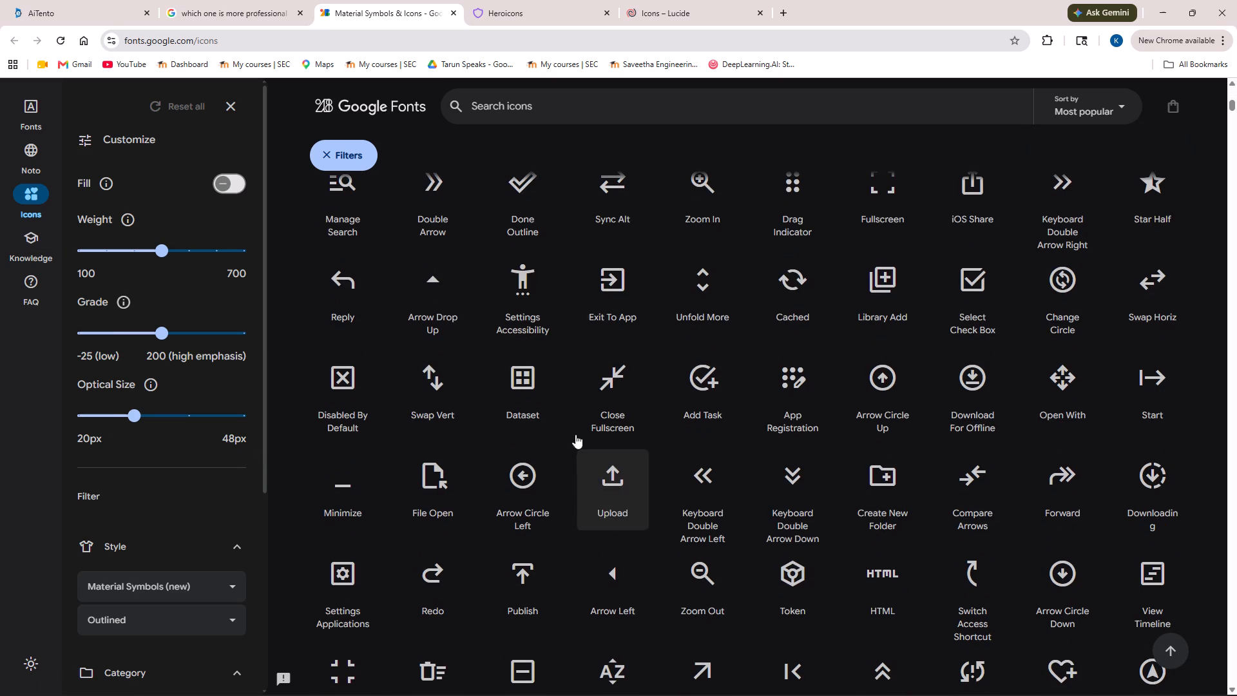
{"action": "scroll", "coordinate": [570, 428], "scroll_direction": "down", "scroll_amount": 6}
{"action": "scroll", "coordinate": [570, 428], "scroll_direction": "up", "scroll_amount": 15}
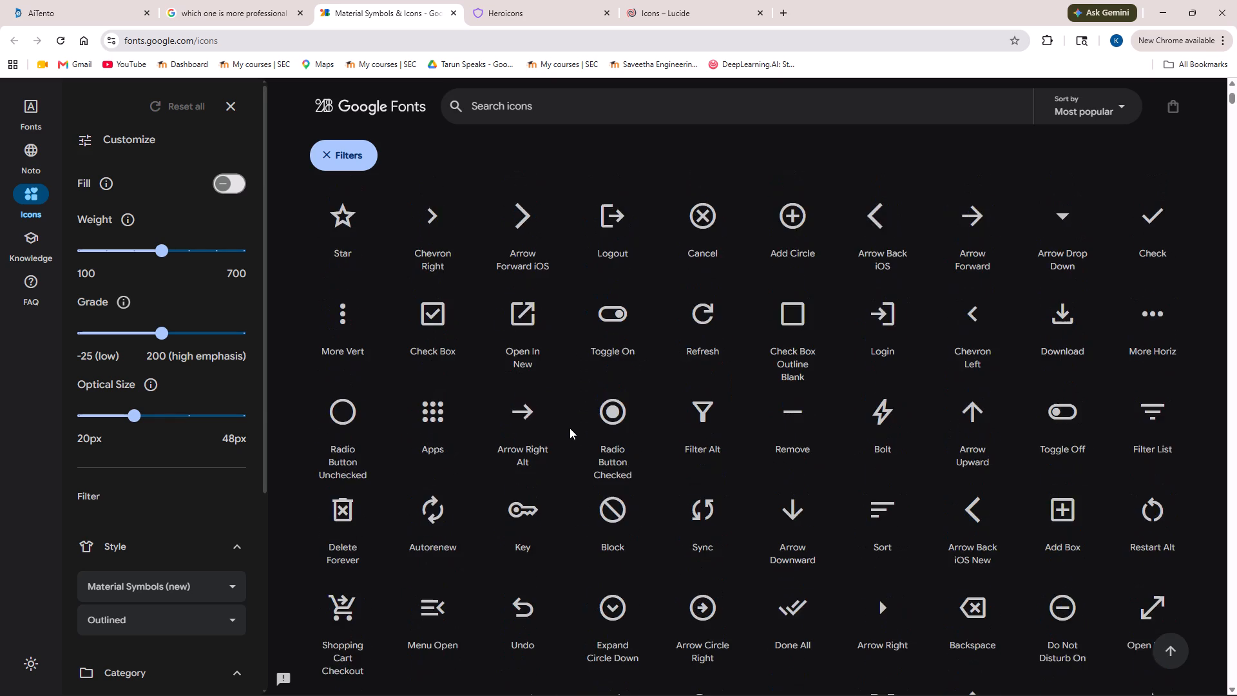
Return to the AI answer, open Font Awesome from its Industry Standards section and look over the home page.
{"action": "left_click", "coordinate": [273, 0]}
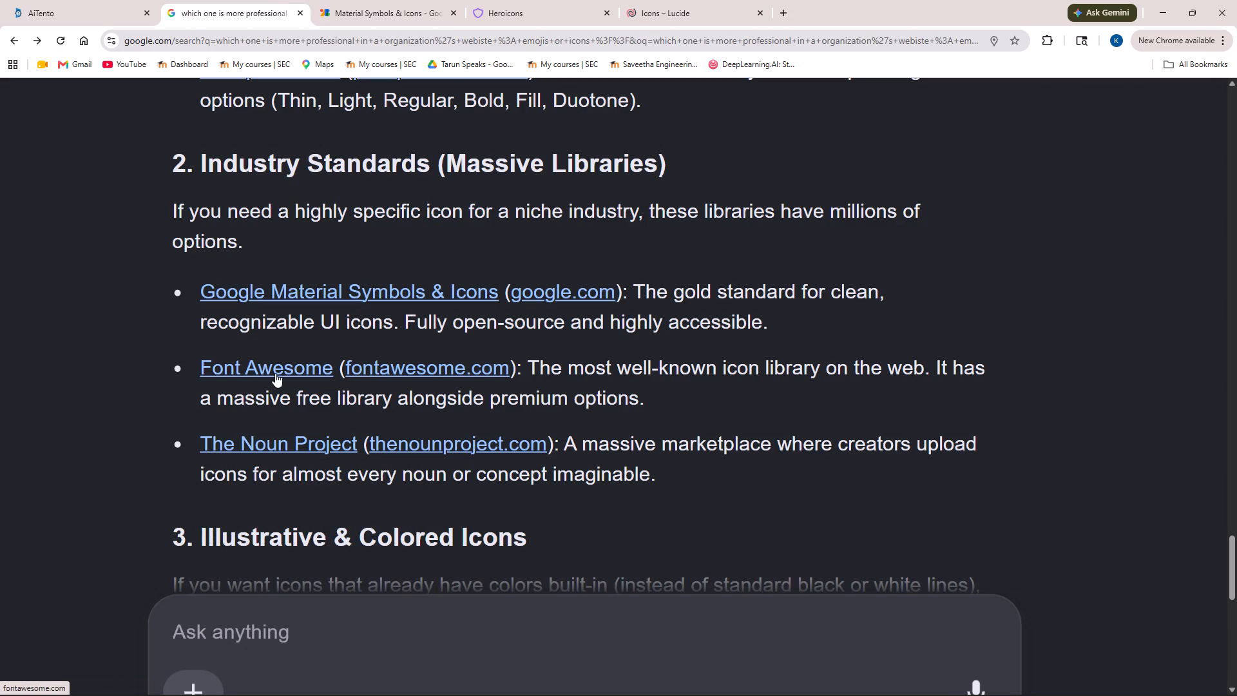
{"action": "left_click", "coordinate": [275, 373]}
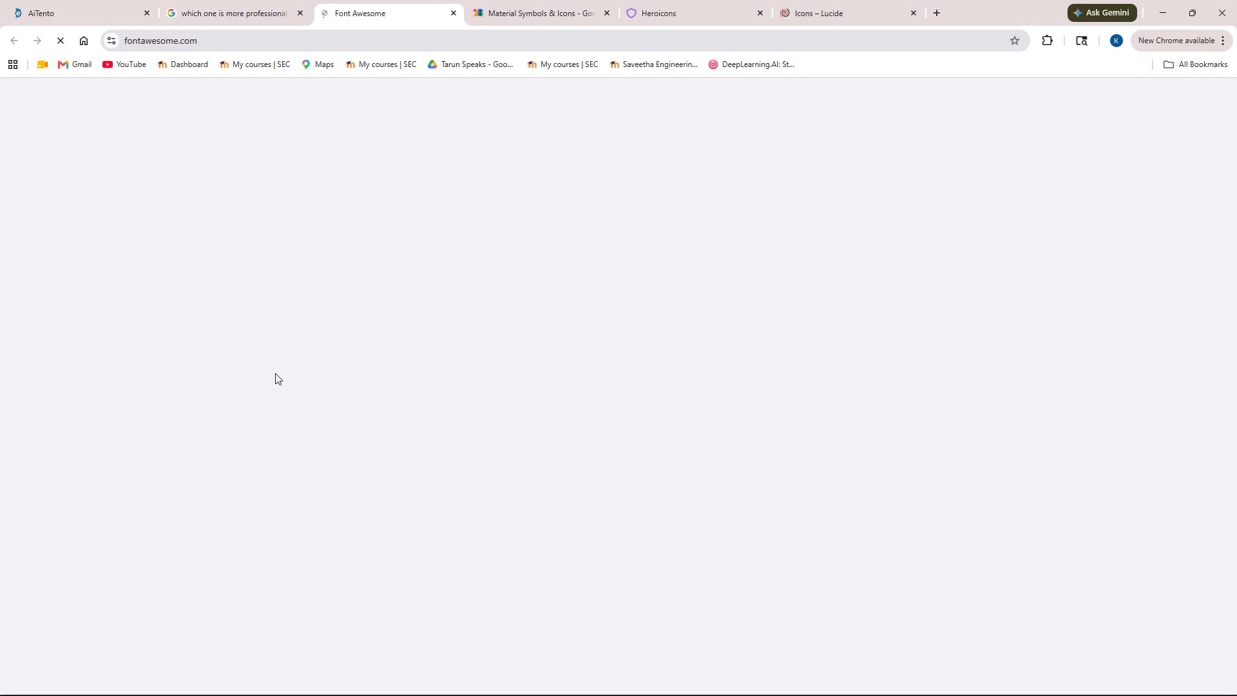
{"action": "scroll", "coordinate": [653, 336], "scroll_direction": "down", "scroll_amount": 3}
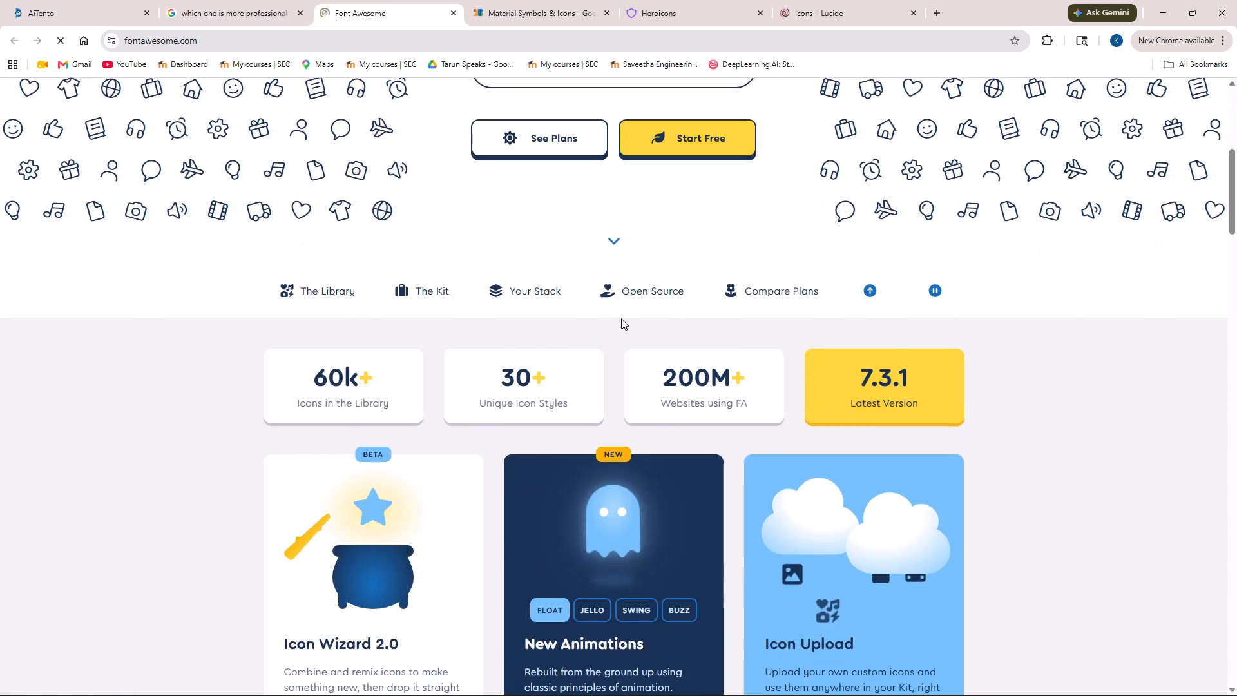
{"action": "scroll", "coordinate": [621, 318], "scroll_direction": "down", "scroll_amount": 2}
{"action": "scroll", "coordinate": [621, 318], "scroll_direction": "up", "scroll_amount": 2}
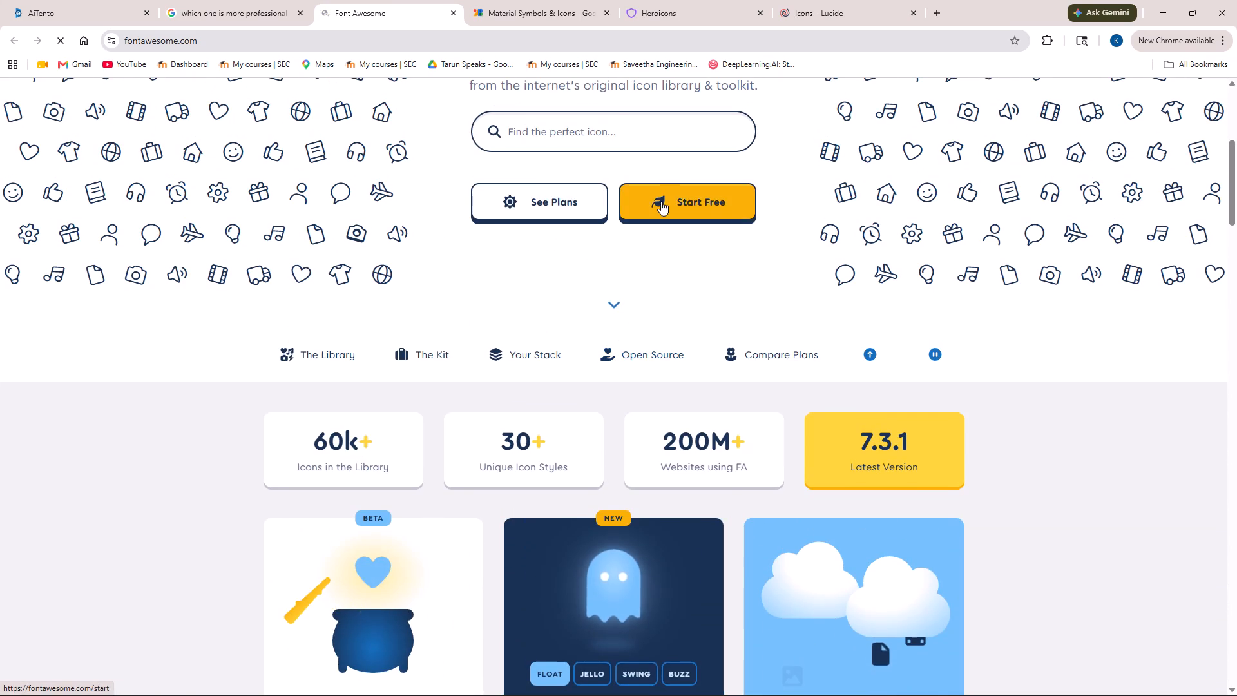
{"action": "scroll", "coordinate": [661, 201], "scroll_direction": "up", "scroll_amount": 5}
Open Font Awesome's Icons page and browse the available icon packs.
{"action": "left_click", "coordinate": [396, 201]}
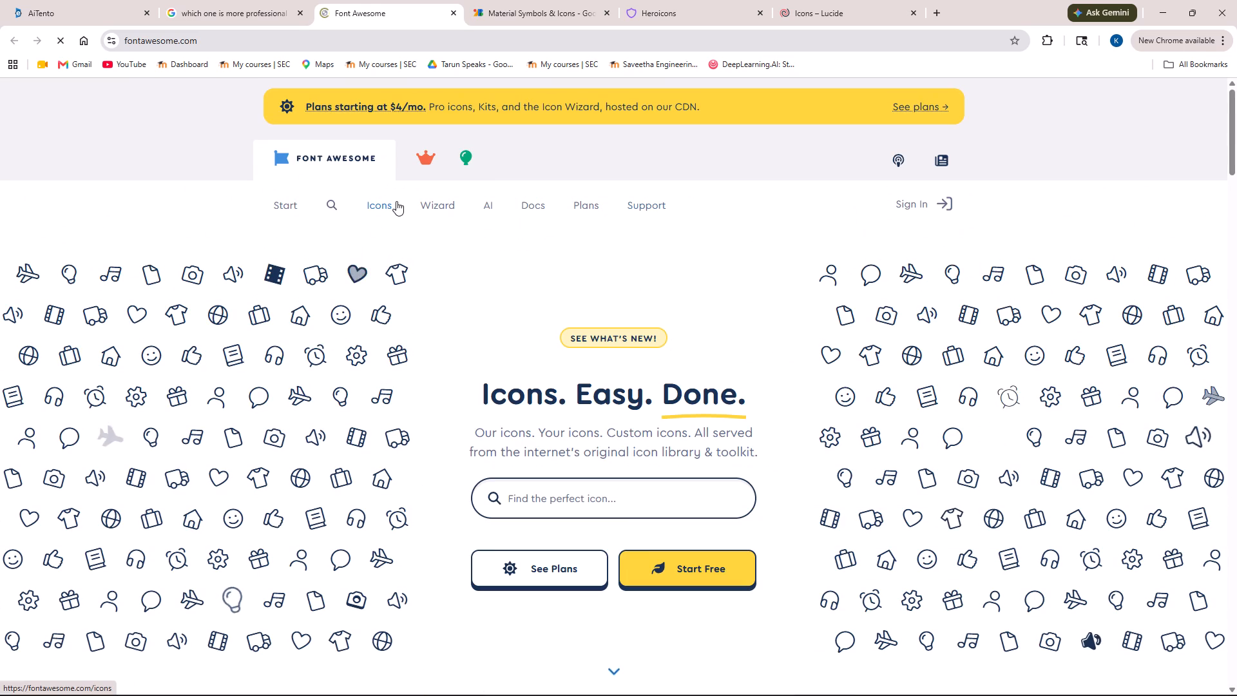
{"action": "scroll", "coordinate": [378, 441], "scroll_direction": "down", "scroll_amount": 2}
{"action": "scroll", "coordinate": [584, 424], "scroll_direction": "down", "scroll_amount": 2}
{"action": "scroll", "coordinate": [623, 240], "scroll_direction": "down", "scroll_amount": 5}
{"action": "scroll", "coordinate": [623, 240], "scroll_direction": "up", "scroll_amount": 1}
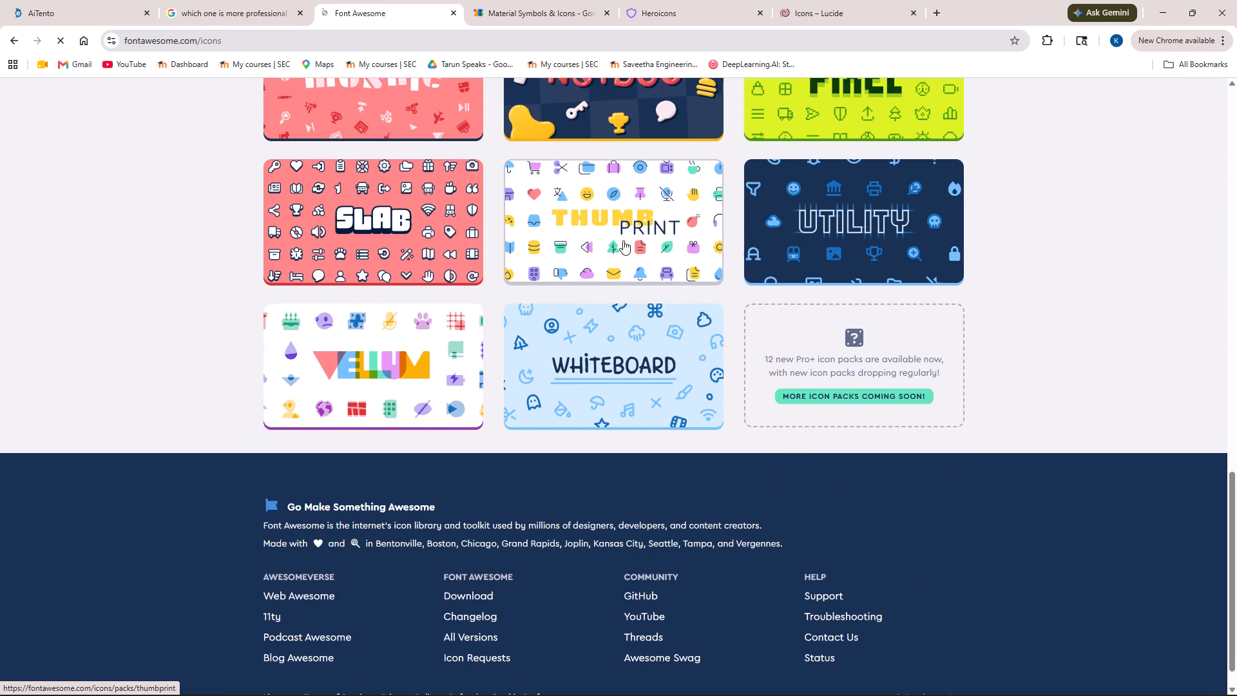
{"action": "scroll", "coordinate": [645, 302], "scroll_direction": "up", "scroll_amount": 4}
Open the Classic icon pack and examine its sample icons and the Classic Solid and Classic Regular sets.
{"action": "left_click", "coordinate": [603, 195]}
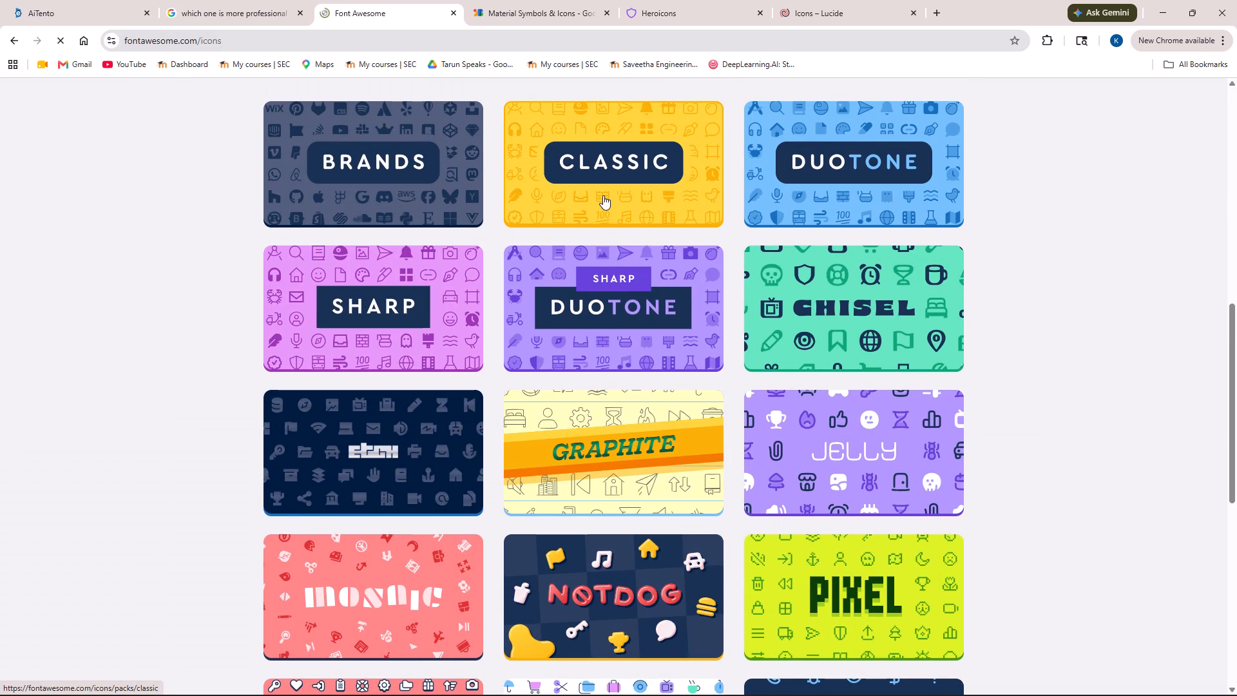
{"action": "scroll", "coordinate": [588, 324], "scroll_direction": "down", "scroll_amount": 5}
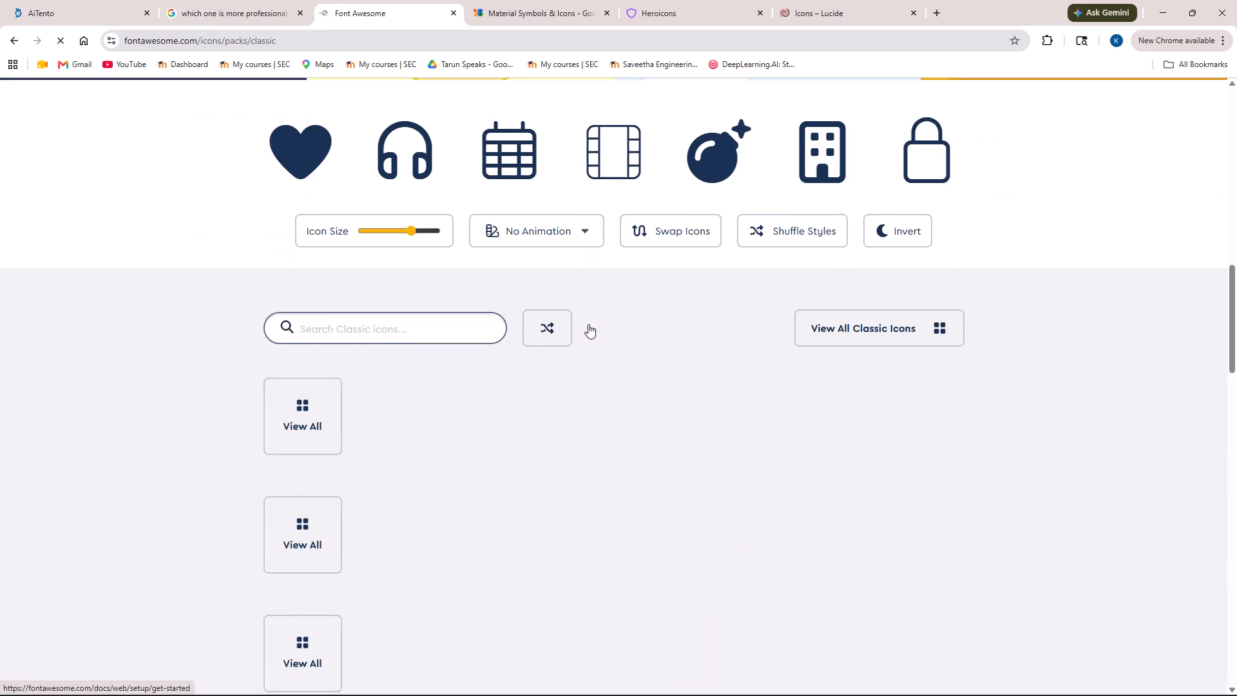
{"action": "scroll", "coordinate": [588, 324], "scroll_direction": "down", "scroll_amount": 3}
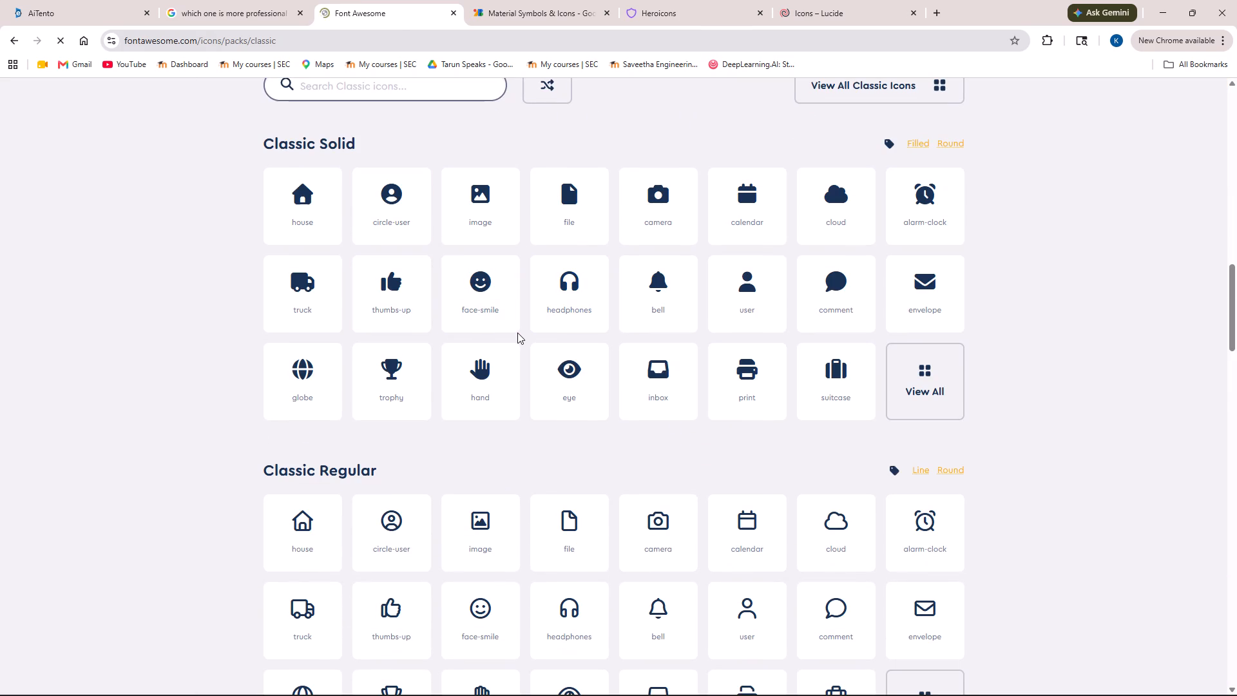
{"action": "scroll", "coordinate": [517, 333], "scroll_direction": "down", "scroll_amount": 4}
{"action": "scroll", "coordinate": [562, 275], "scroll_direction": "up", "scroll_amount": 3}
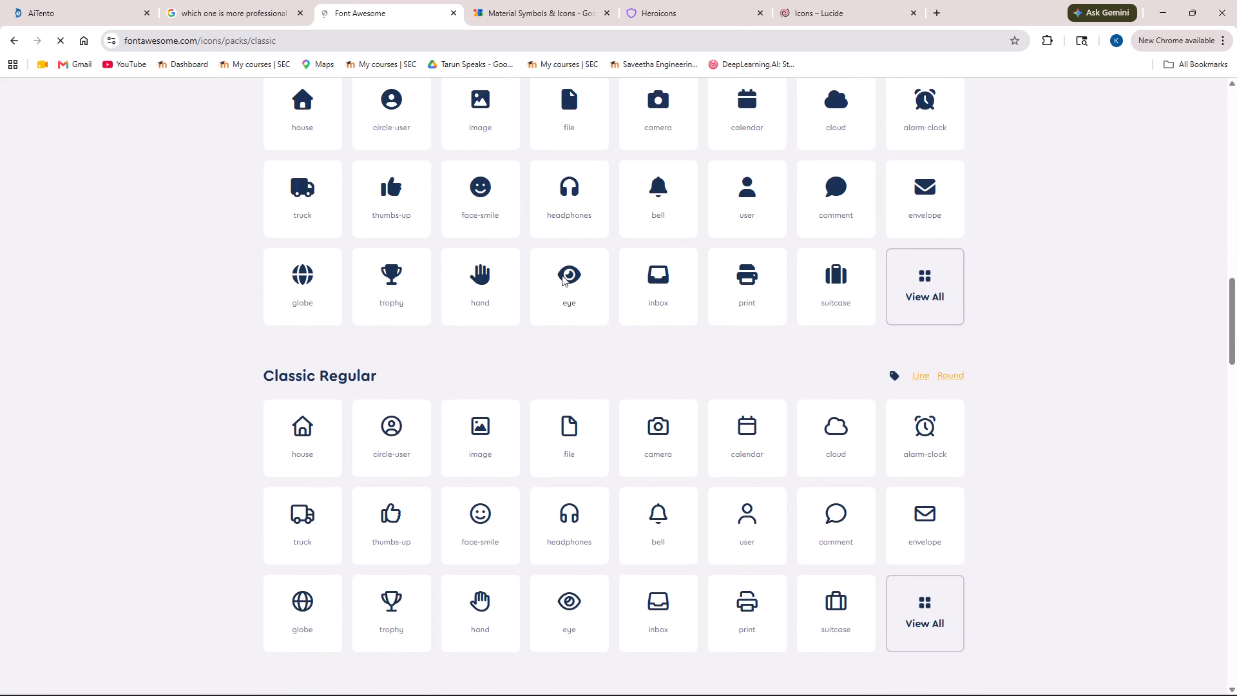
{"action": "scroll", "coordinate": [562, 275], "scroll_direction": "up", "scroll_amount": 2}
{"action": "scroll", "coordinate": [562, 275], "scroll_direction": "down", "scroll_amount": 9}
{"action": "scroll", "coordinate": [605, 400], "scroll_direction": "up", "scroll_amount": 7}
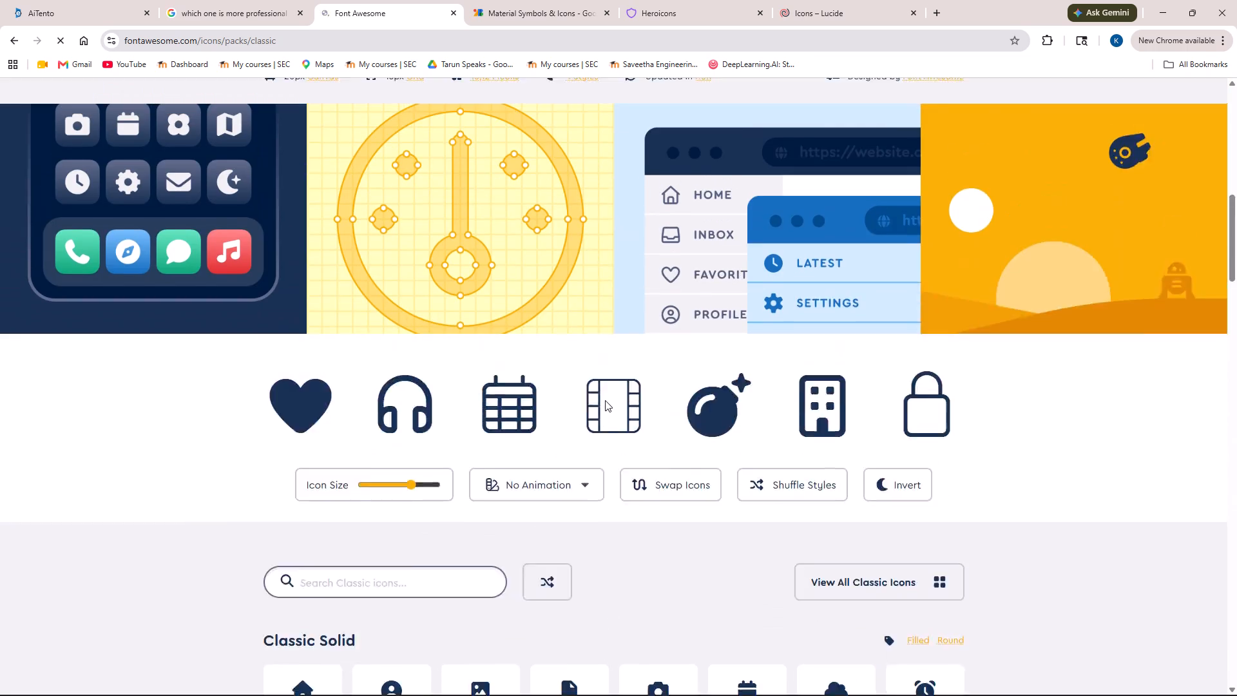
{"action": "scroll", "coordinate": [605, 400], "scroll_direction": "down", "scroll_amount": 3}
Try out the Classic pack's preview by changing the sample icon size and toggling inverted colours.
{"action": "left_click_drag", "start_coordinate": [416, 440], "coordinate": [450, 440]}
{"action": "left_click_drag", "start_coordinate": [411, 447], "coordinate": [437, 447]}
{"action": "left_click_drag", "start_coordinate": [430, 487], "coordinate": [394, 492]}
{"action": "left_click", "coordinate": [887, 444]}
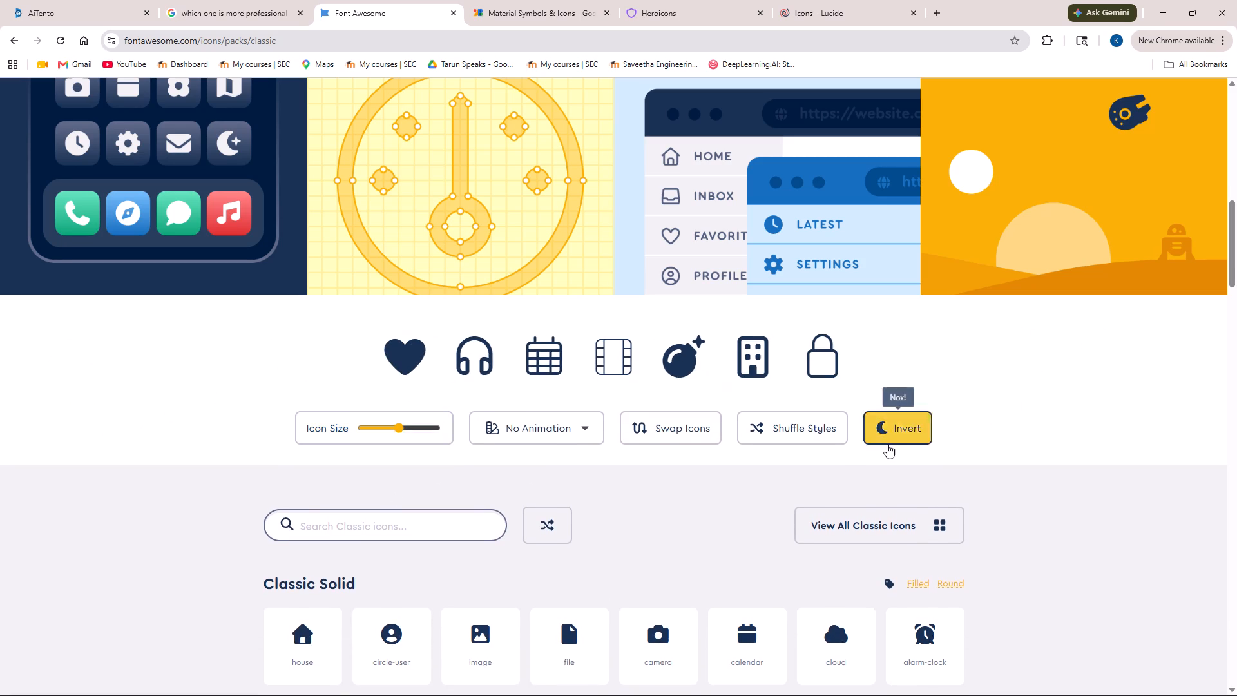
{"action": "left_click", "coordinate": [887, 444]}
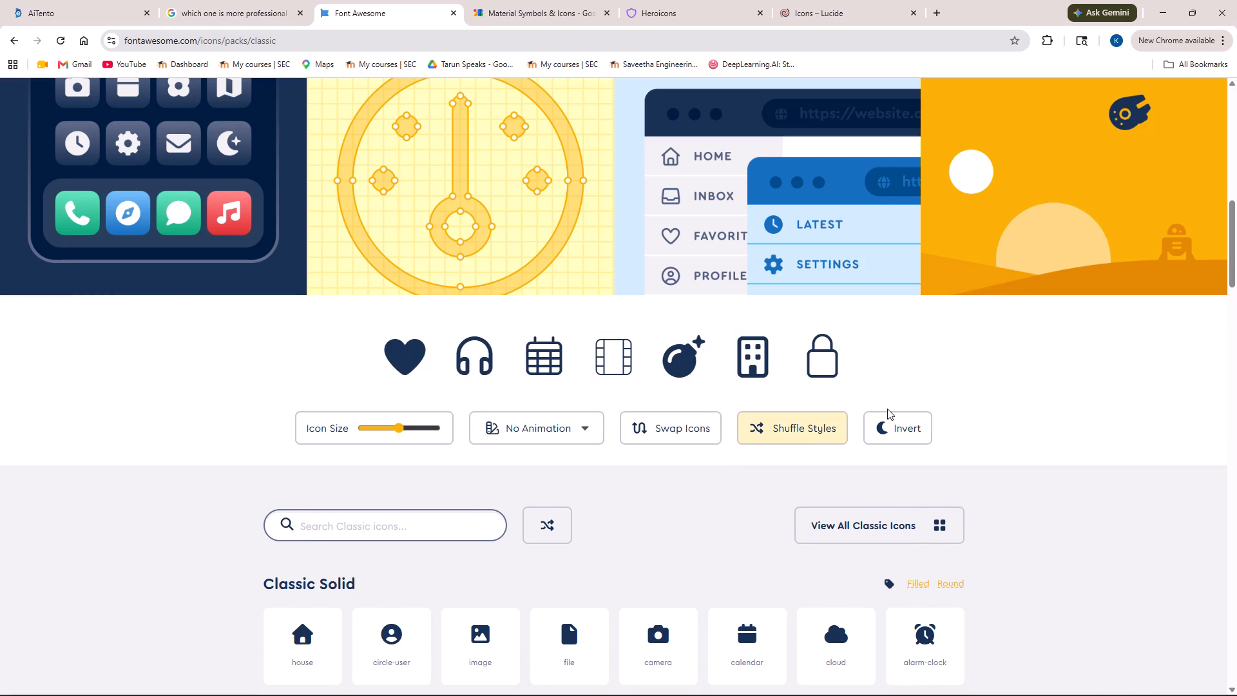
{"action": "left_click", "coordinate": [891, 427]}
{"action": "left_click", "coordinate": [891, 427]}
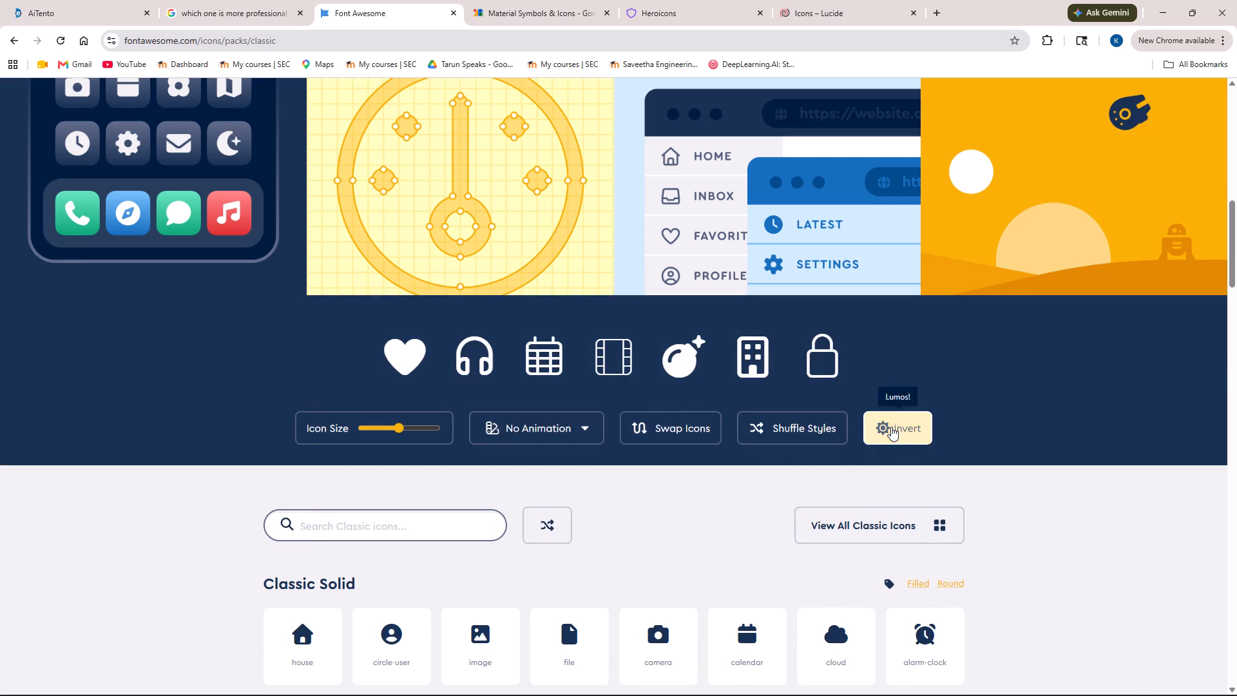
Go back to the icon packs, open the Brands pack and look through its icons and description.
{"action": "scroll", "coordinate": [519, 529], "scroll_direction": "up", "scroll_amount": 6}
{"action": "scroll", "coordinate": [463, 443], "scroll_direction": "up", "scroll_amount": 4}
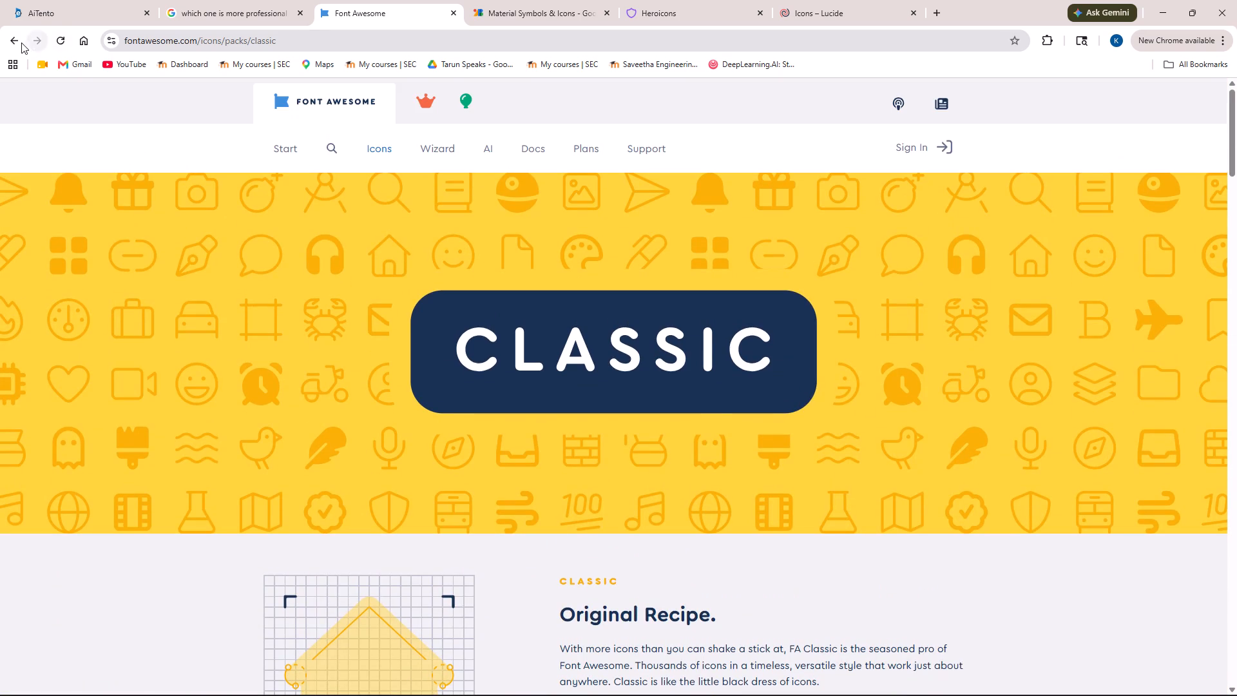
{"action": "left_click", "coordinate": [19, 41]}
{"action": "scroll", "coordinate": [343, 298], "scroll_direction": "down", "scroll_amount": 4}
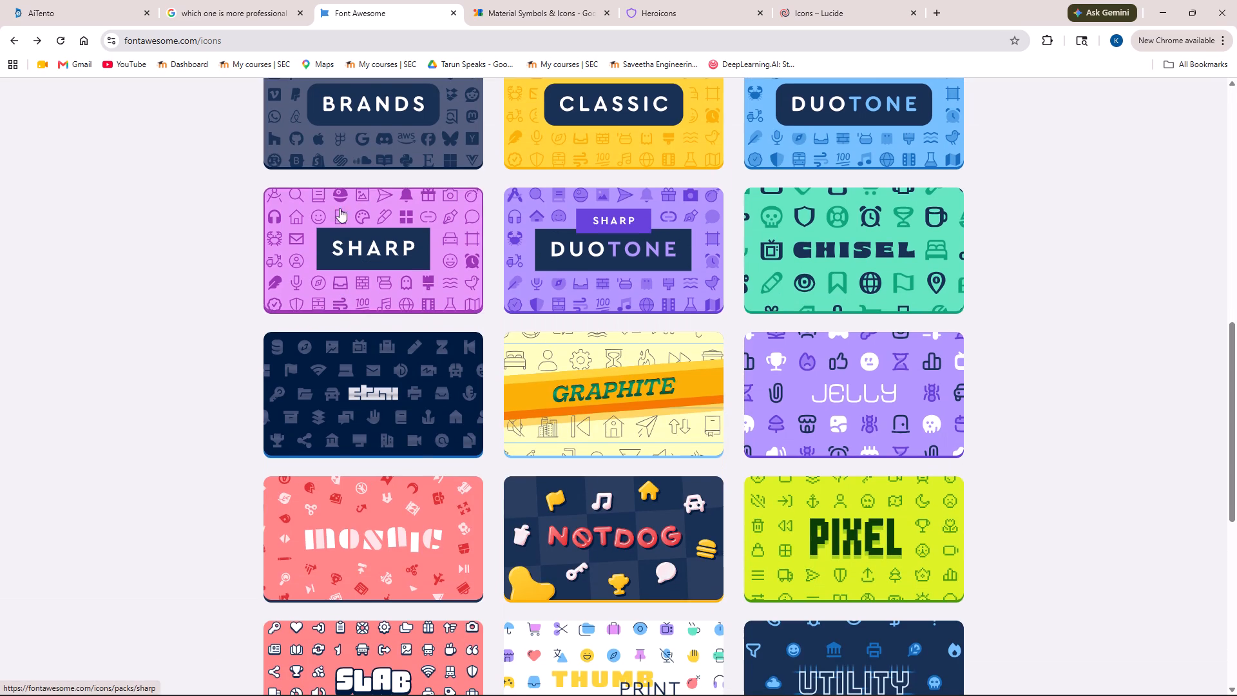
{"action": "left_click", "coordinate": [349, 94]}
{"action": "scroll", "coordinate": [681, 333], "scroll_direction": "down", "scroll_amount": 3}
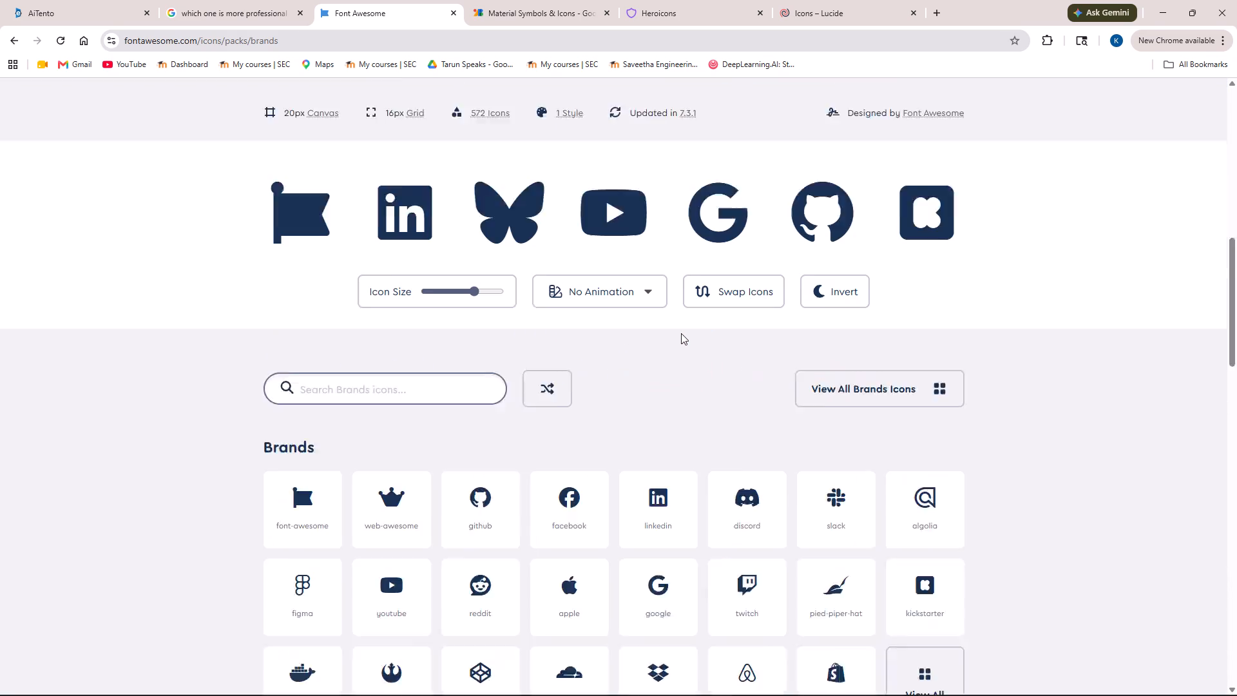
{"action": "scroll", "coordinate": [681, 333], "scroll_direction": "down", "scroll_amount": 2}
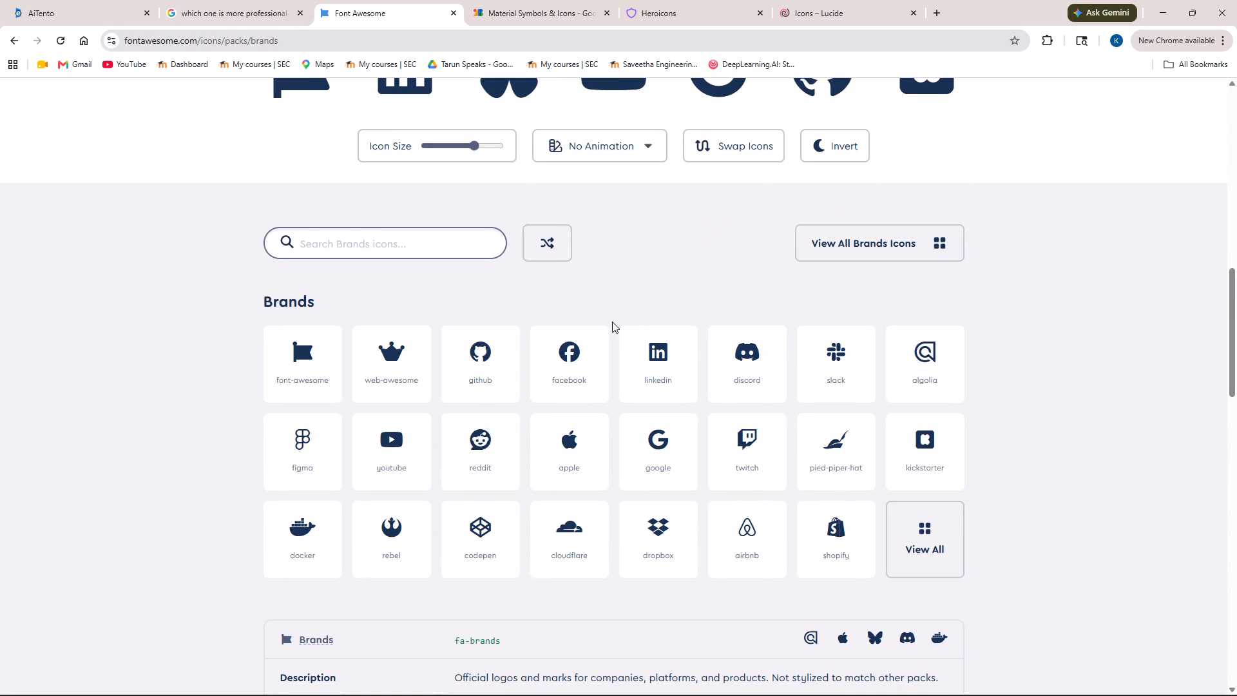
{"action": "scroll", "coordinate": [611, 322], "scroll_direction": "down", "scroll_amount": 1}
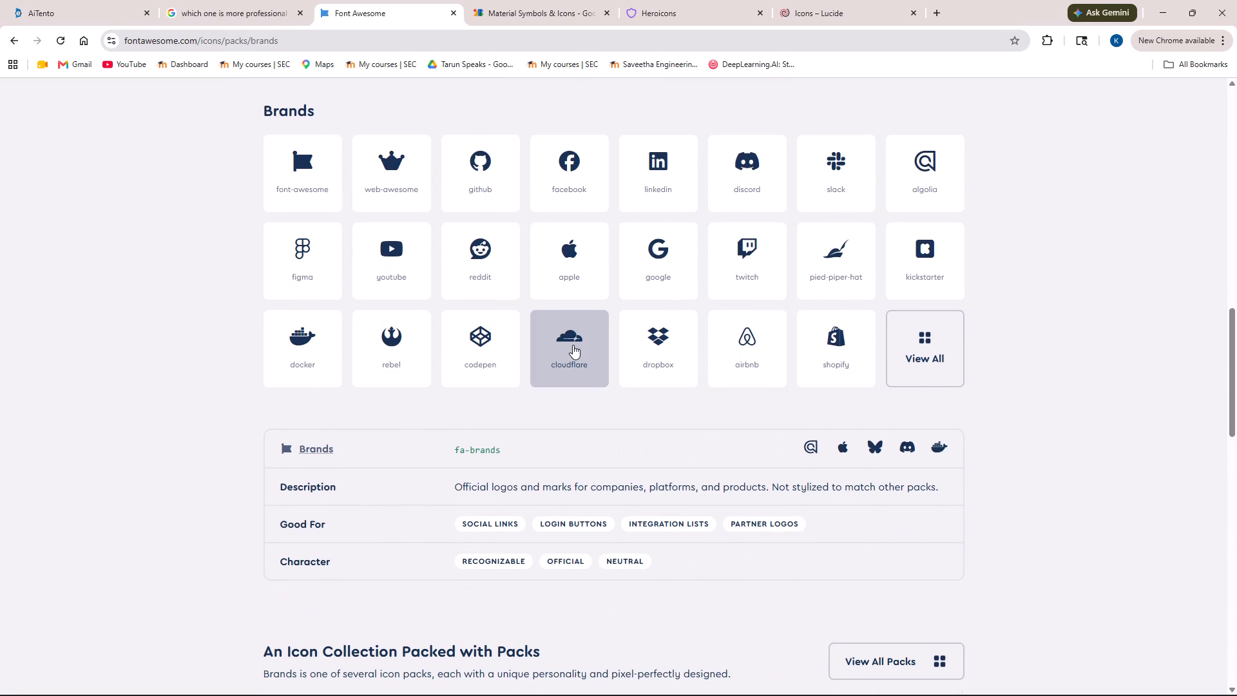
View the details of the cloudflare brand icon and close them.
{"action": "left_click", "coordinate": [571, 343]}
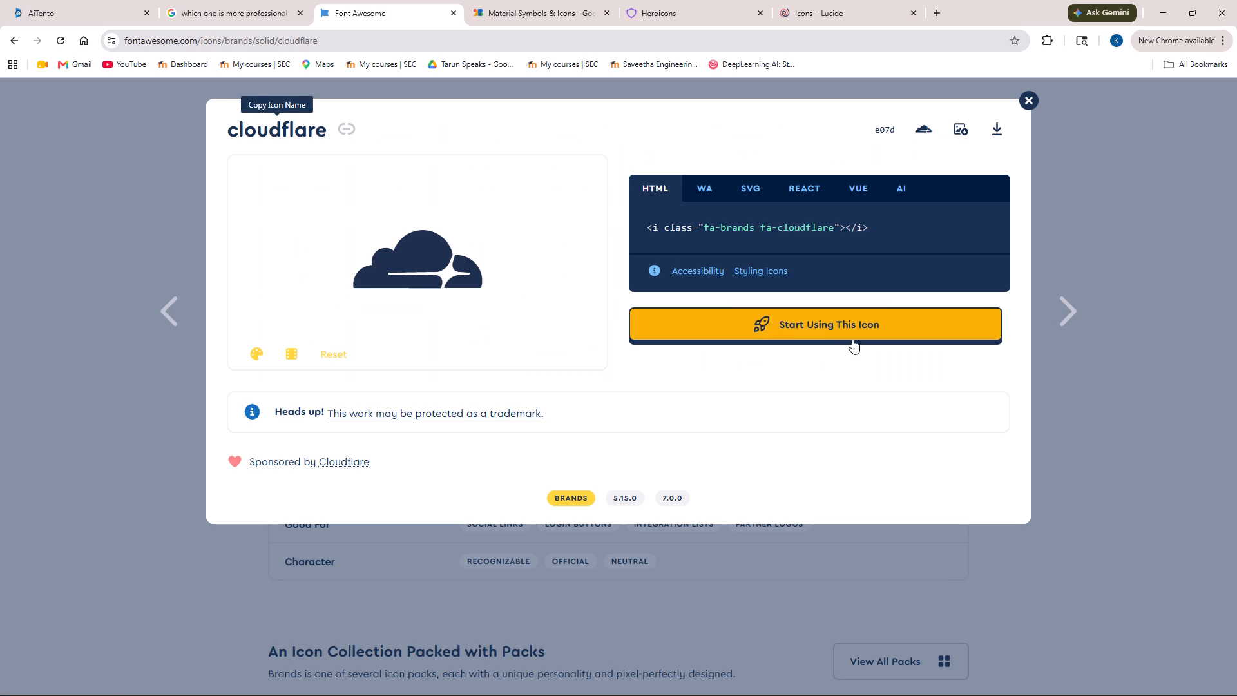
{"action": "left_click", "coordinate": [1036, 100]}
Open the full listing of Brands icons, look through it and go back to the Brands pack page.
{"action": "left_click", "coordinate": [928, 371]}
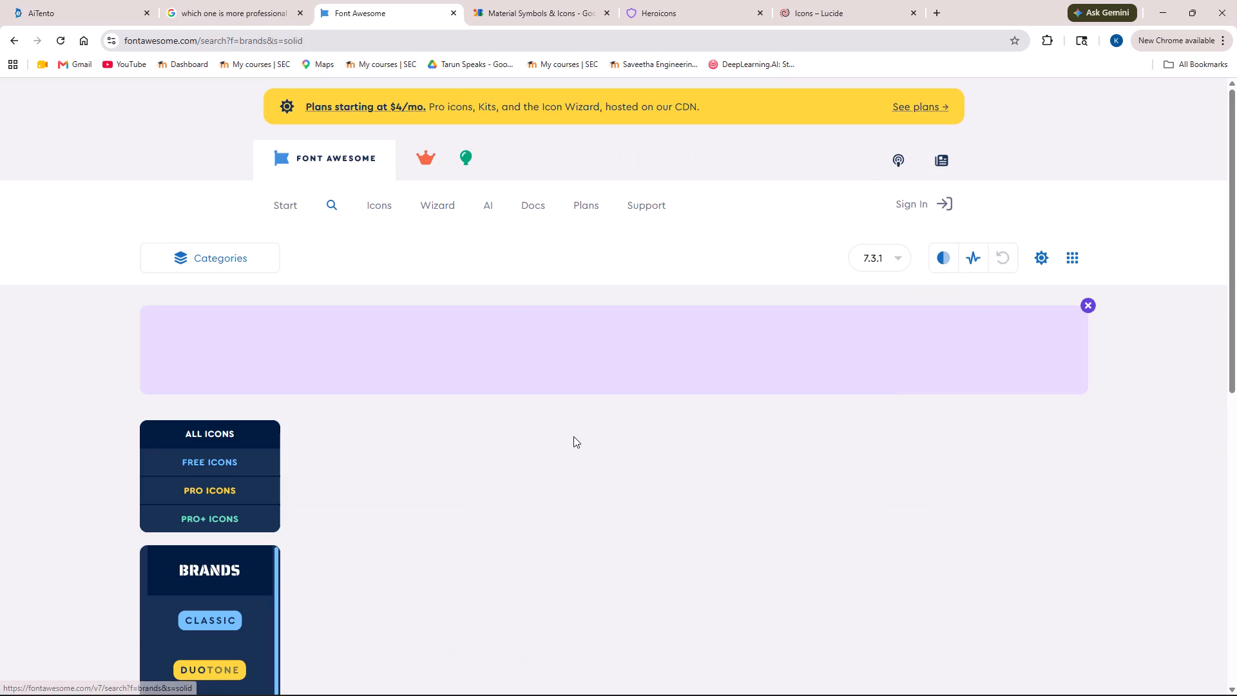
{"action": "scroll", "coordinate": [573, 436], "scroll_direction": "down", "scroll_amount": 2}
{"action": "scroll", "coordinate": [655, 415], "scroll_direction": "down", "scroll_amount": 1}
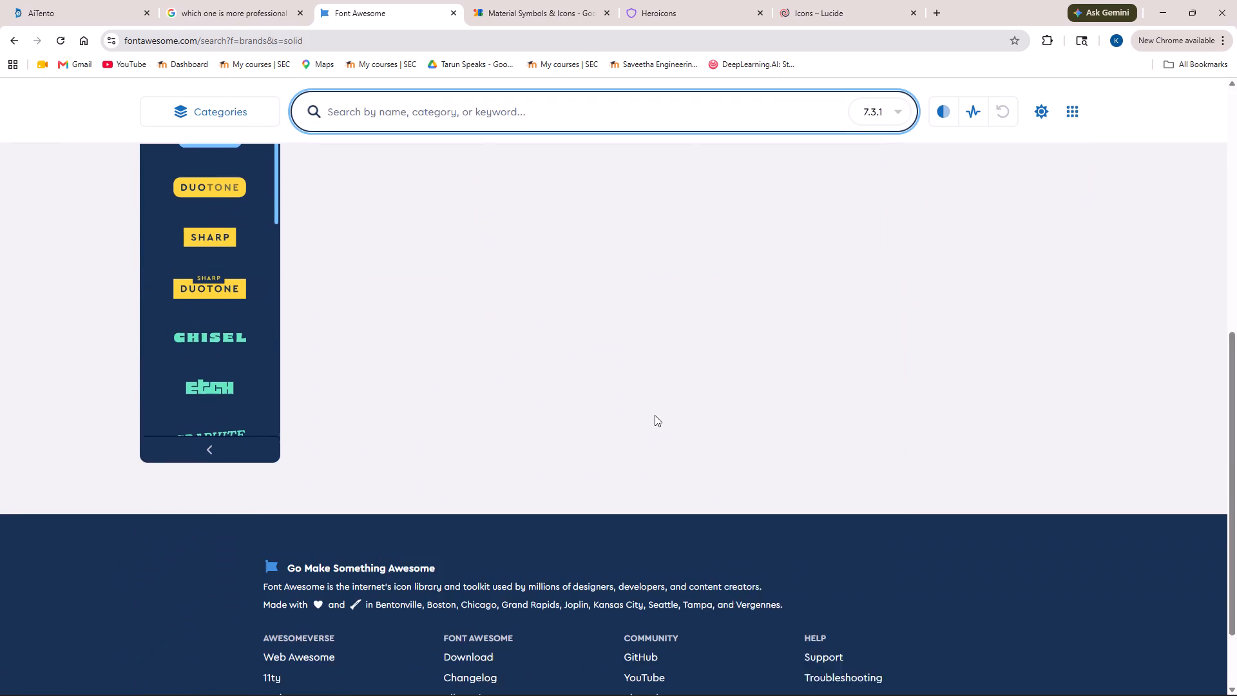
{"action": "scroll", "coordinate": [655, 415], "scroll_direction": "down", "scroll_amount": 1}
{"action": "scroll", "coordinate": [655, 415], "scroll_direction": "up", "scroll_amount": 3}
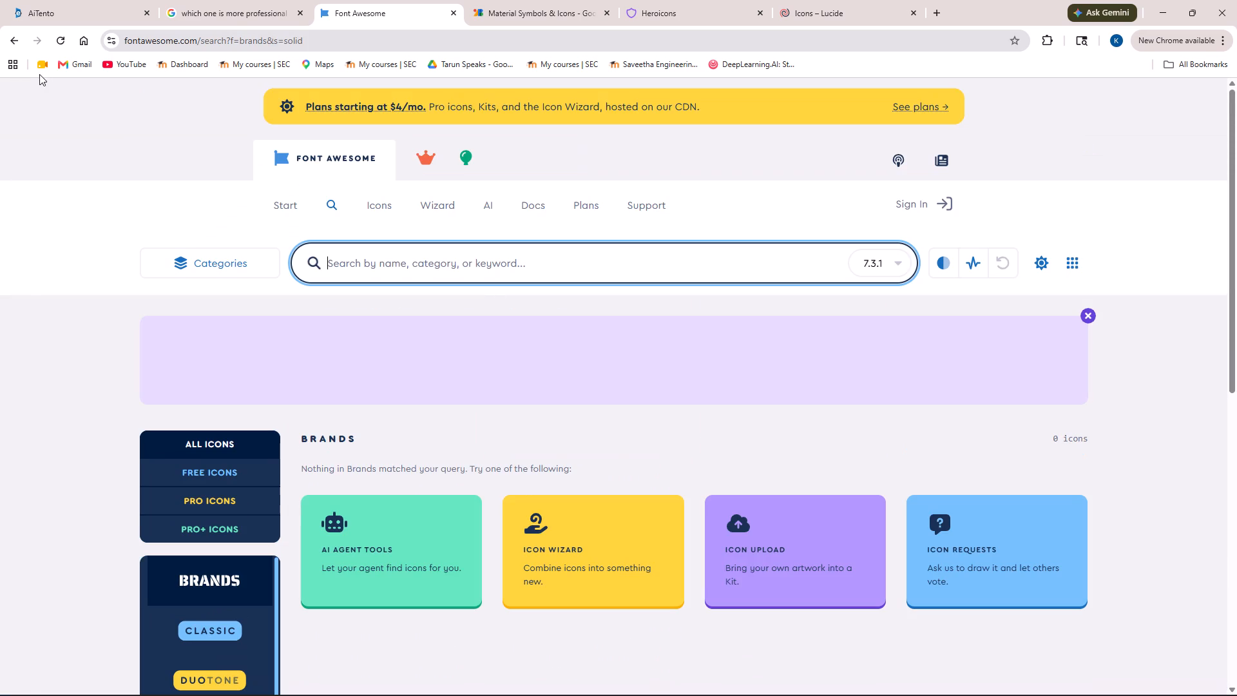
{"action": "left_click", "coordinate": [12, 36]}
Find the Jelly pack in the icon pack collection, open it and examine its sample icons.
{"action": "scroll", "coordinate": [372, 190], "scroll_direction": "down", "scroll_amount": 2}
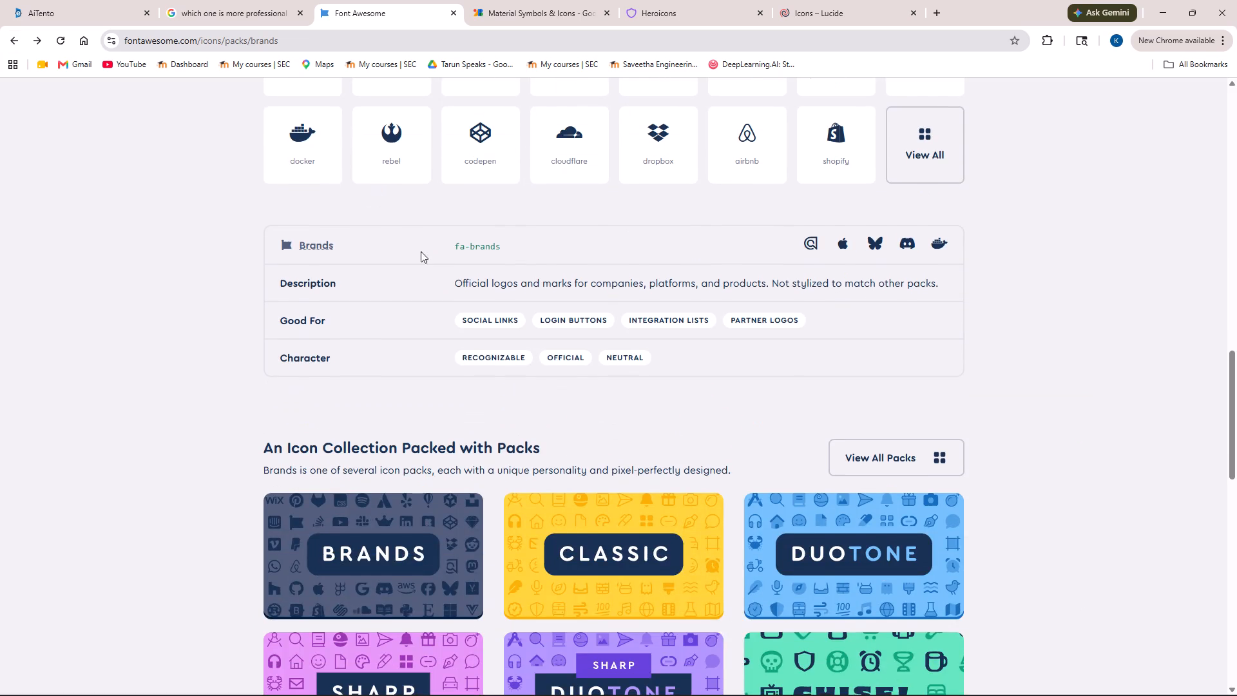
{"action": "scroll", "coordinate": [477, 332], "scroll_direction": "down", "scroll_amount": 1}
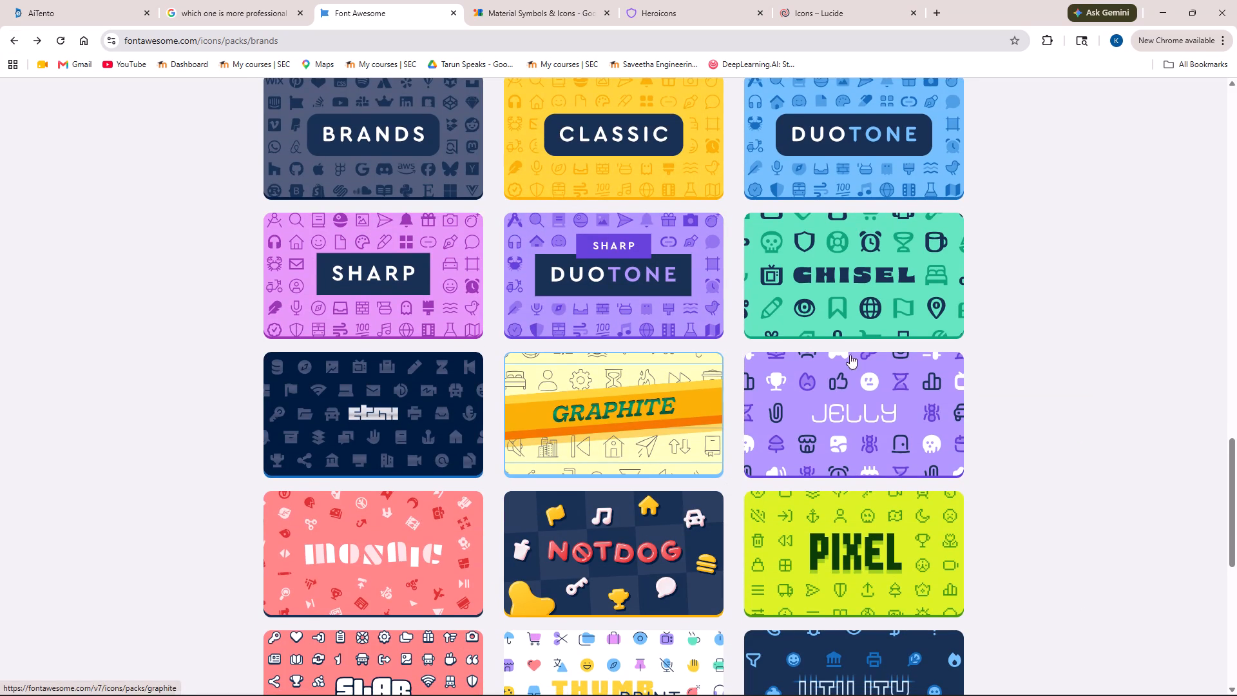
{"action": "scroll", "coordinate": [1021, 413], "scroll_direction": "up", "scroll_amount": 1}
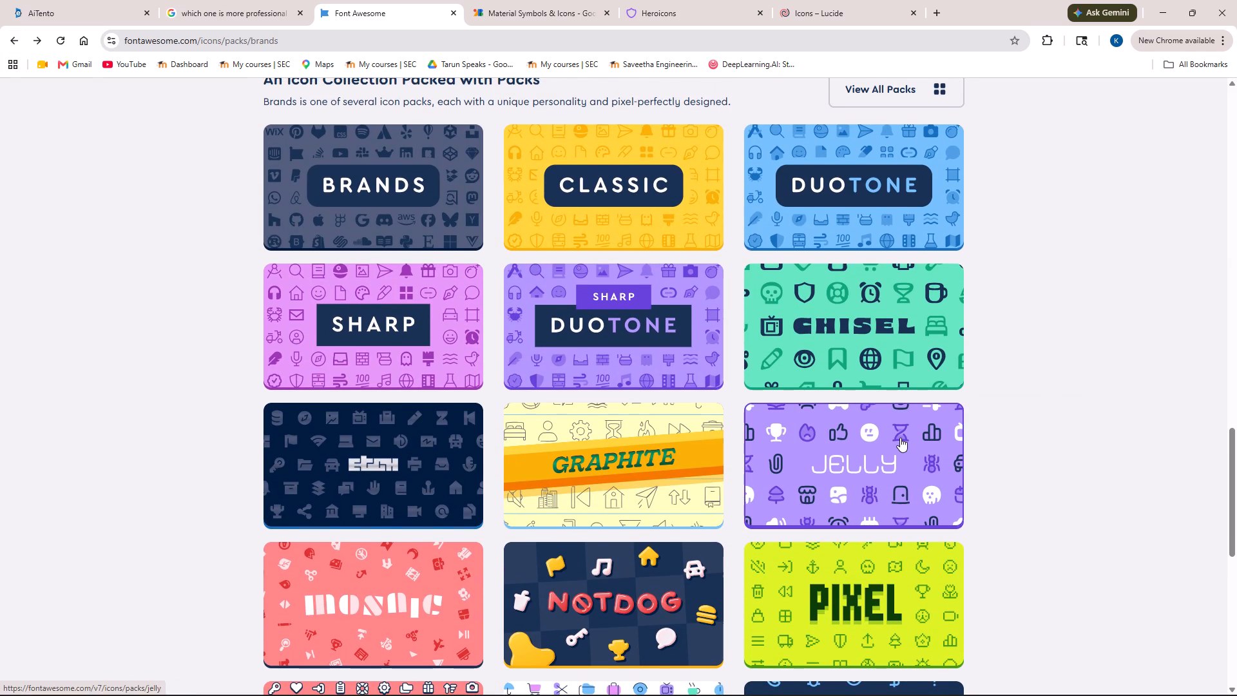
{"action": "left_click", "coordinate": [900, 438]}
{"action": "scroll", "coordinate": [526, 347], "scroll_direction": "down", "scroll_amount": 3}
{"action": "scroll", "coordinate": [602, 350], "scroll_direction": "down", "scroll_amount": 2}
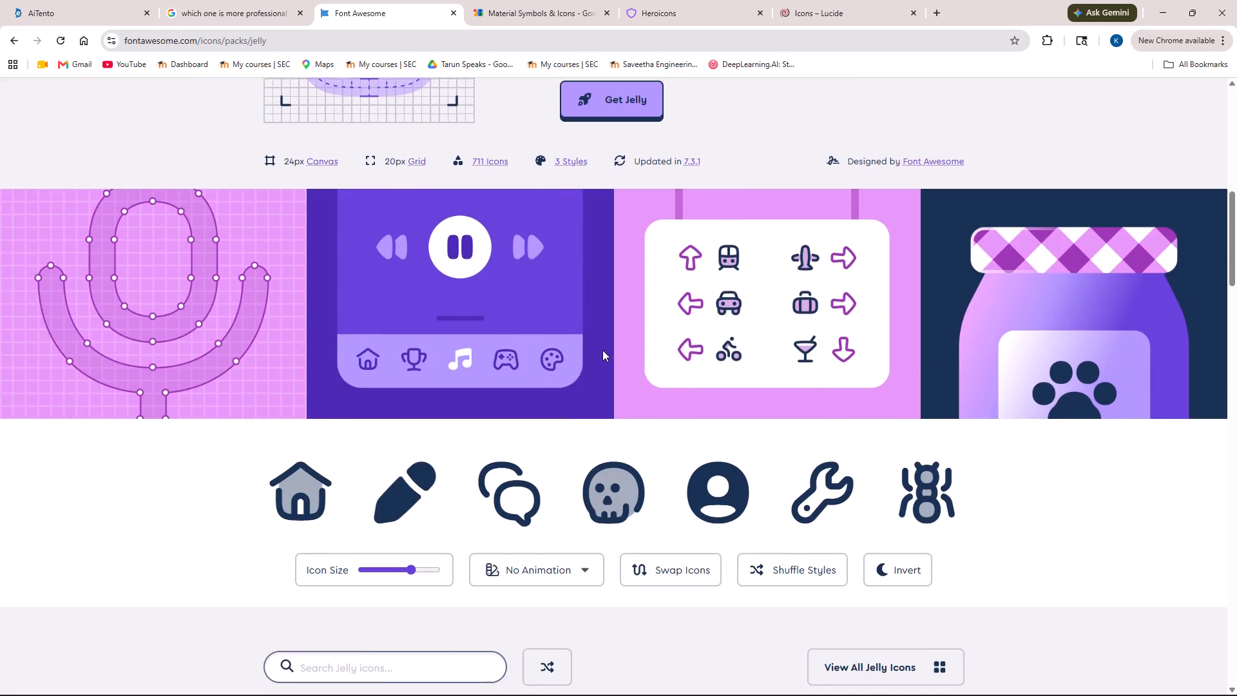
Look over the Jelly Regular icons and compare them with the icons on AiTento's Talent Pipeline page.
{"action": "scroll", "coordinate": [602, 350], "scroll_direction": "down", "scroll_amount": 4}
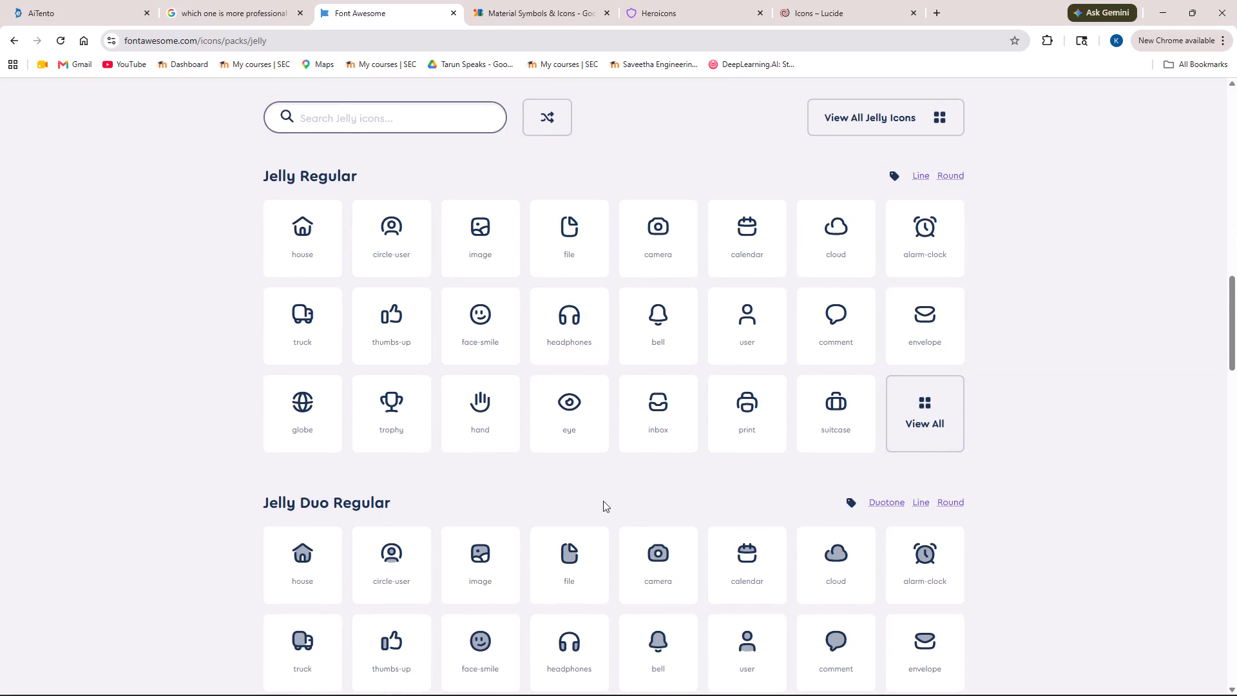
{"action": "left_click", "coordinate": [19, 0]}
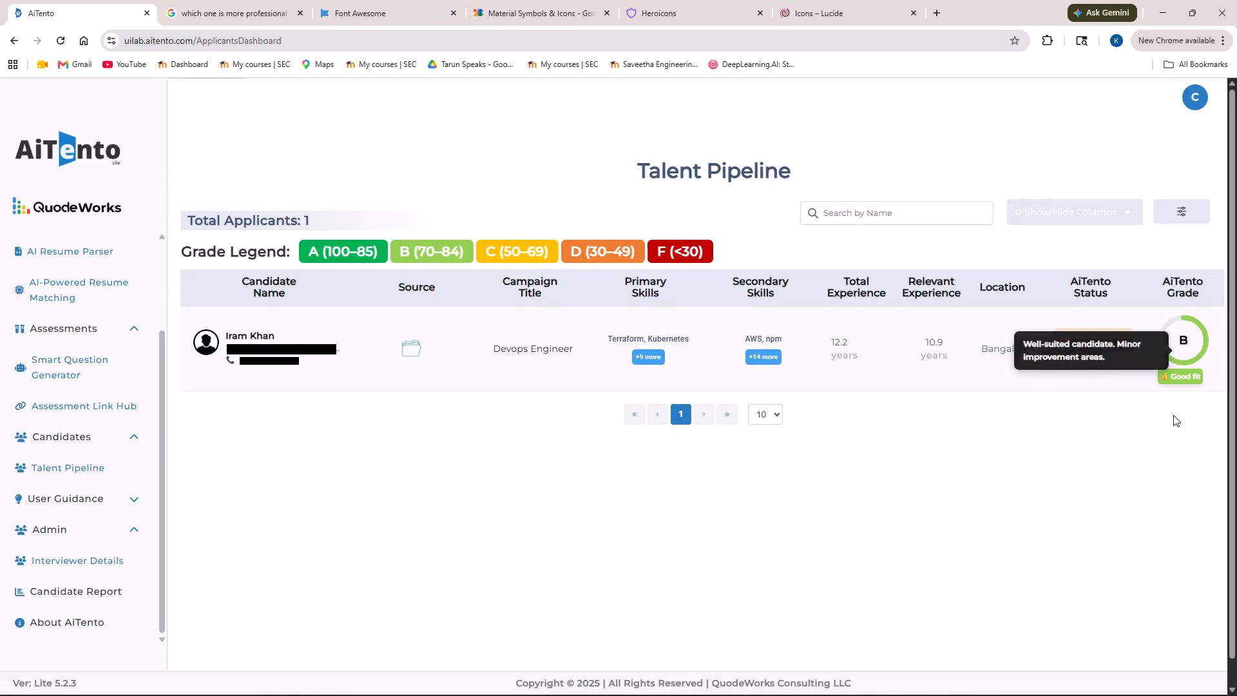
{"action": "scroll", "coordinate": [1173, 420], "scroll_direction": "up", "scroll_amount": 2}
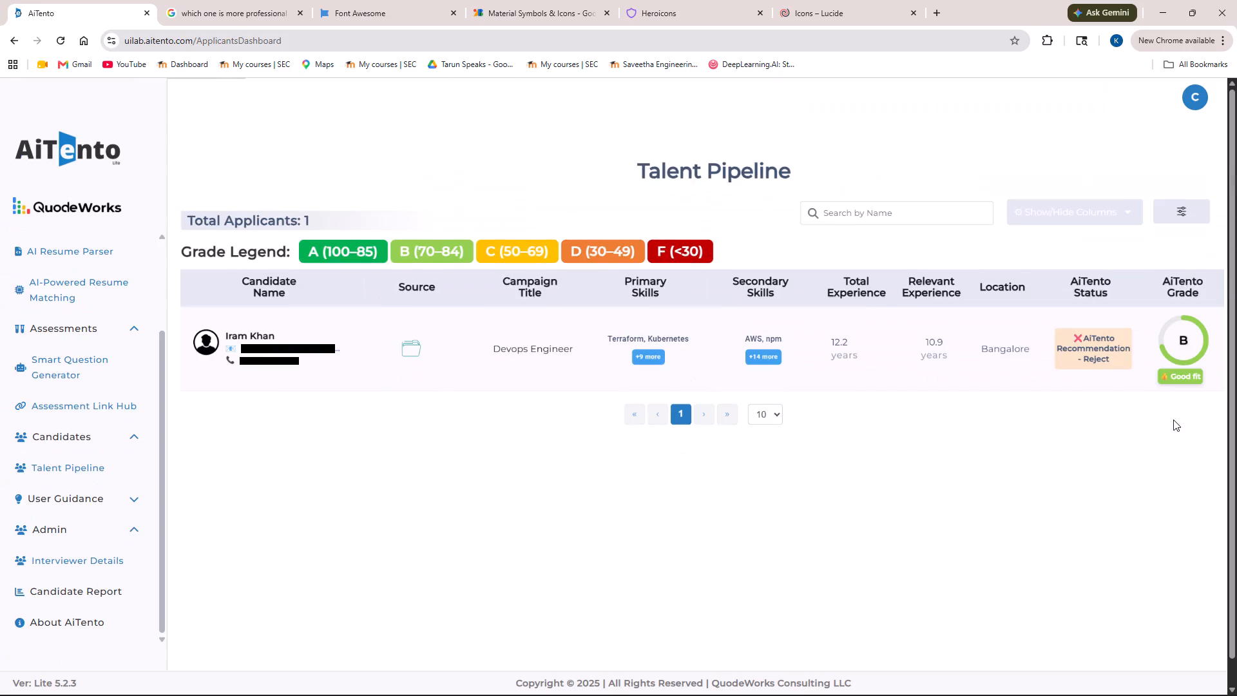
Return to the Font Awesome Jelly page, examine the Jelly Duo and Jelly Fill icons, and go back to the icon packs.
{"action": "left_click", "coordinate": [808, 0]}
{"action": "left_click", "coordinate": [354, 0]}
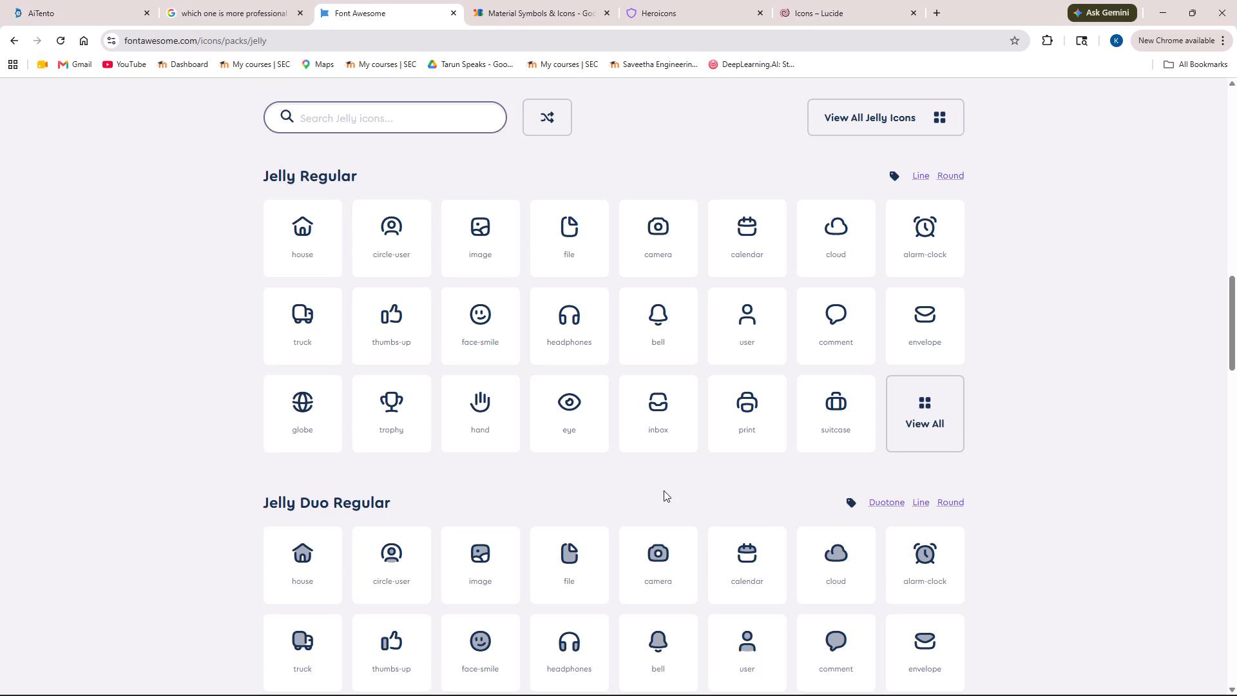
{"action": "scroll", "coordinate": [614, 458], "scroll_direction": "down", "scroll_amount": 3}
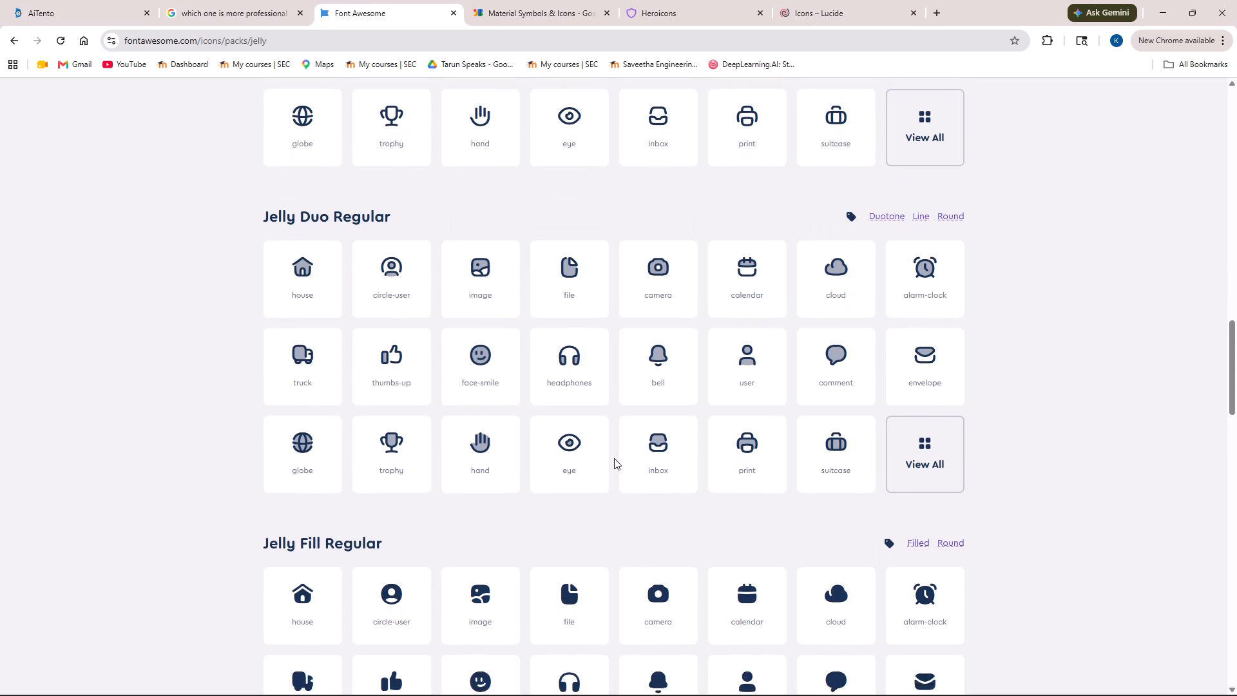
{"action": "scroll", "coordinate": [614, 458], "scroll_direction": "down", "scroll_amount": 1}
{"action": "scroll", "coordinate": [556, 323], "scroll_direction": "down", "scroll_amount": 2}
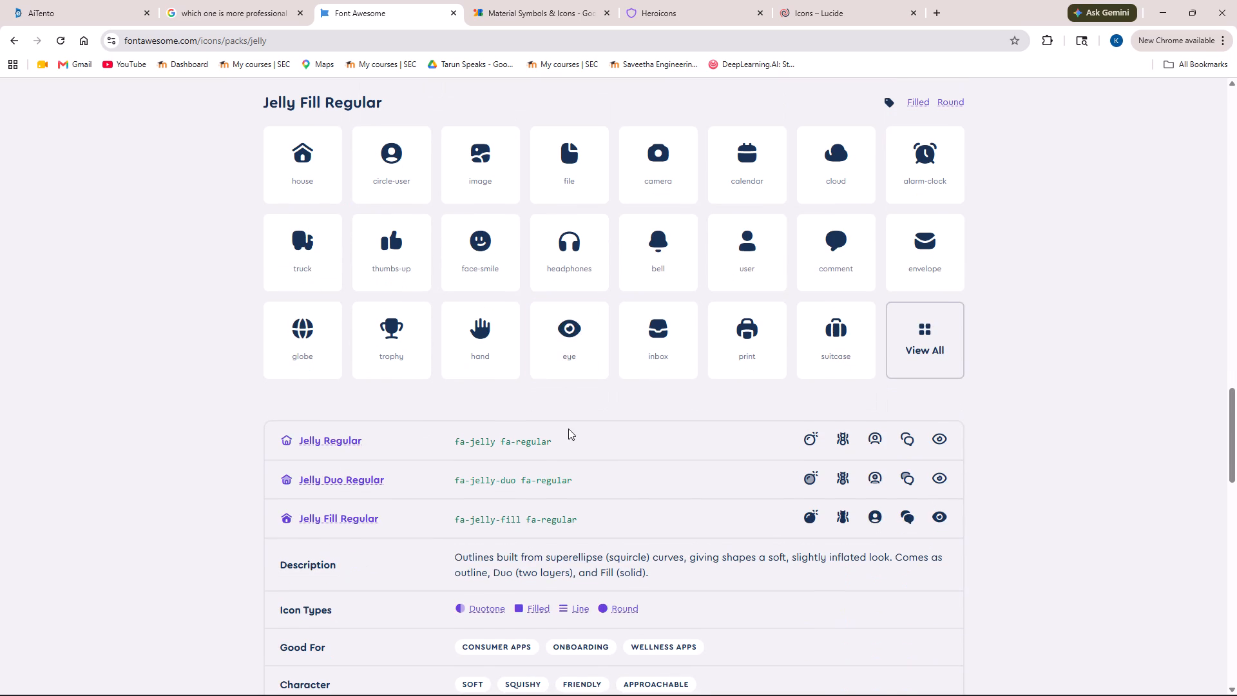
{"action": "scroll", "coordinate": [561, 503], "scroll_direction": "up", "scroll_amount": 4}
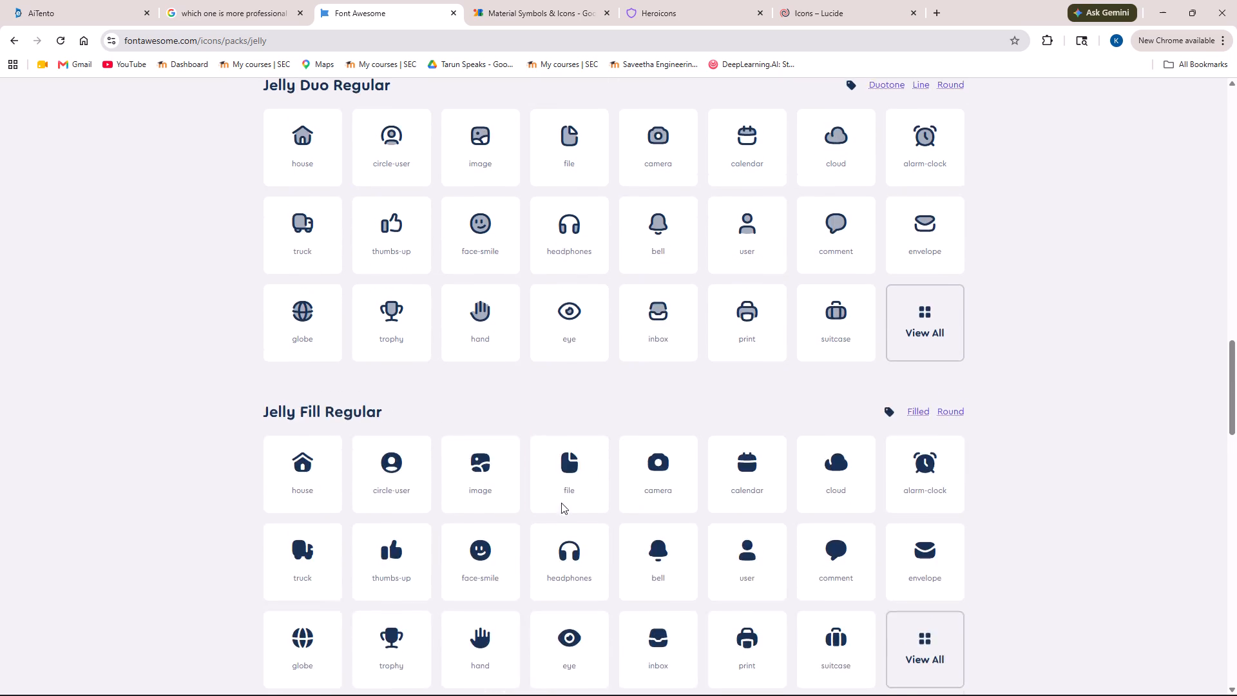
{"action": "scroll", "coordinate": [561, 503], "scroll_direction": "up", "scroll_amount": 10}
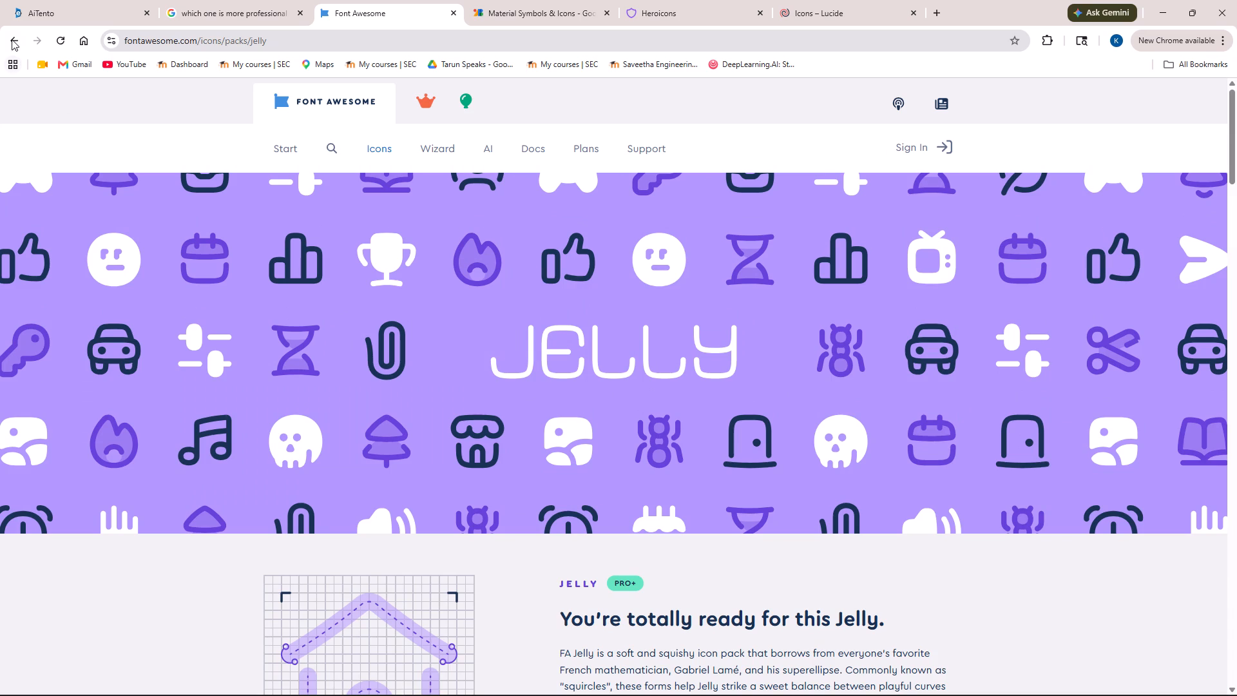
{"action": "left_click", "coordinate": [12, 39]}
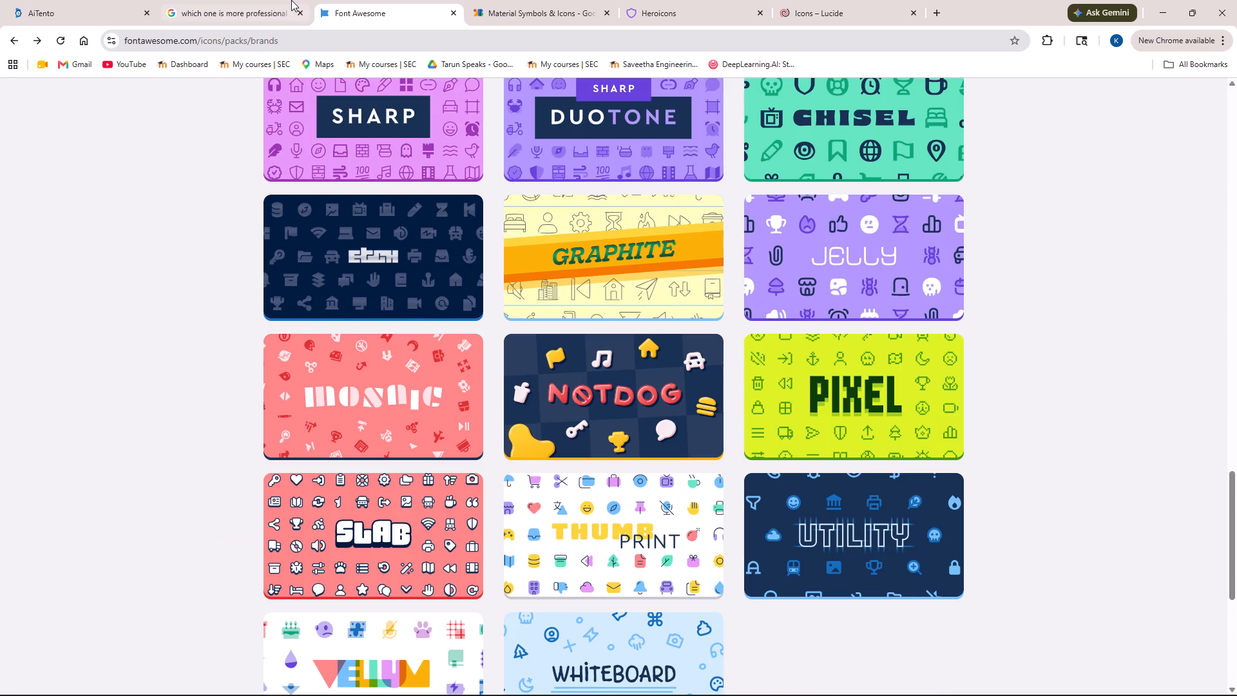
Switch back to AiTento's Talent Pipeline page to review its current icons.
{"action": "left_click", "coordinate": [107, 0]}
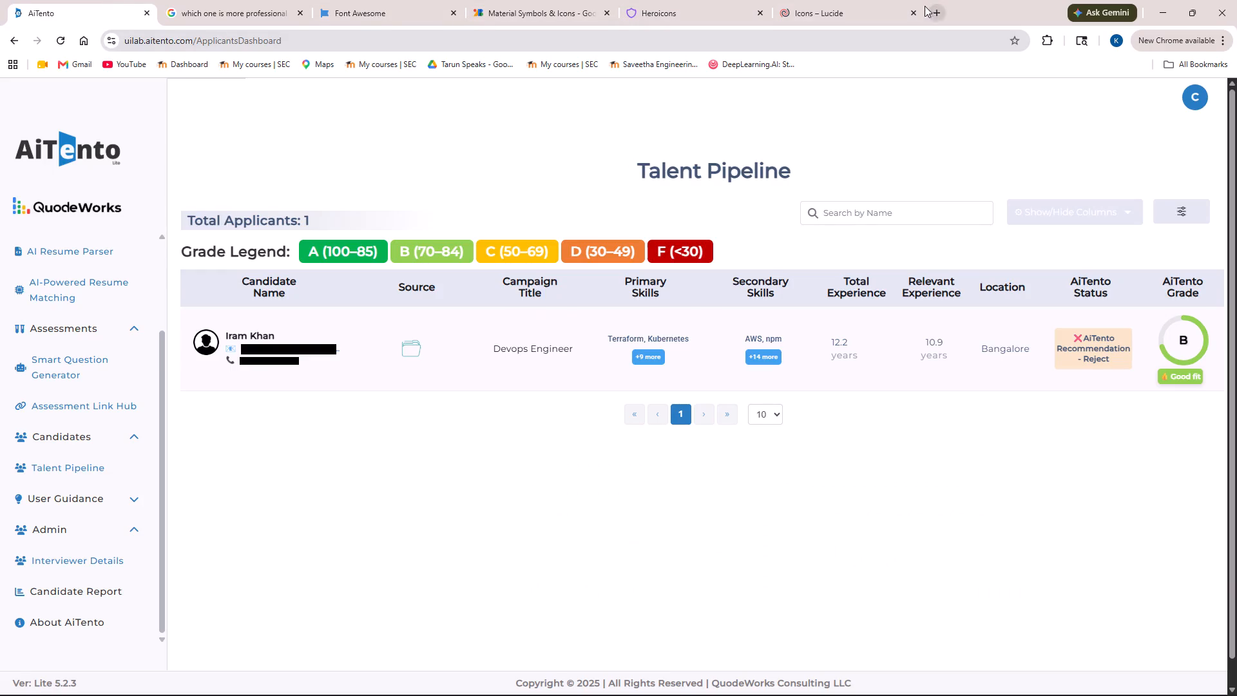
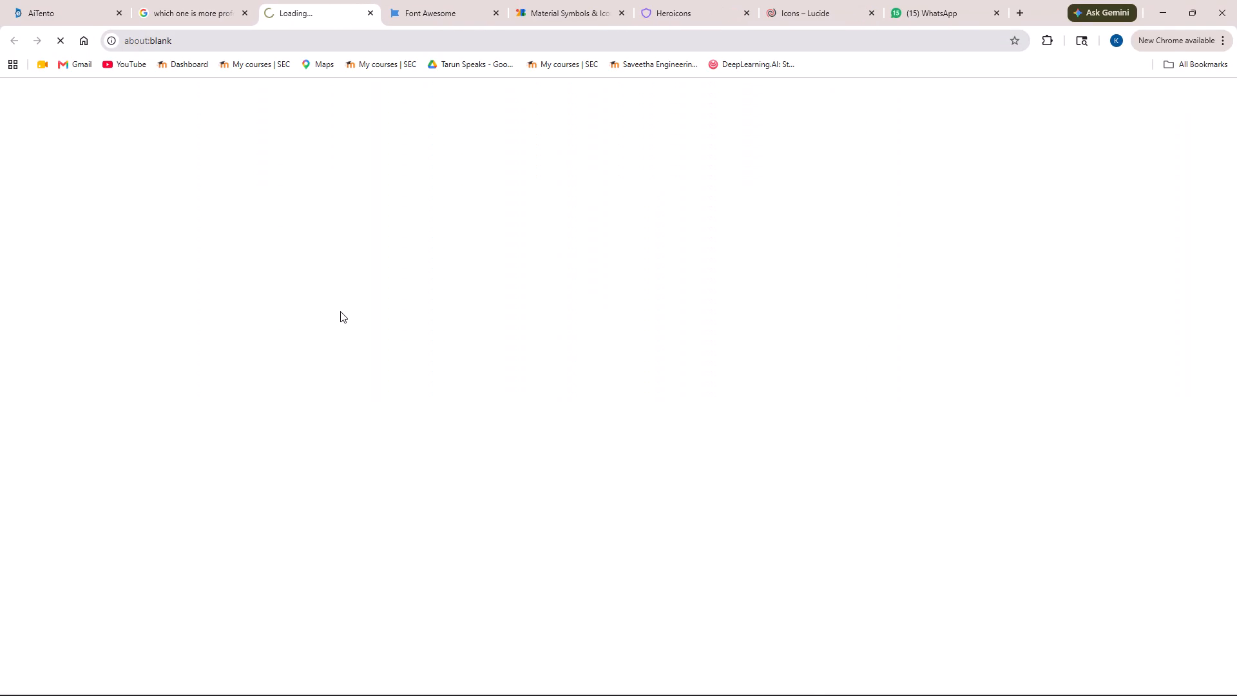
Close the Material Symbols and Heroicons browser tabs.
{"action": "left_click", "coordinate": [624, 14]}
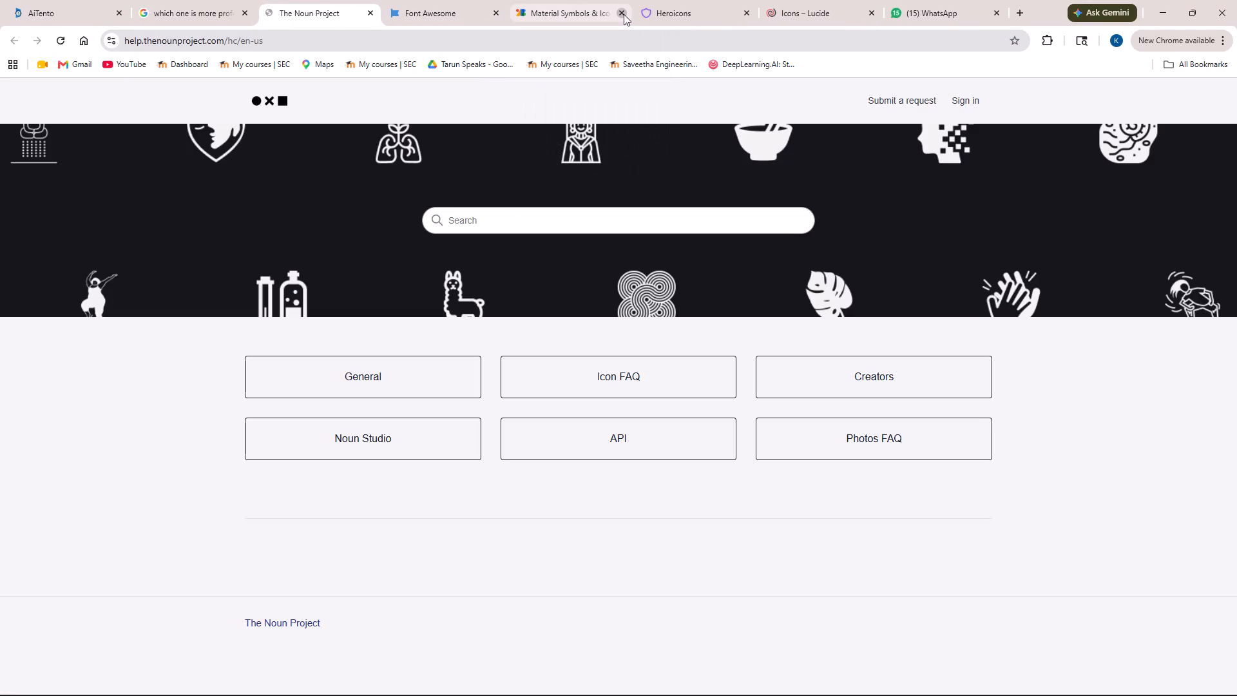
{"action": "left_click", "coordinate": [624, 14]}
Look through the Noun Project help centre, open its API category and close the site.
{"action": "scroll", "coordinate": [571, 273], "scroll_direction": "down", "scroll_amount": 1}
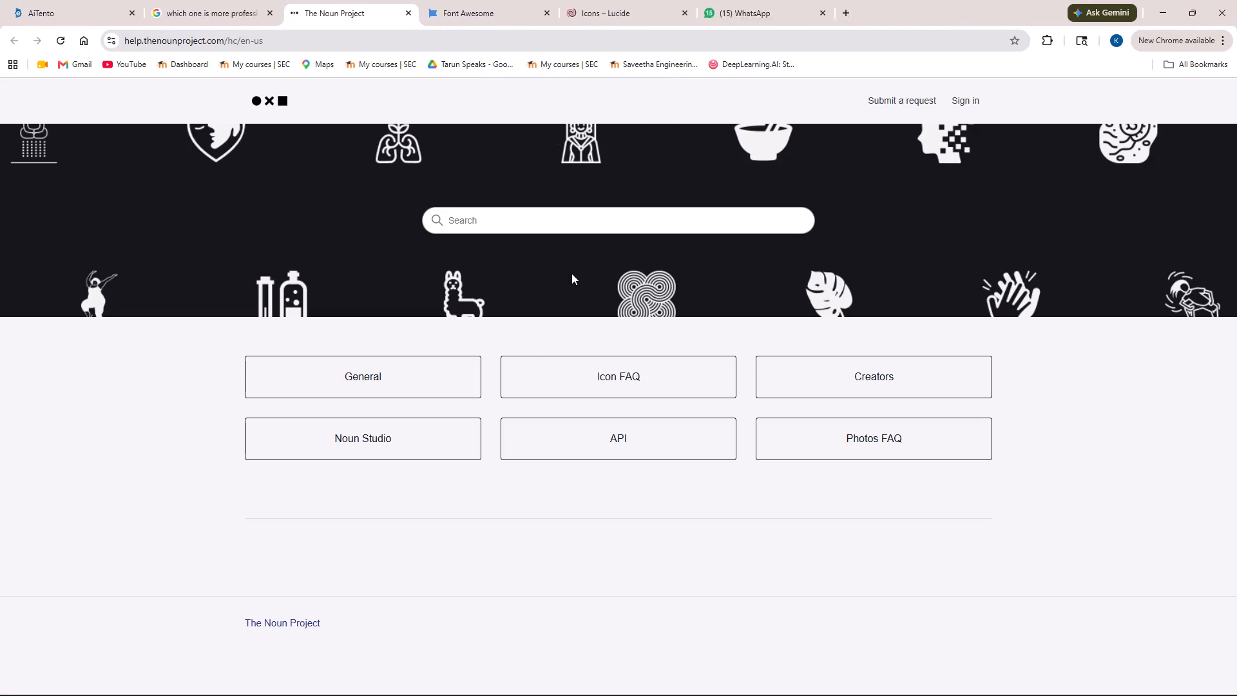
{"action": "scroll", "coordinate": [571, 273], "scroll_direction": "down", "scroll_amount": 2}
{"action": "scroll", "coordinate": [430, 382], "scroll_direction": "down", "scroll_amount": 2}
{"action": "left_click", "coordinate": [640, 456]}
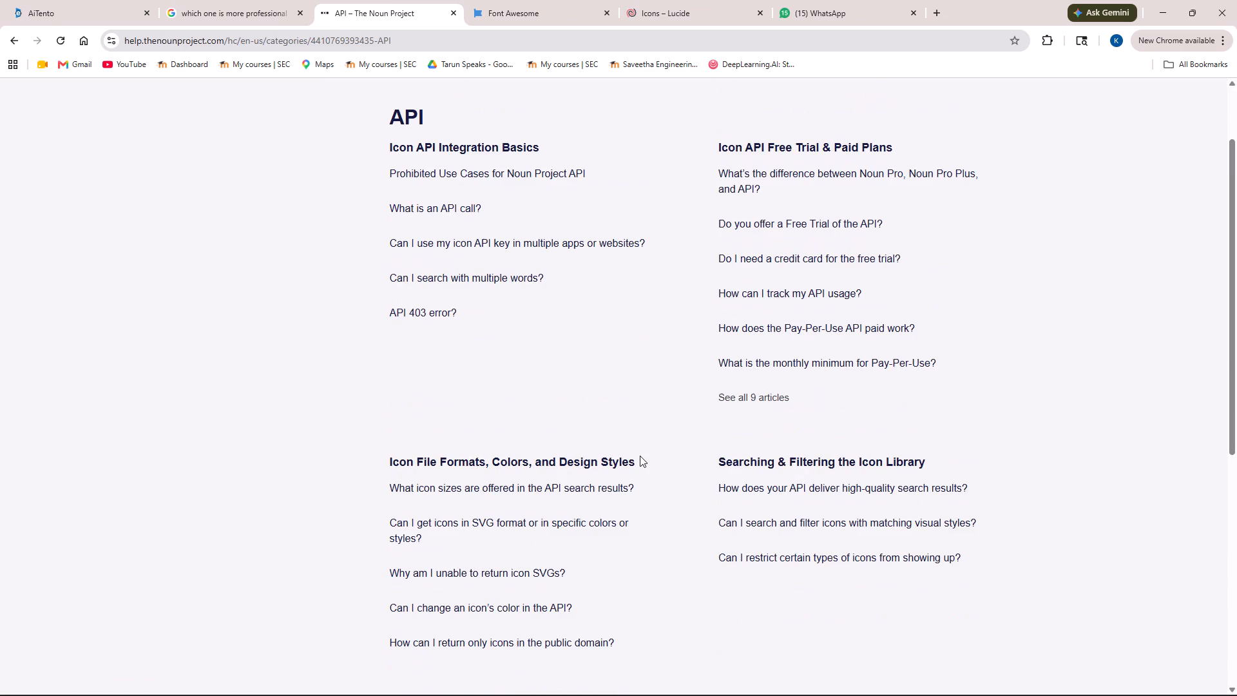
{"action": "key", "text": "ctrl+w"}
Return to the Google answer on professional icons, open Lordicon from the illustrative and colored icons section and read its free icons page.
{"action": "left_click", "coordinate": [240, 0]}
{"action": "scroll", "coordinate": [297, 421], "scroll_direction": "down", "scroll_amount": 2}
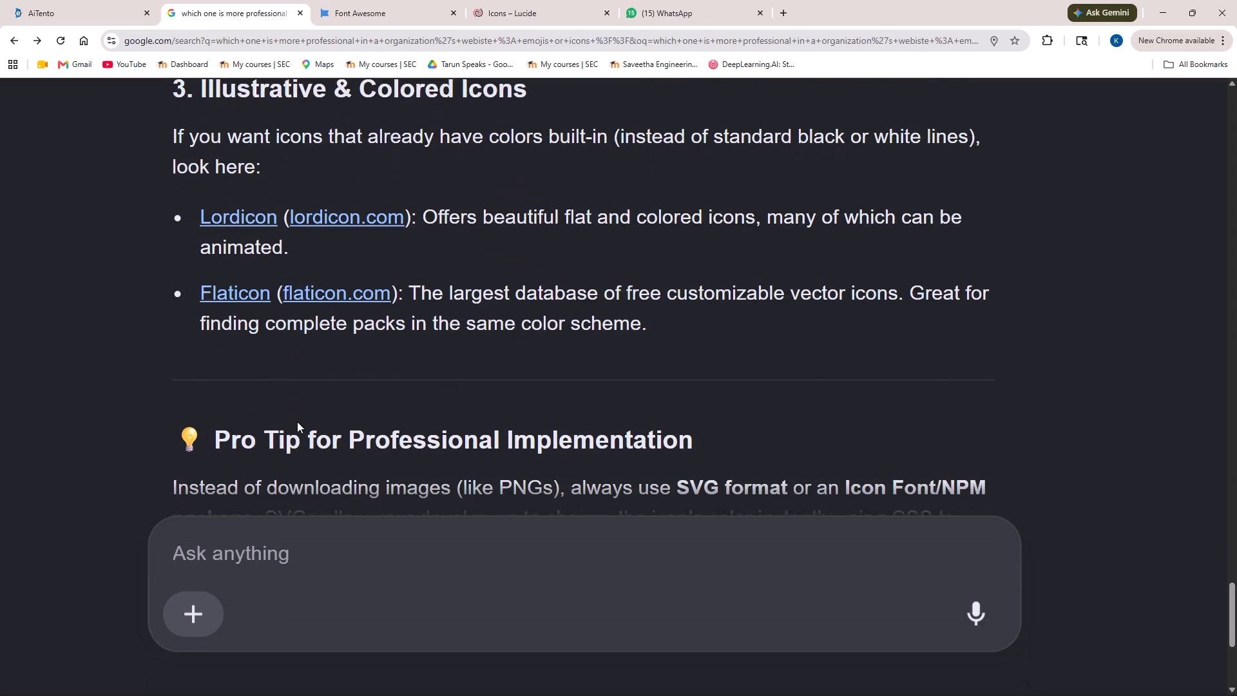
{"action": "scroll", "coordinate": [297, 421], "scroll_direction": "down", "scroll_amount": 2}
{"action": "scroll", "coordinate": [301, 403], "scroll_direction": "up", "scroll_amount": 1}
{"action": "left_click", "coordinate": [239, 258]}
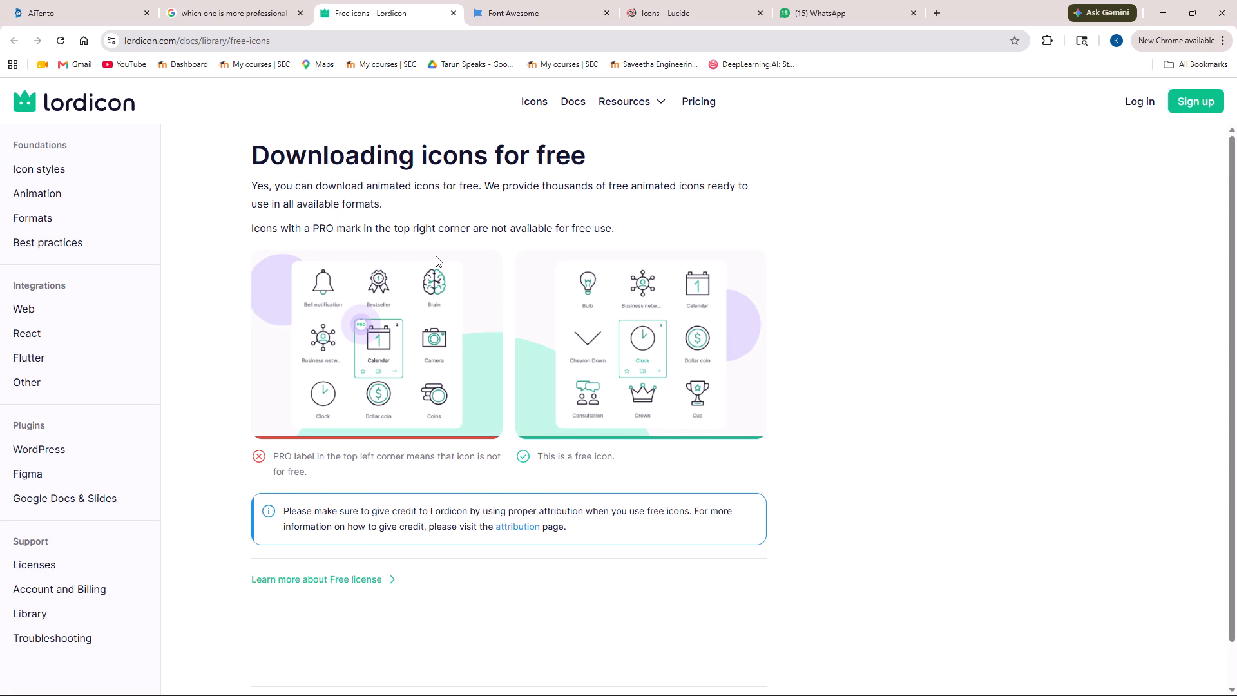
{"action": "scroll", "coordinate": [436, 256], "scroll_direction": "down", "scroll_amount": 1}
{"action": "scroll", "coordinate": [285, 405], "scroll_direction": "down", "scroll_amount": 1}
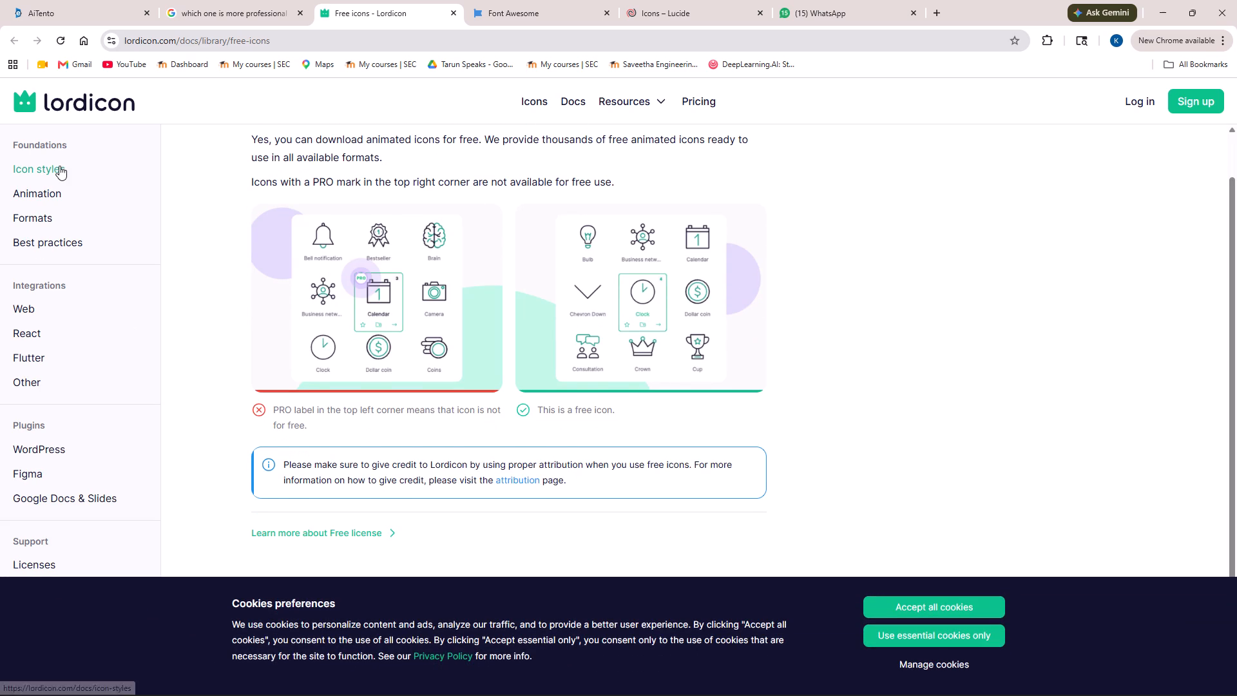
Open Lordicon's Icon styles documentation, look through the Wired, System and Doodle families, and close the Lordicon page.
{"action": "left_click", "coordinate": [59, 166]}
{"action": "scroll", "coordinate": [385, 239], "scroll_direction": "down", "scroll_amount": 1}
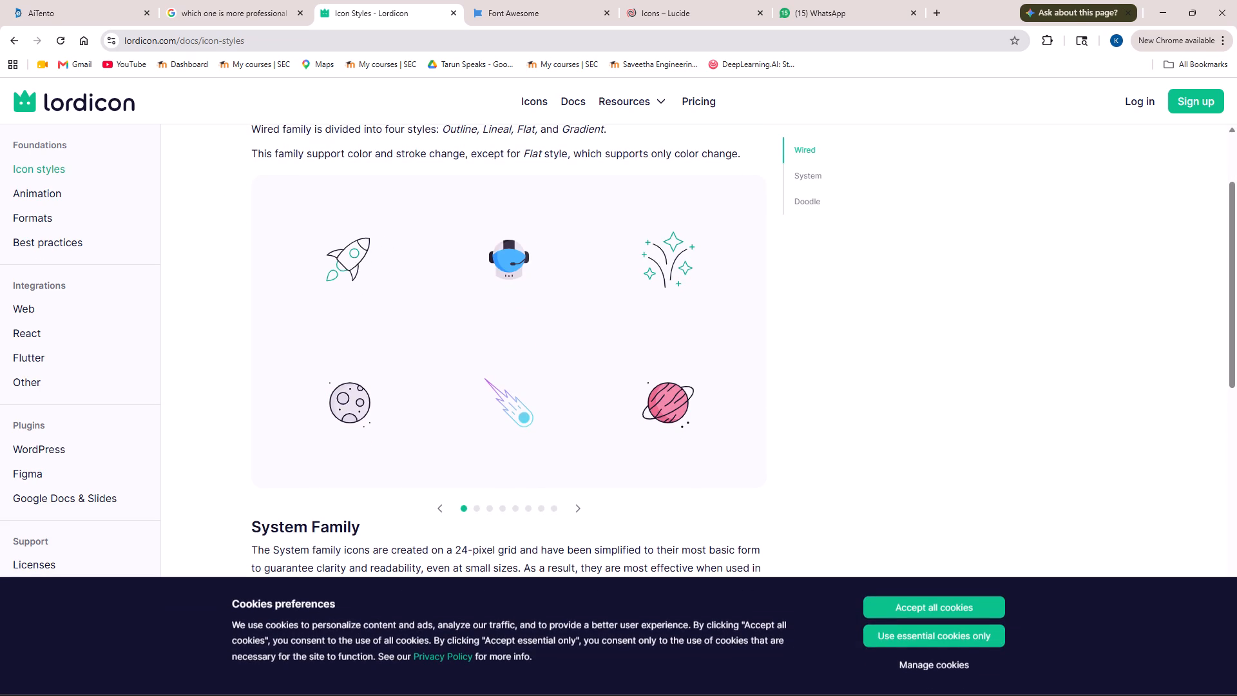
{"action": "scroll", "coordinate": [593, 566], "scroll_direction": "down", "scroll_amount": 2}
{"action": "scroll", "coordinate": [506, 327], "scroll_direction": "down", "scroll_amount": 2}
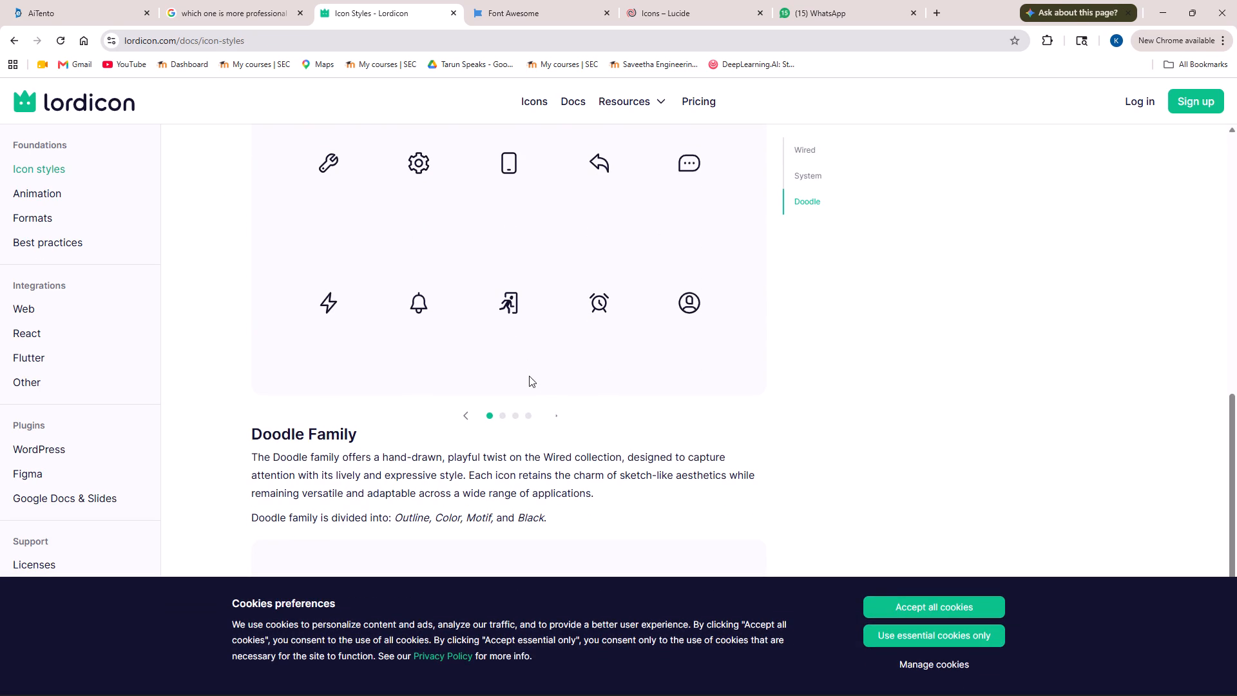
{"action": "scroll", "coordinate": [529, 376], "scroll_direction": "down", "scroll_amount": 3}
{"action": "key", "text": "ctrl+w"}
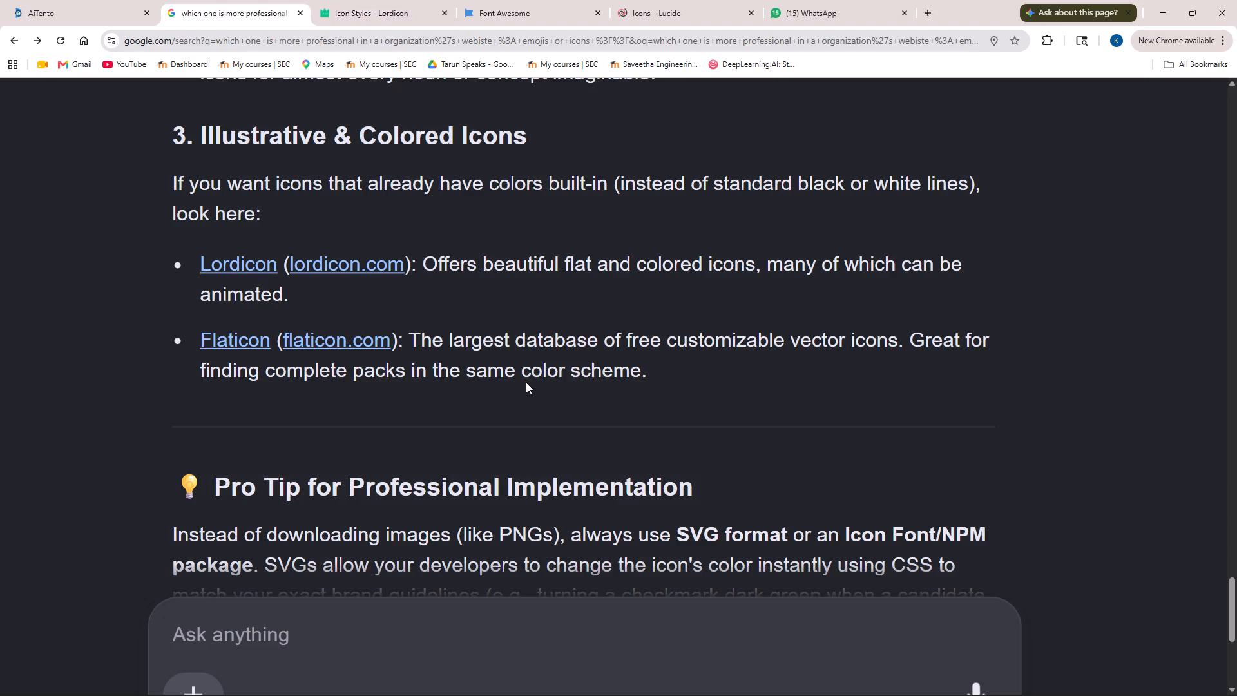
Open the Flaticon site from the illustrative and coloured icons suggestions and look through its home page.
{"action": "left_click", "coordinate": [250, 343]}
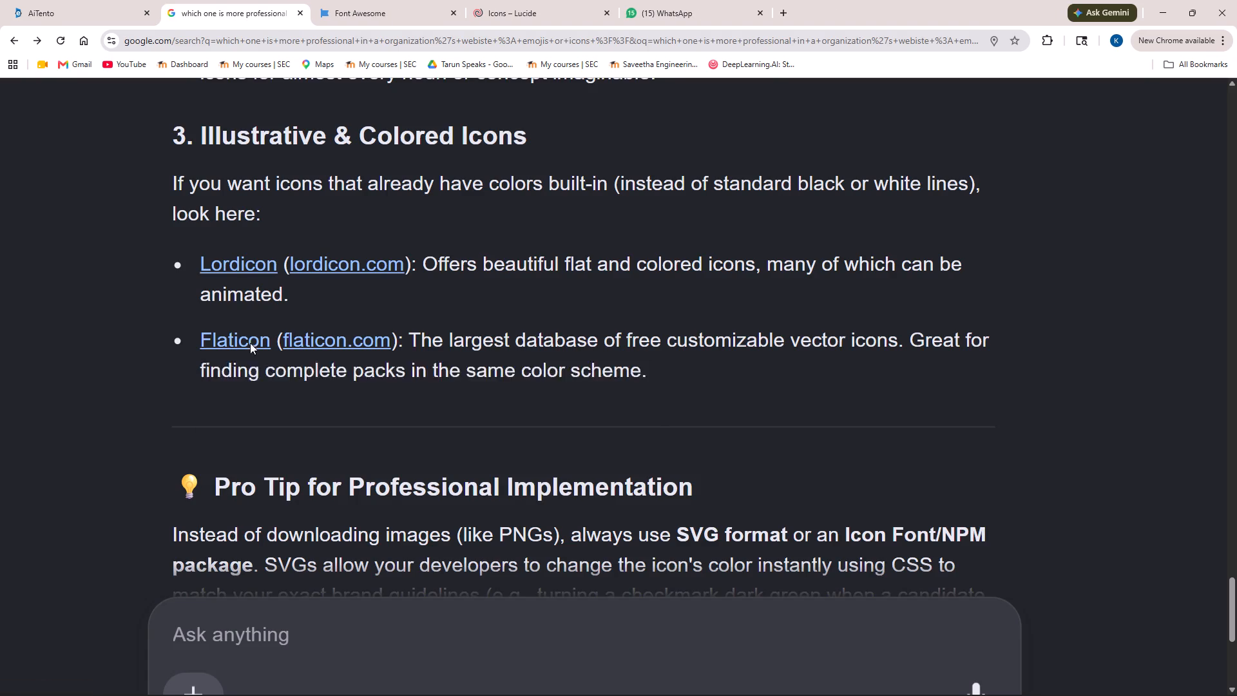
{"action": "scroll", "coordinate": [577, 399], "scroll_direction": "down", "scroll_amount": 1}
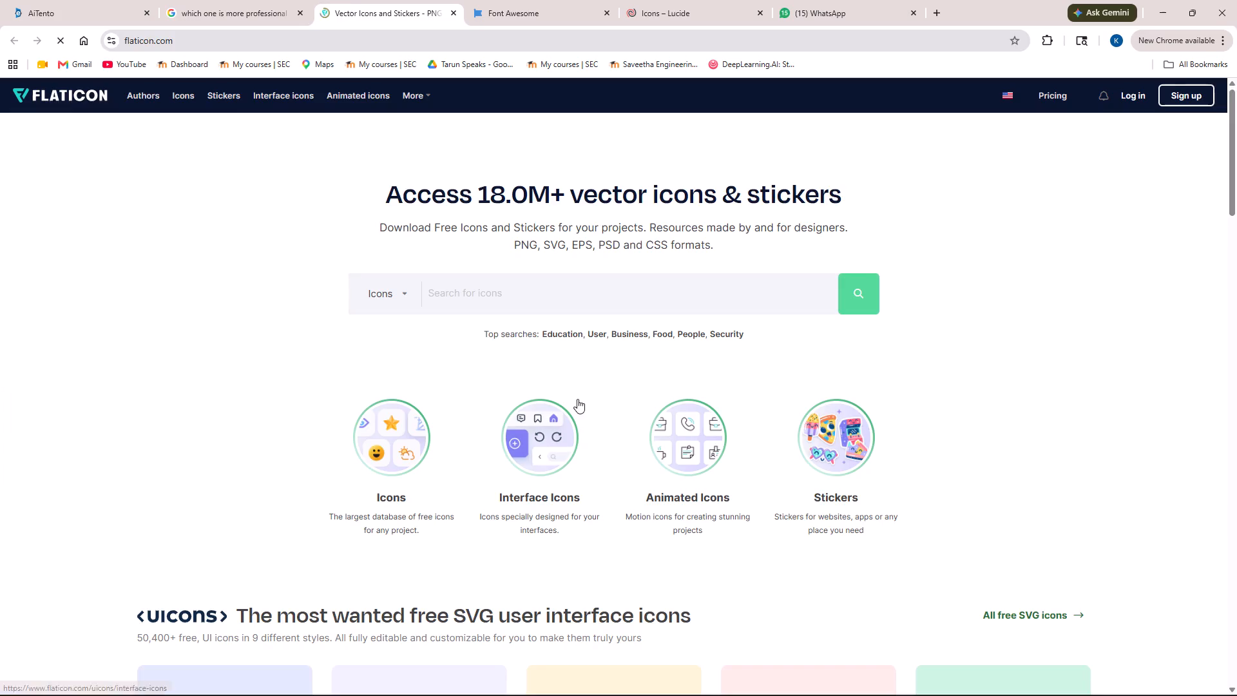
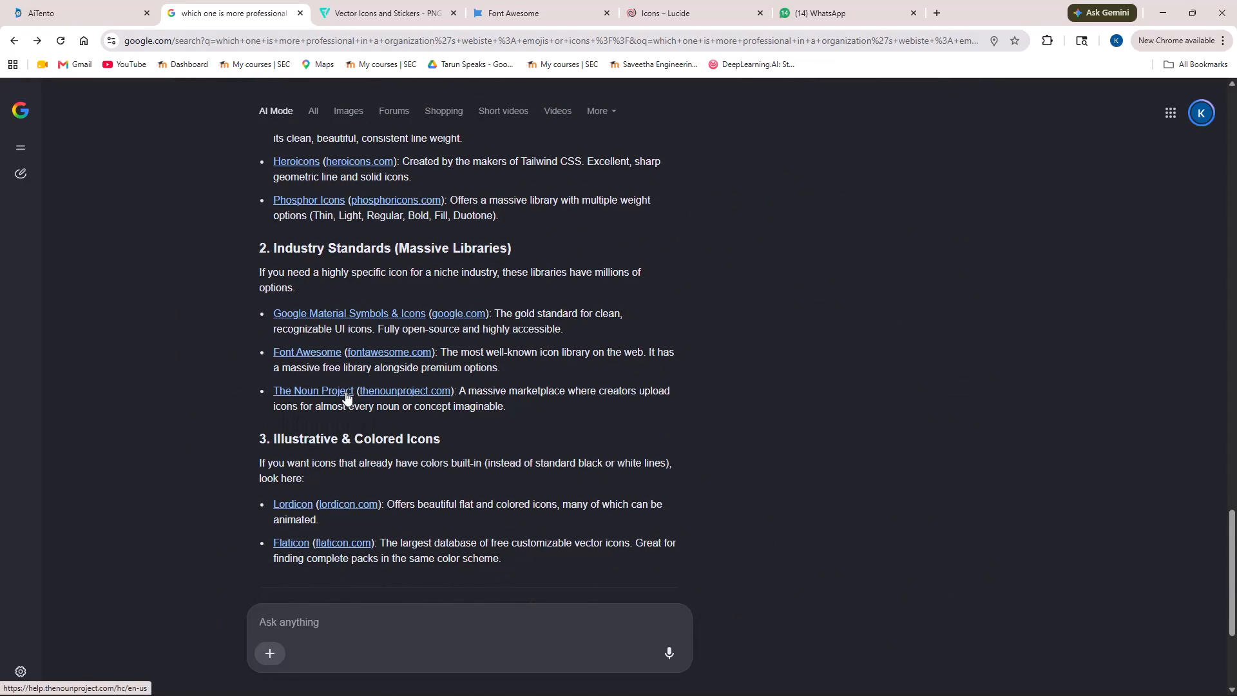
Look through the remaining icon library suggestions in the AI Mode answer and close the Flaticon page.
{"action": "scroll", "coordinate": [345, 392], "scroll_direction": "down", "scroll_amount": 2}
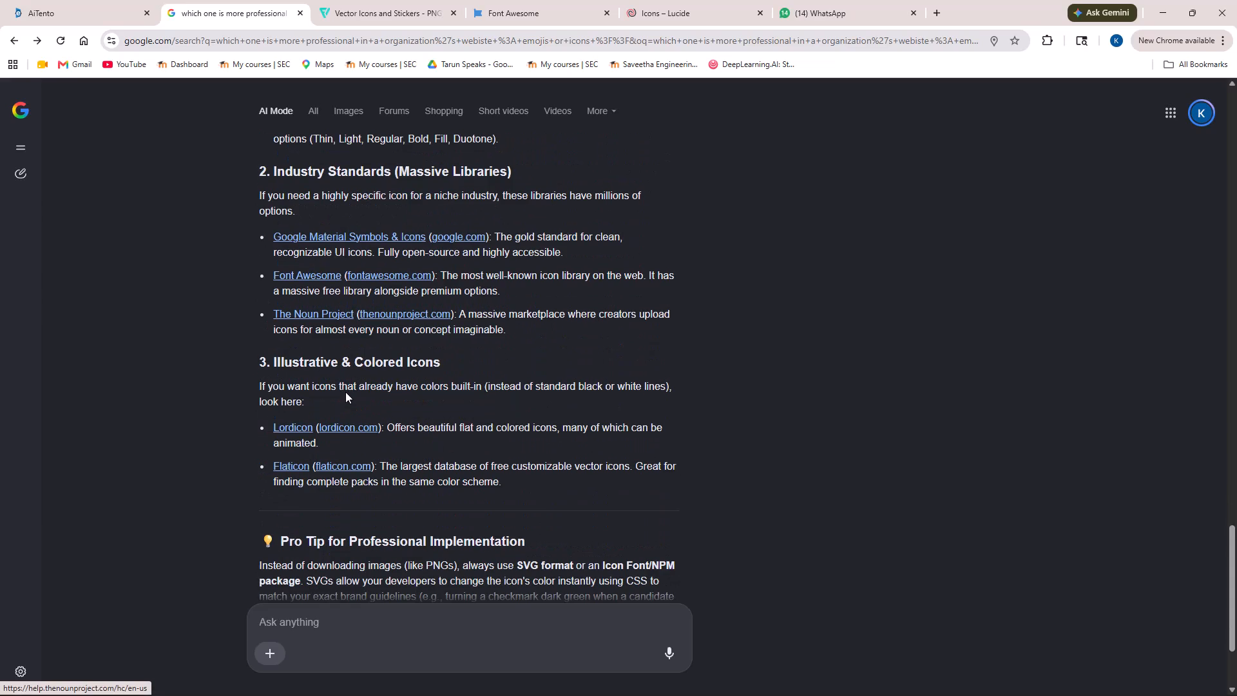
{"action": "left_click", "coordinate": [476, 0]}
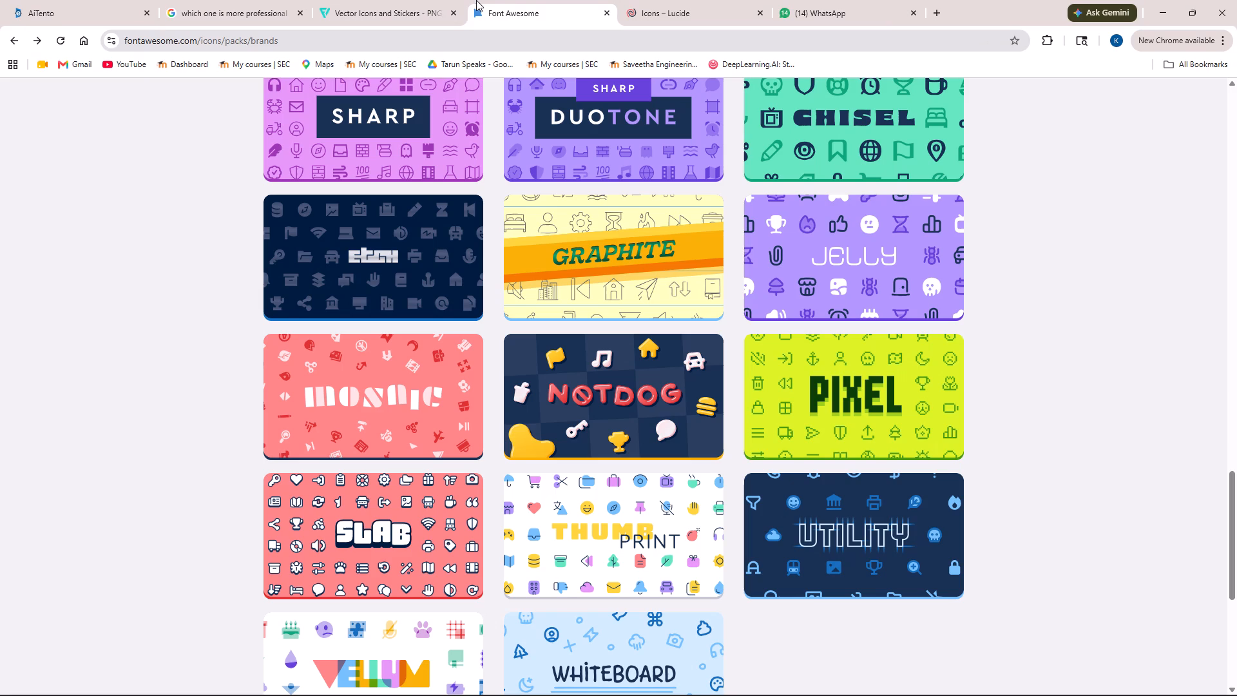
{"action": "left_click", "coordinate": [454, 12]}
Switch to the Lucide icons page, browse its icons and category list, and show the Emoji category.
{"action": "left_click", "coordinate": [532, 0]}
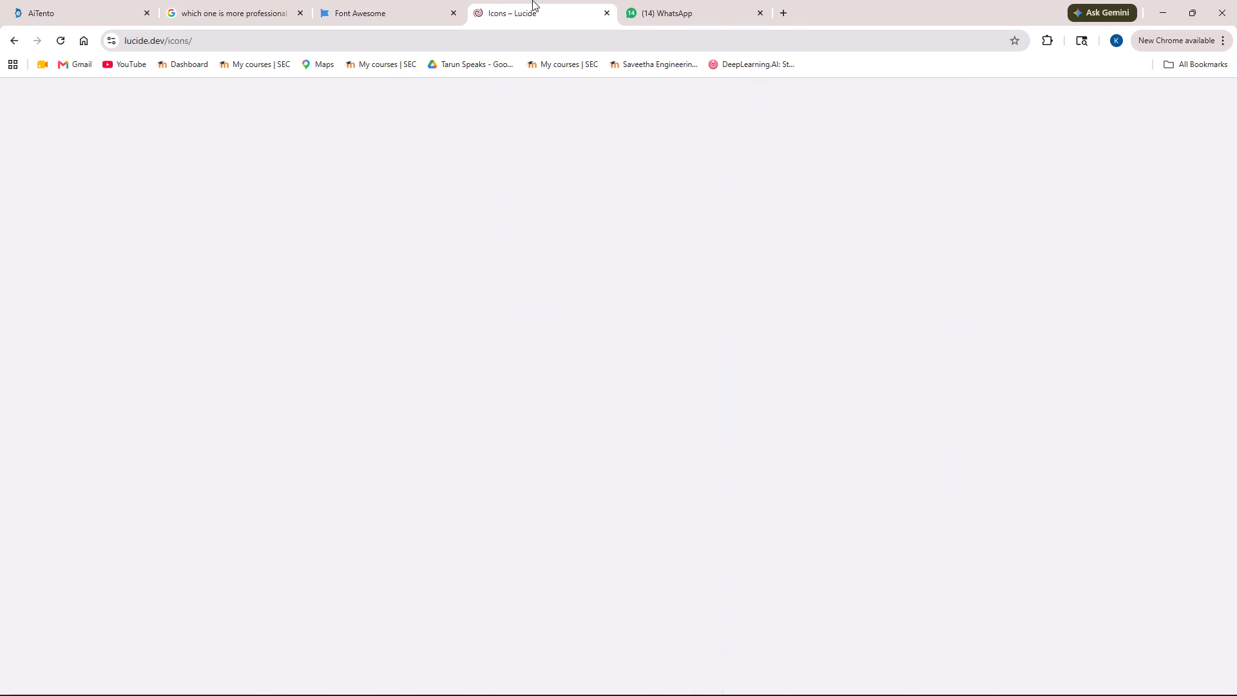
{"action": "scroll", "coordinate": [571, 238], "scroll_direction": "down", "scroll_amount": 2}
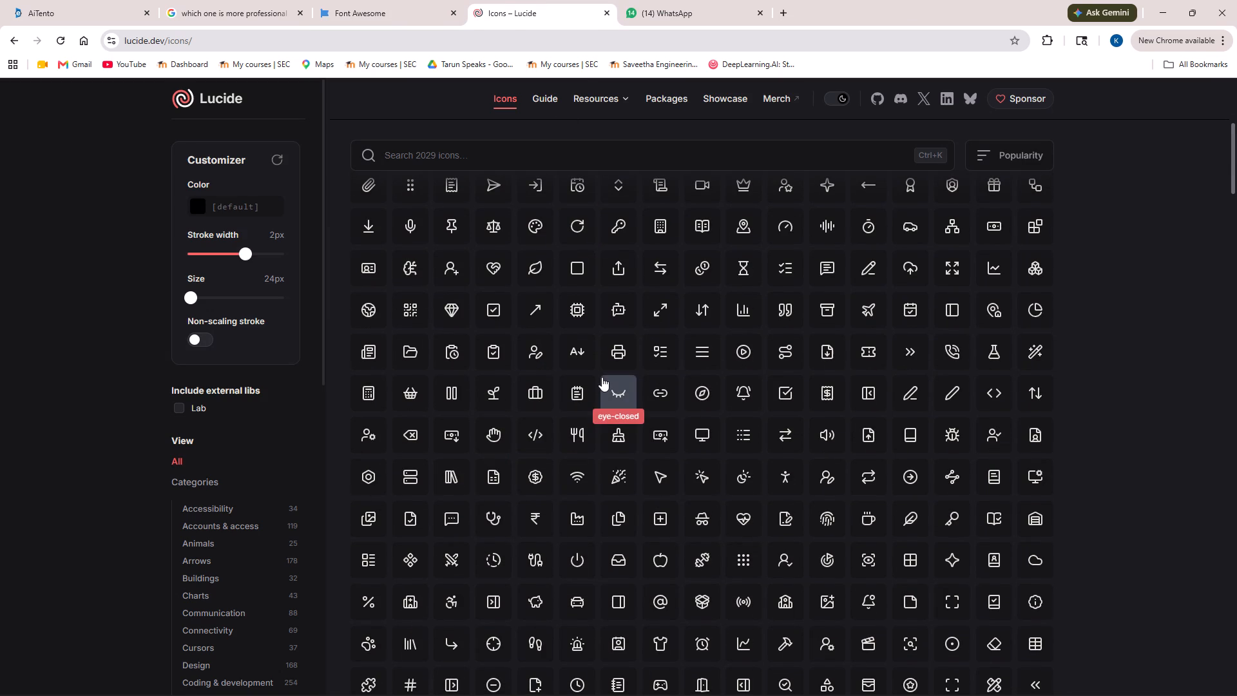
{"action": "scroll", "coordinate": [1062, 405], "scroll_direction": "down", "scroll_amount": 3}
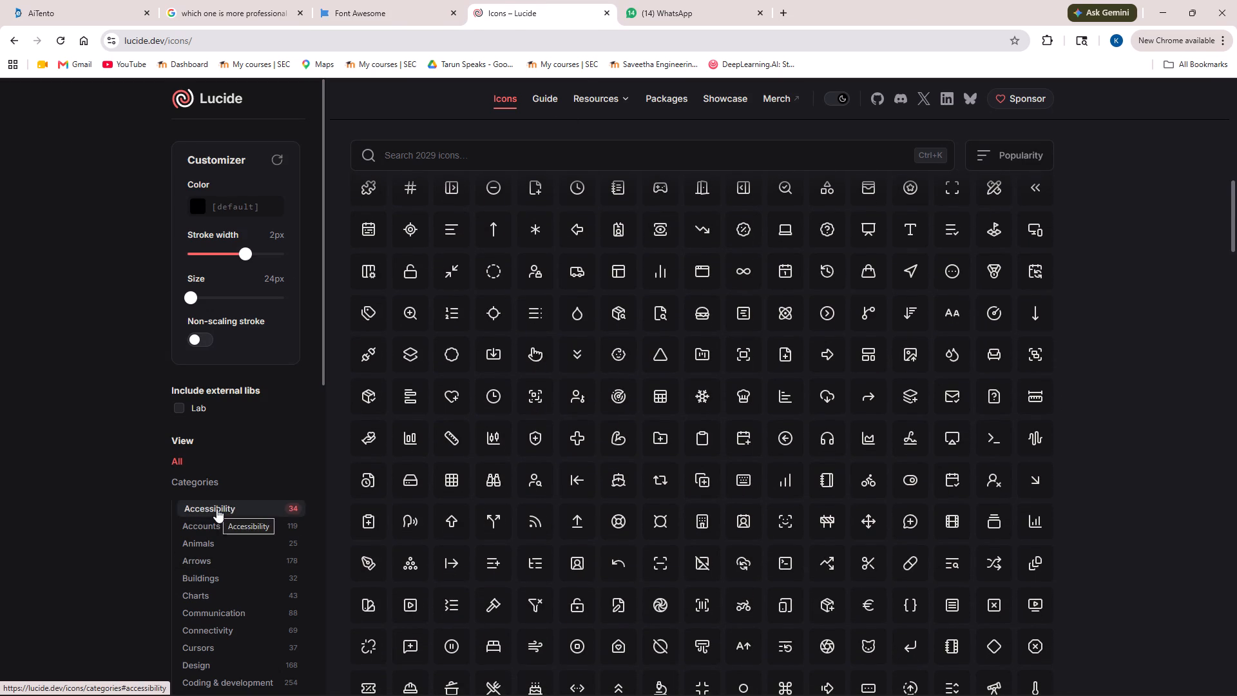
{"action": "scroll", "coordinate": [213, 486], "scroll_direction": "down", "scroll_amount": 2}
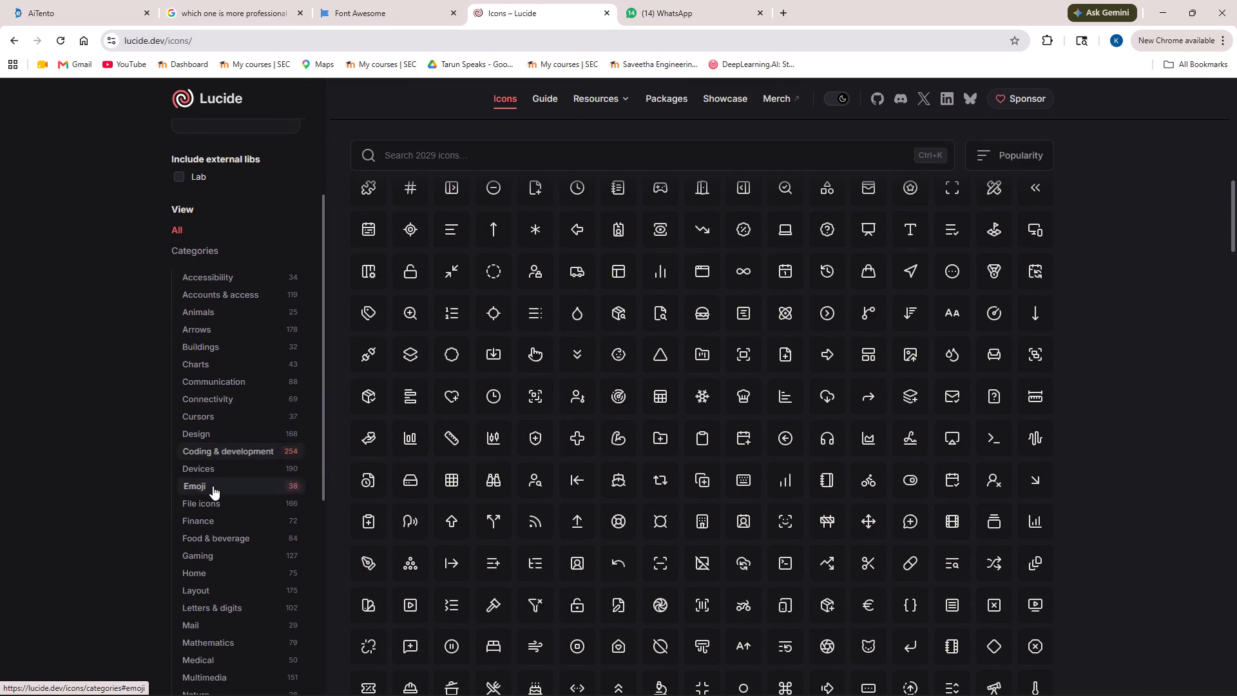
{"action": "left_click", "coordinate": [210, 492]}
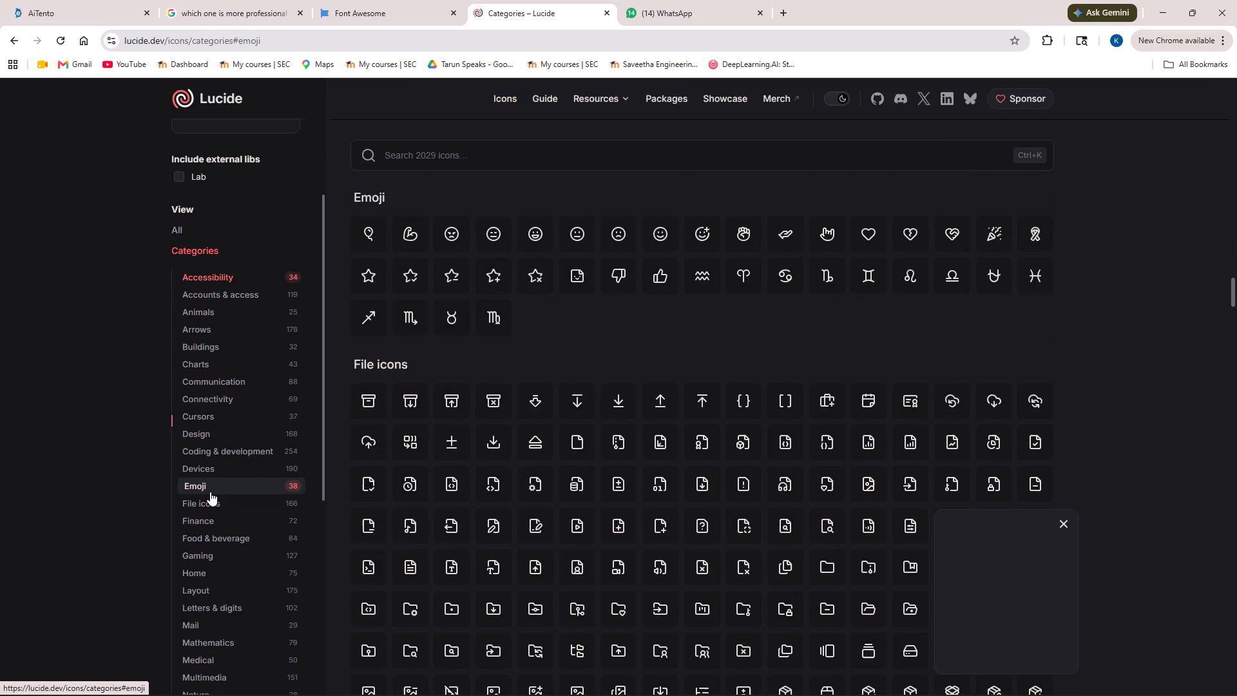
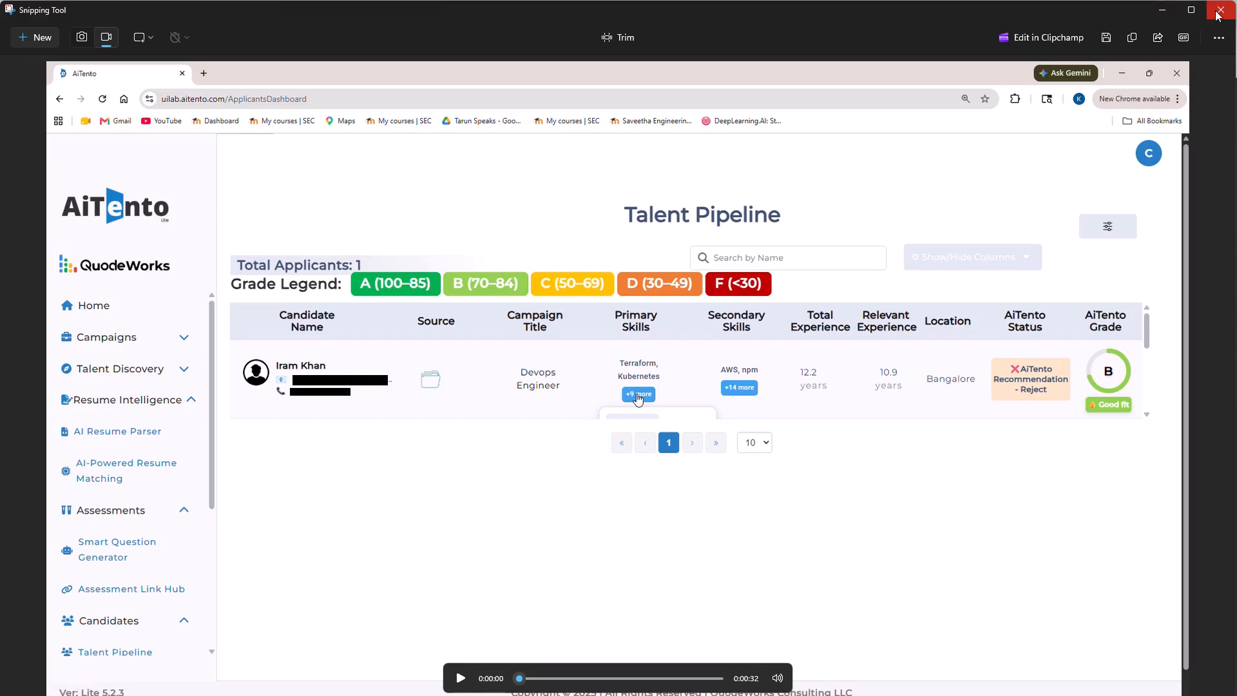
Close the Snipping Tool recording and enter the remark "usage of icons instead of emojis" for Talent Pipeline in the UI Testing sheet.
{"action": "left_click", "coordinate": [1215, 10]}
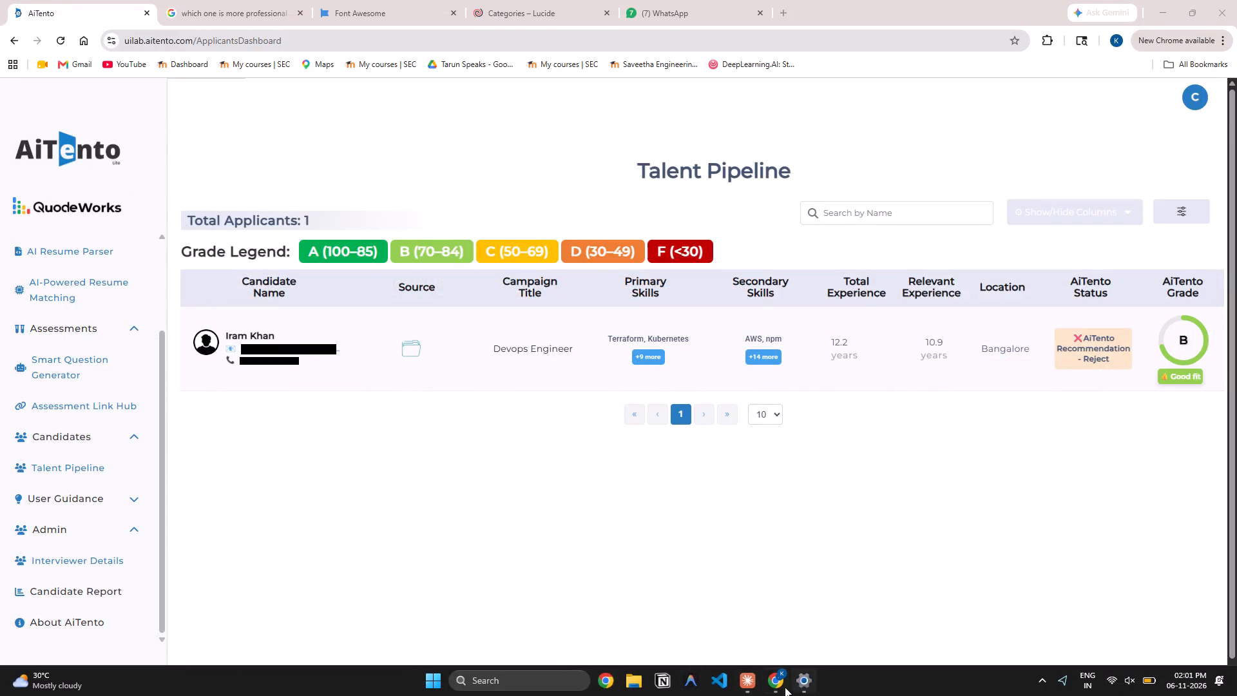
{"action": "left_click", "coordinate": [782, 687]}
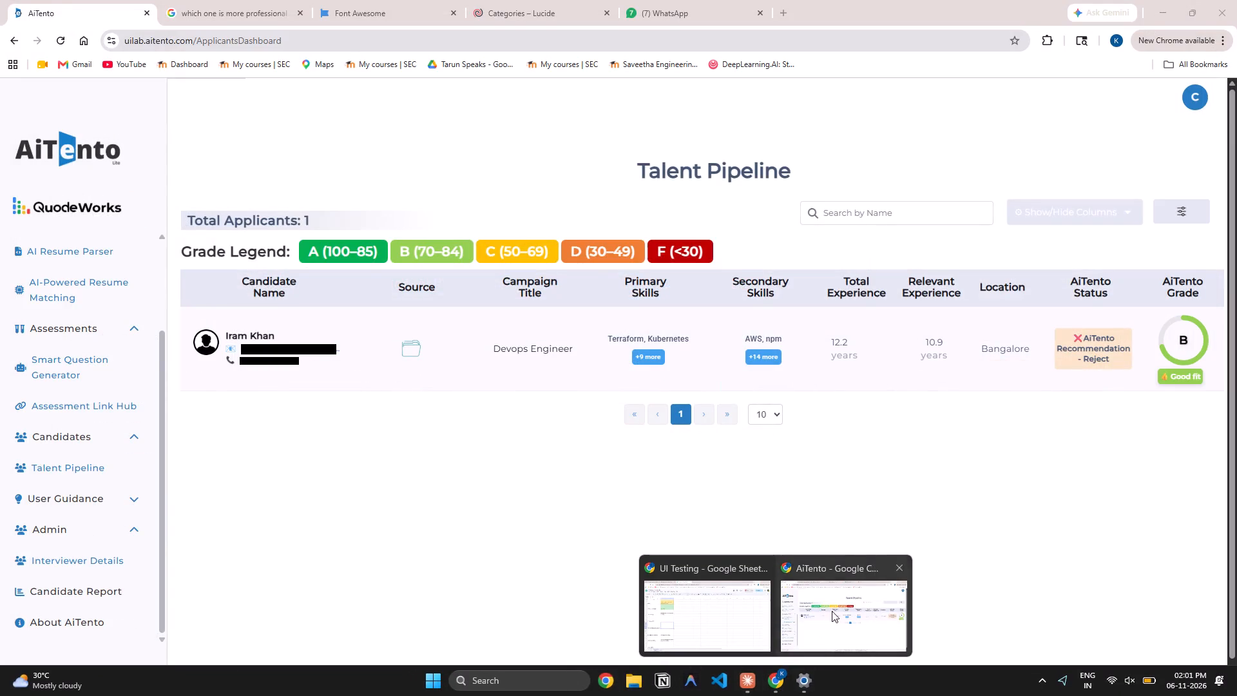
{"action": "left_click", "coordinate": [674, 626]}
{"action": "scroll", "coordinate": [283, 391], "scroll_direction": "down", "scroll_amount": 1}
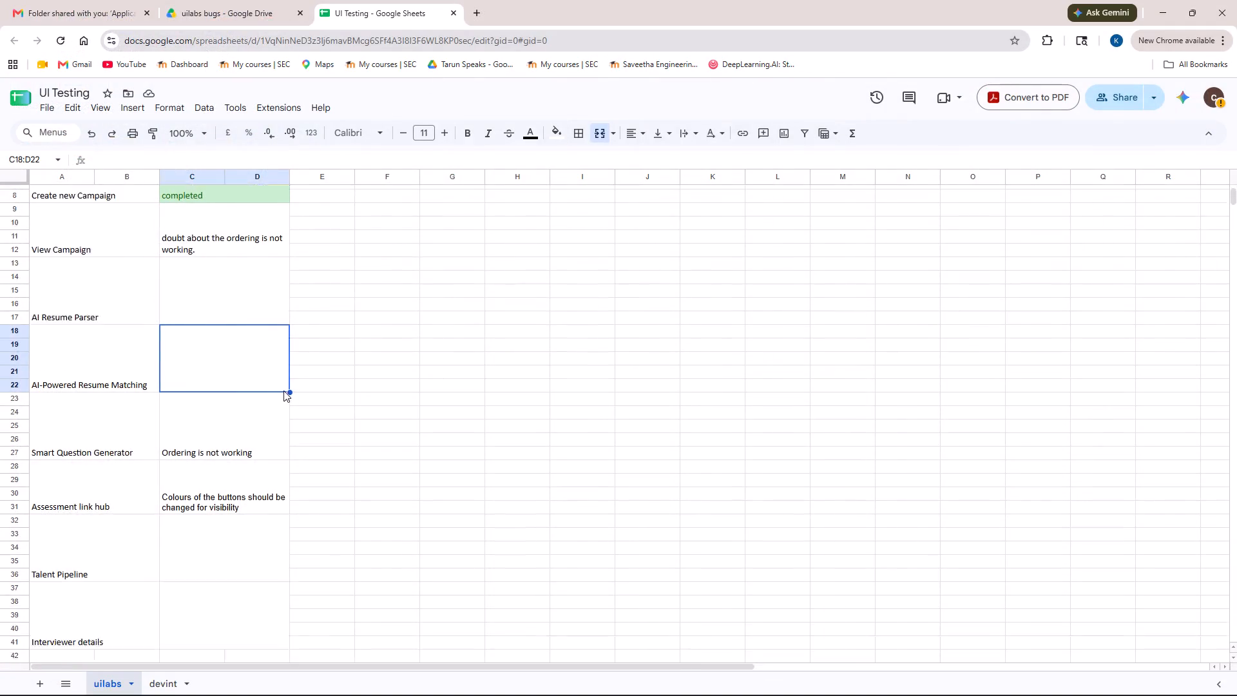
{"action": "scroll", "coordinate": [283, 391], "scroll_direction": "down", "scroll_amount": 2}
{"action": "scroll", "coordinate": [198, 434], "scroll_direction": "right", "scroll_amount": 1}
{"action": "left_click", "coordinate": [198, 434]}
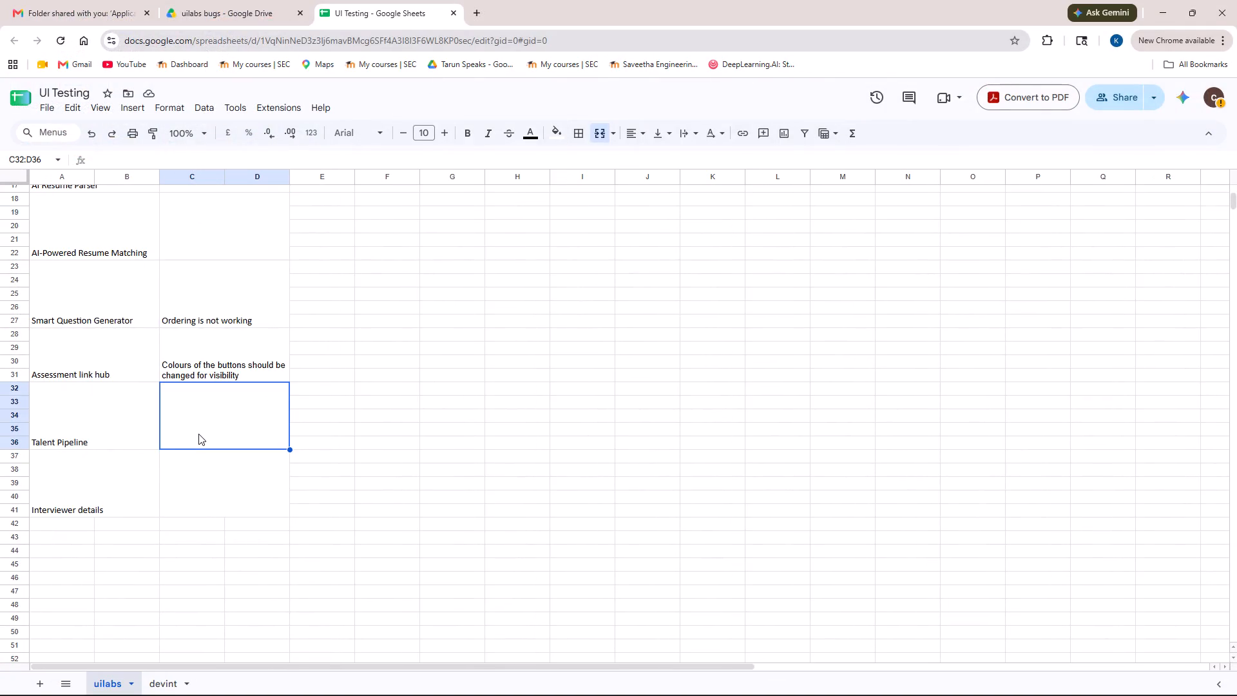
{"action": "key", "text": "alt+Tab"}
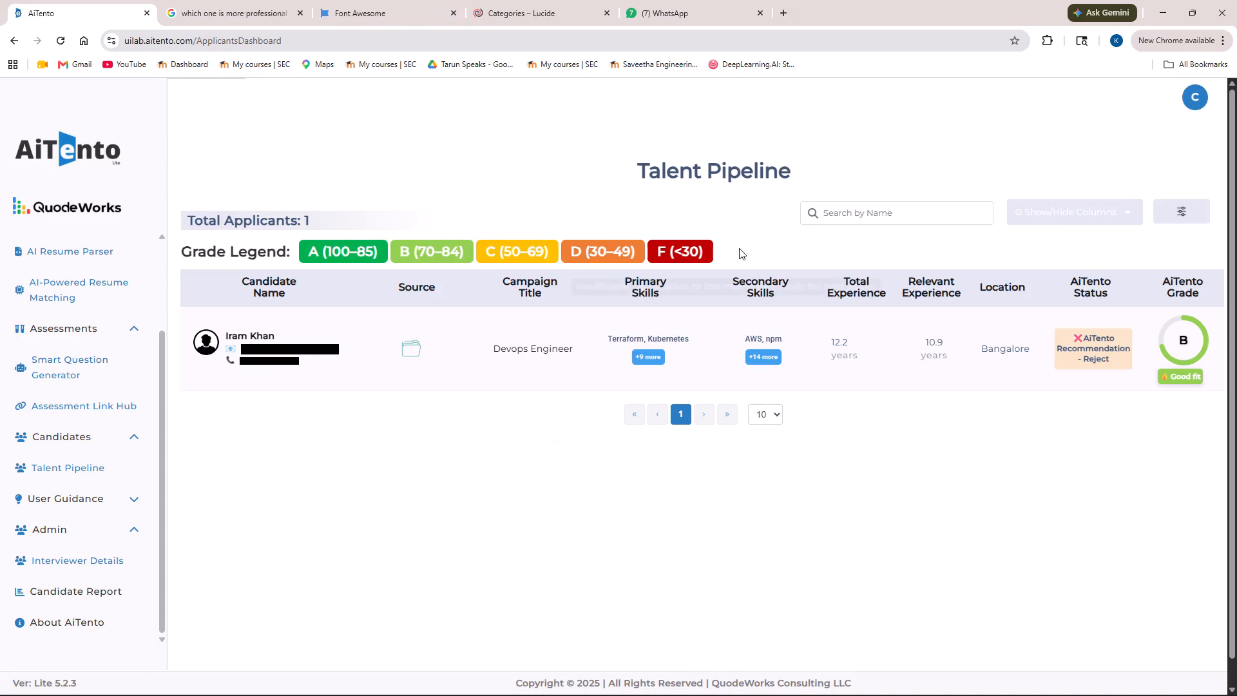
{"action": "key", "text": "alt+Tab"}
{"action": "left_click", "coordinate": [222, 417]}
{"action": "left_click", "coordinate": [210, 158]}
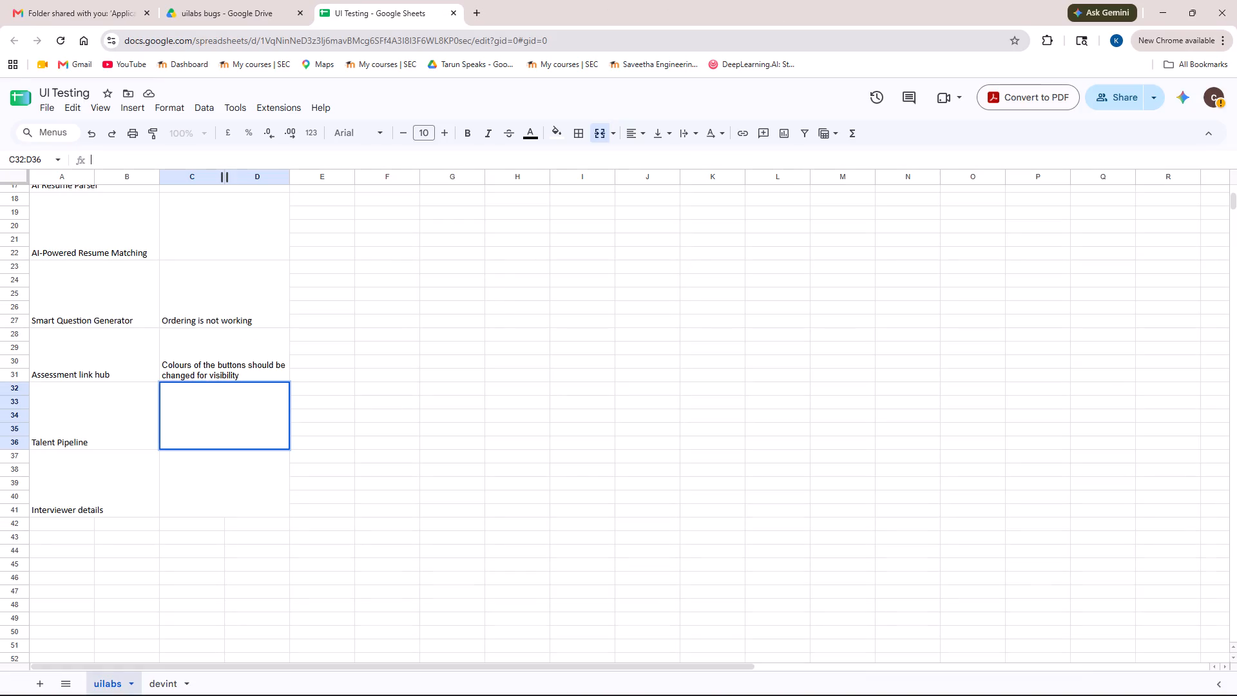
{"action": "key", "text": "u"}
{"action": "type", "text": "se"}
{"action": "key", "text": "BackSpace"}
{"action": "type", "text": "age of icons ins"}
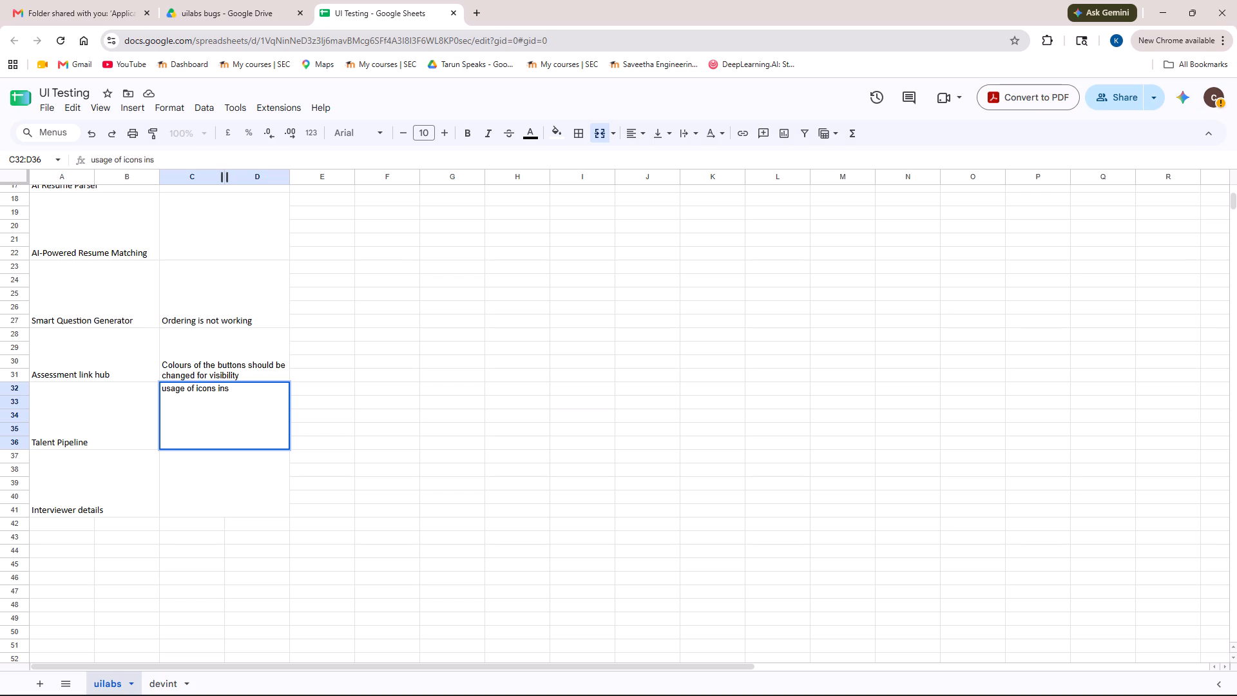
{"action": "type", "text": "tead of emojis"}
{"action": "left_click", "coordinate": [394, 495]}
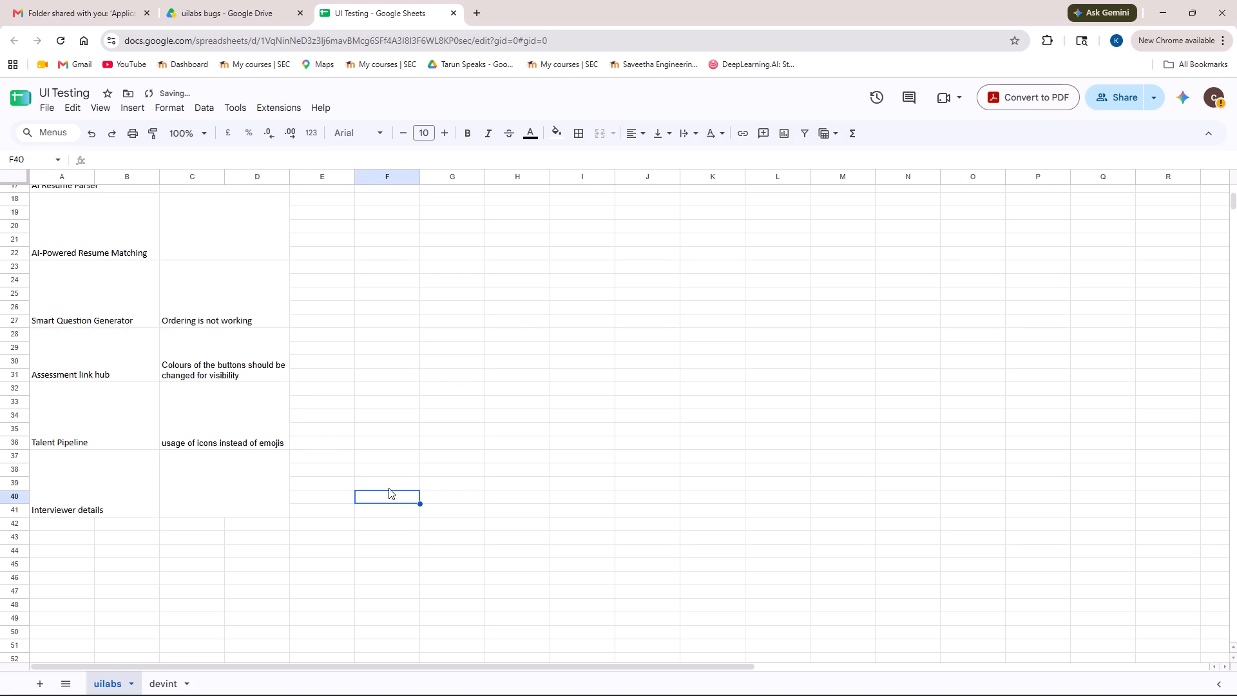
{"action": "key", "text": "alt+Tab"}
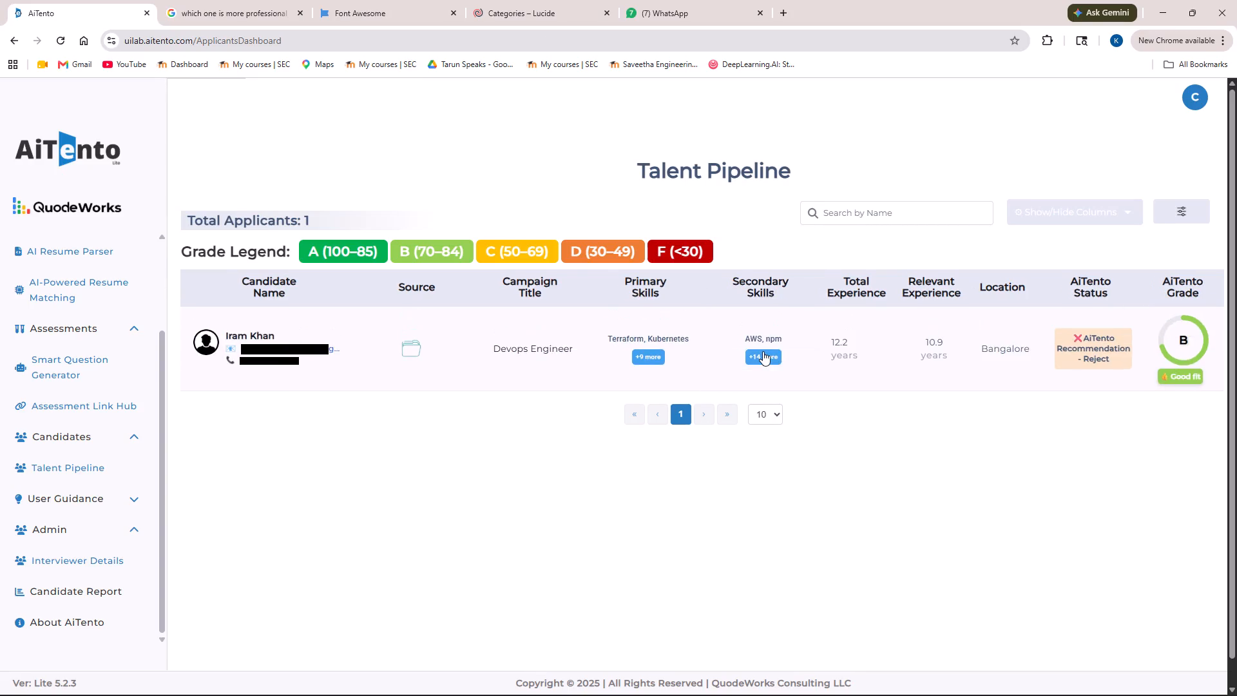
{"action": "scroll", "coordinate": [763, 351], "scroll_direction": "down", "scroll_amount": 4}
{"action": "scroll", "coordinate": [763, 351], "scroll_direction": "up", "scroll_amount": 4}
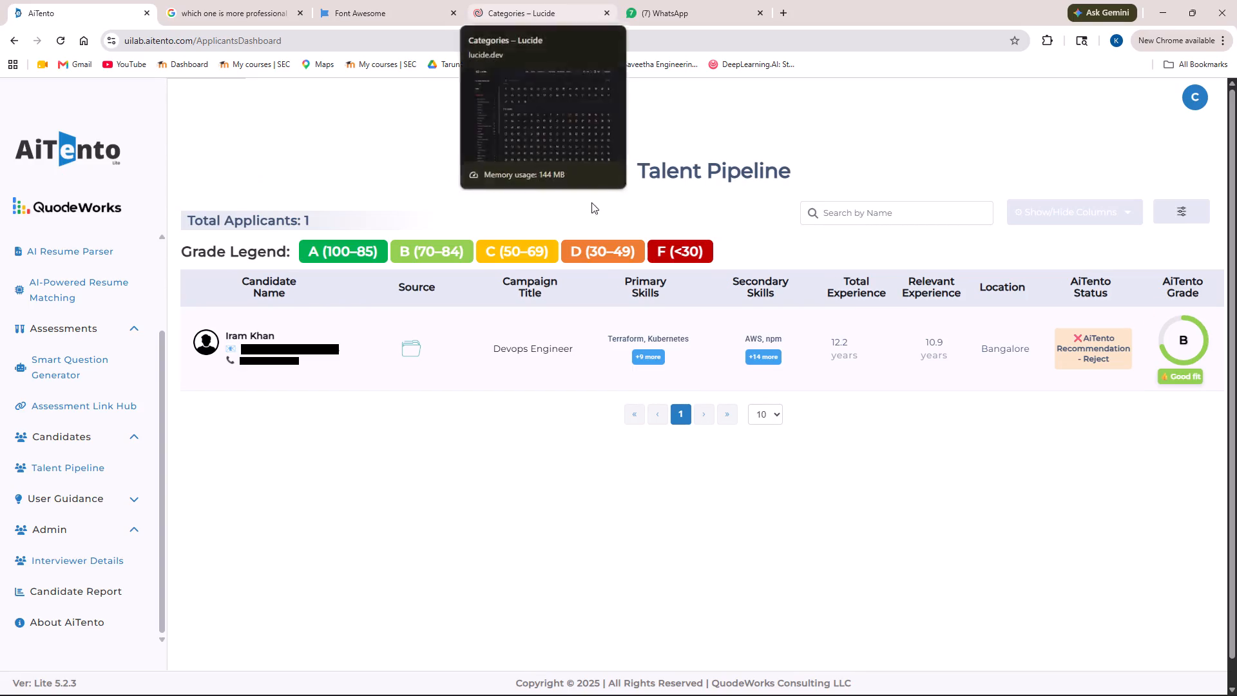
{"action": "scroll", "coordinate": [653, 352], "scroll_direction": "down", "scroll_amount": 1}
Upload the video "talent pipeline UI fixing and buttons visibility" to the uilabs bugs folder in Google Drive.
{"action": "key", "text": "alt+Tab"}
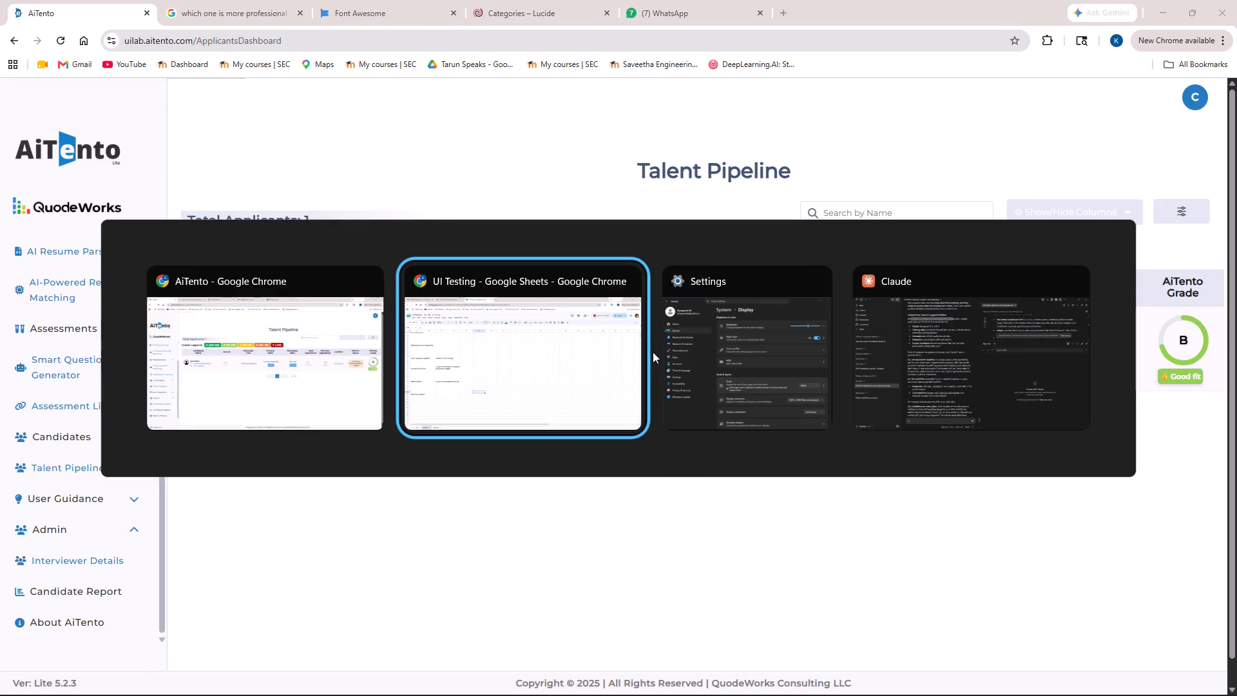
{"action": "left_click", "coordinate": [193, 0]}
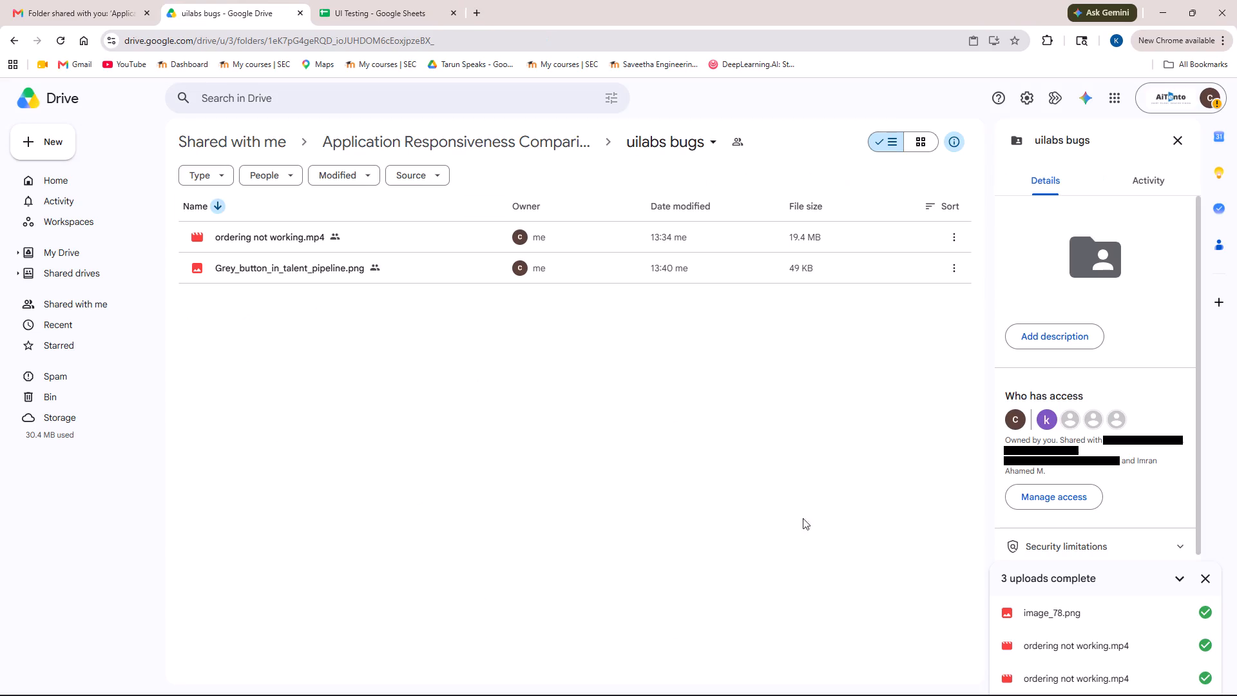
{"action": "left_click", "coordinate": [56, 142]}
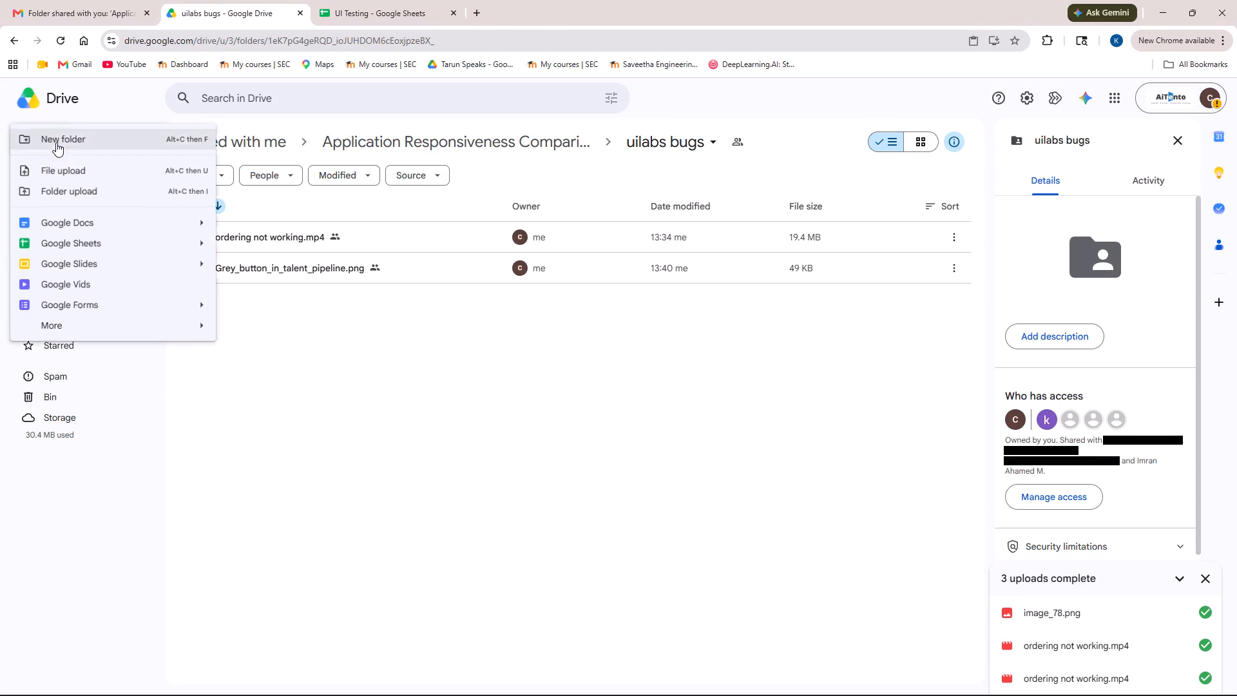
{"action": "left_click", "coordinate": [140, 174]}
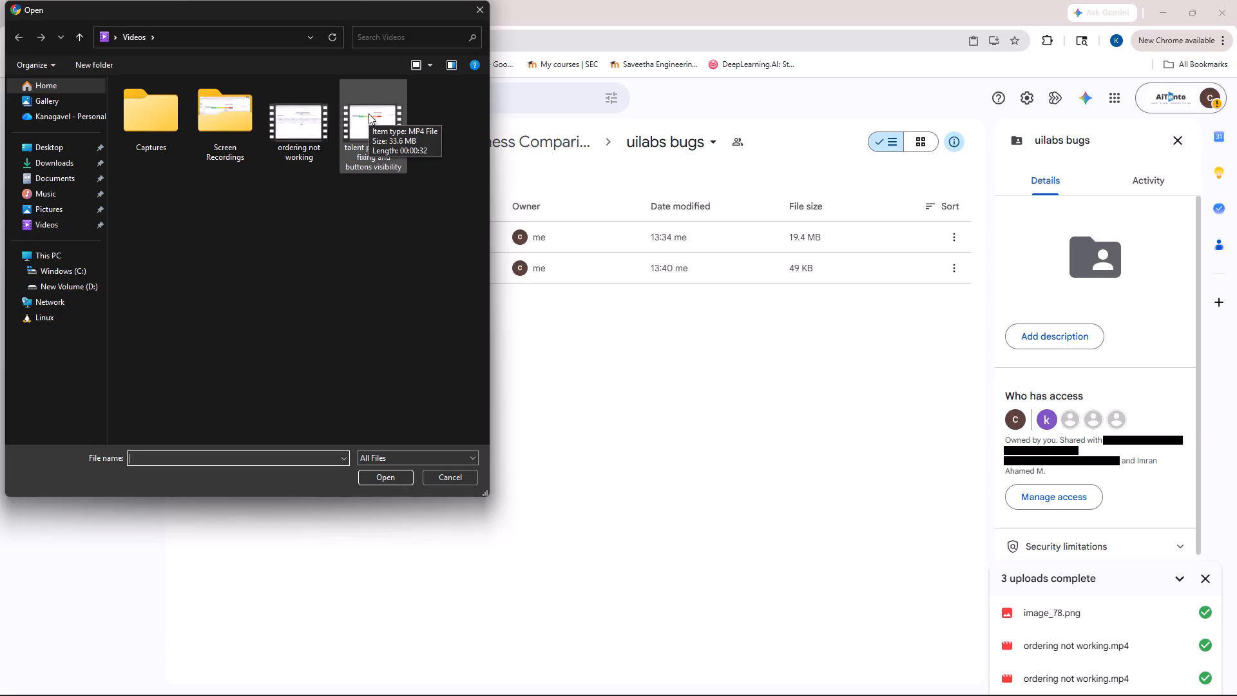
{"action": "double_click", "coordinate": [369, 113]}
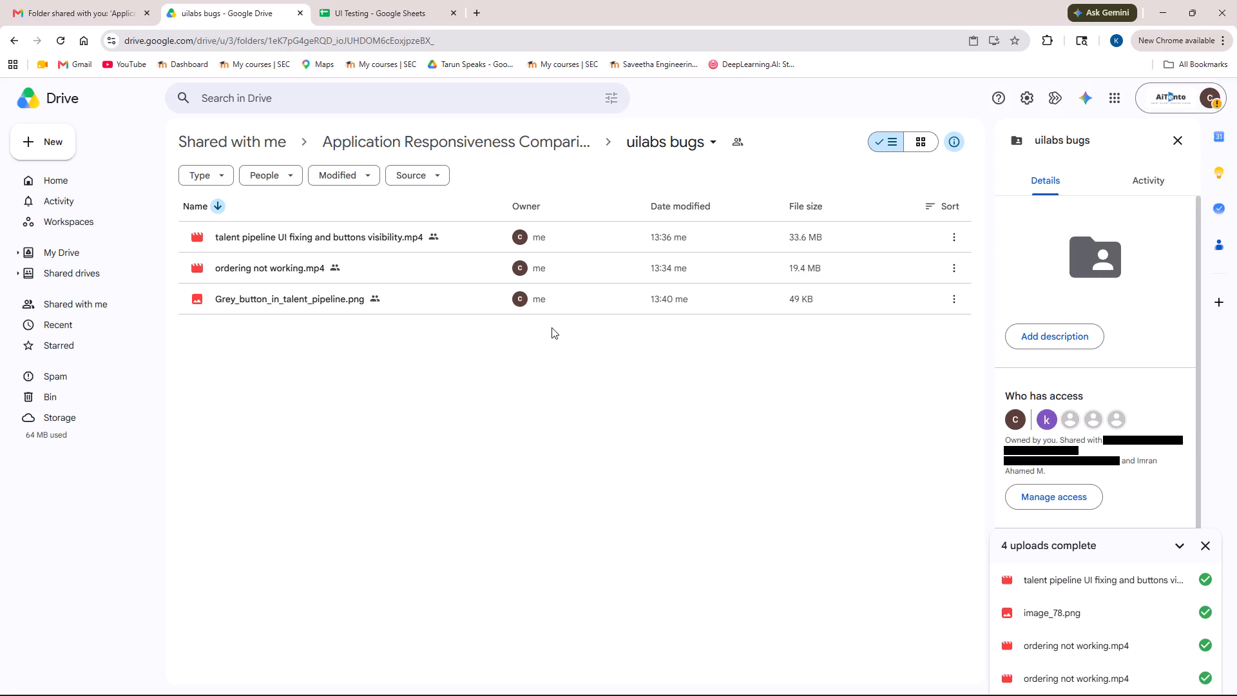
{"action": "left_click", "coordinate": [545, 373]}
Check the Drive storage page, then return to the uilabs bugs folder through the suggested Application Responsiveness Comparison folder.
{"action": "left_click", "coordinate": [59, 423]}
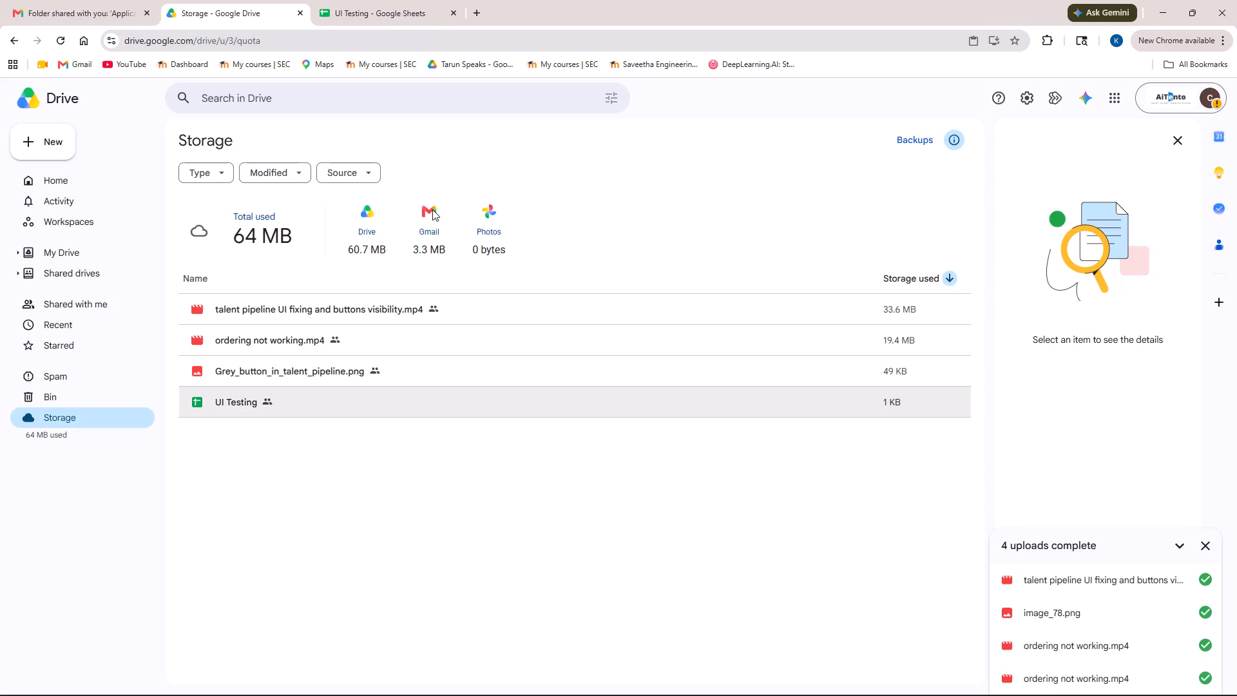
{"action": "left_click", "coordinate": [110, 191]}
{"action": "left_click", "coordinate": [91, 184]}
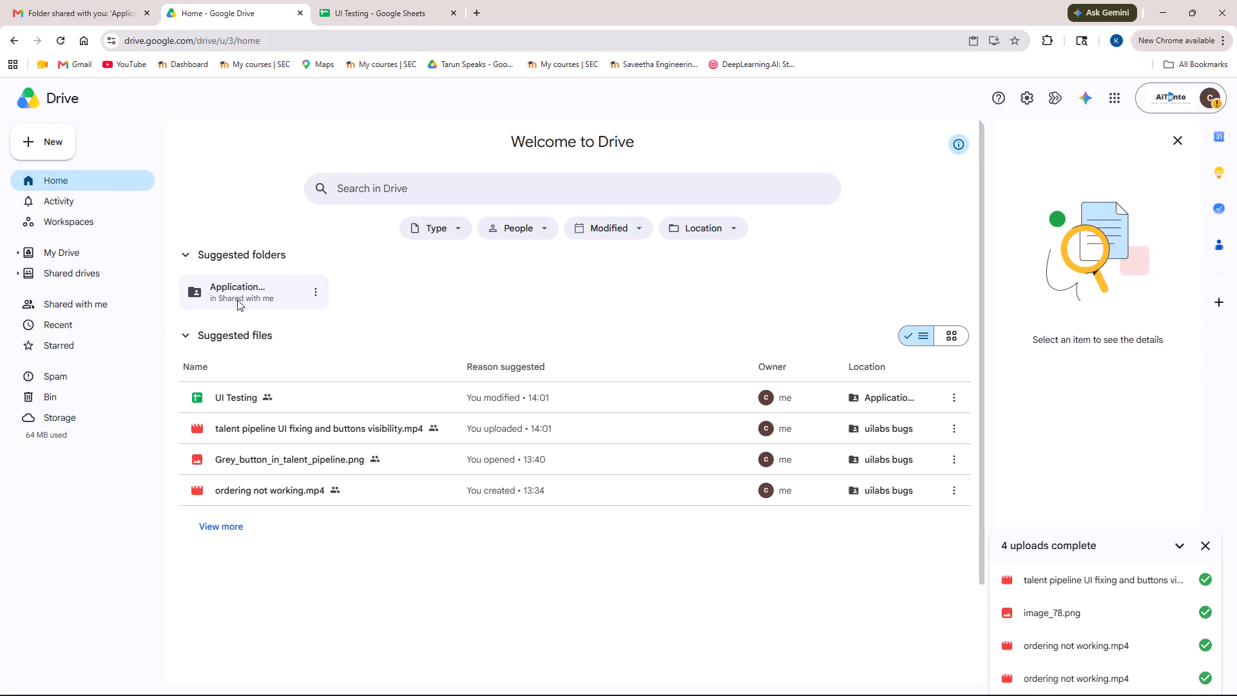
{"action": "left_click", "coordinate": [224, 277]}
{"action": "double_click", "coordinate": [224, 277]}
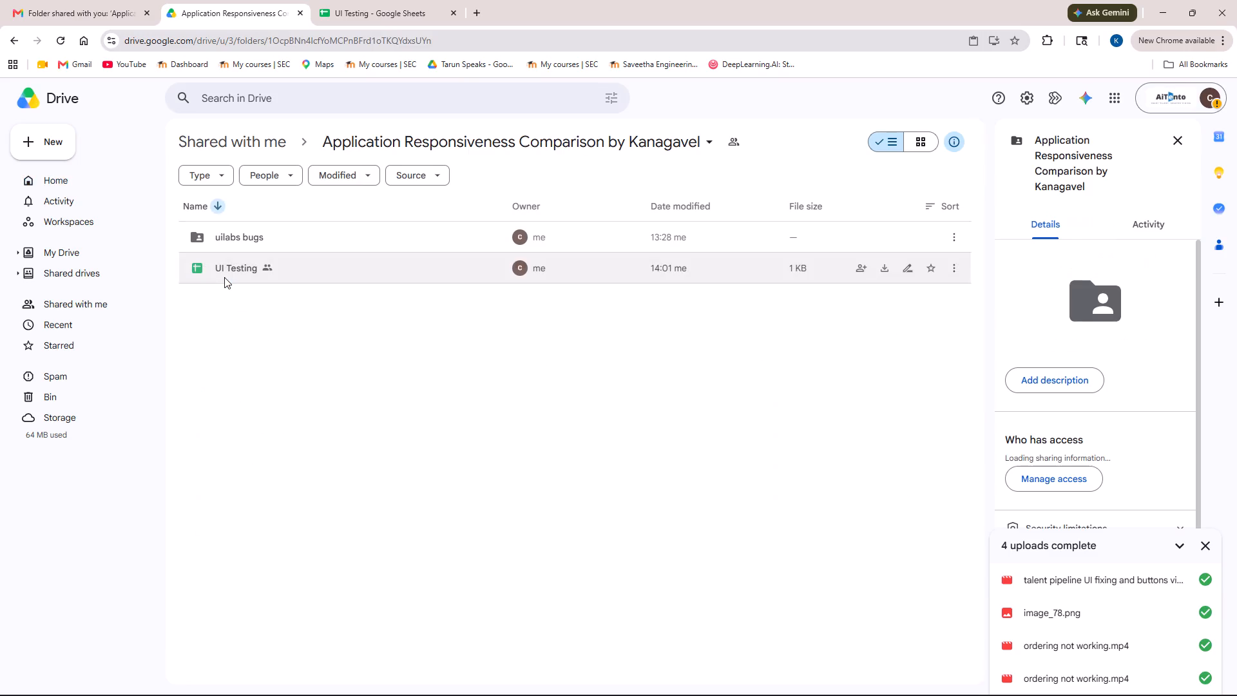
{"action": "left_click", "coordinate": [390, 385]}
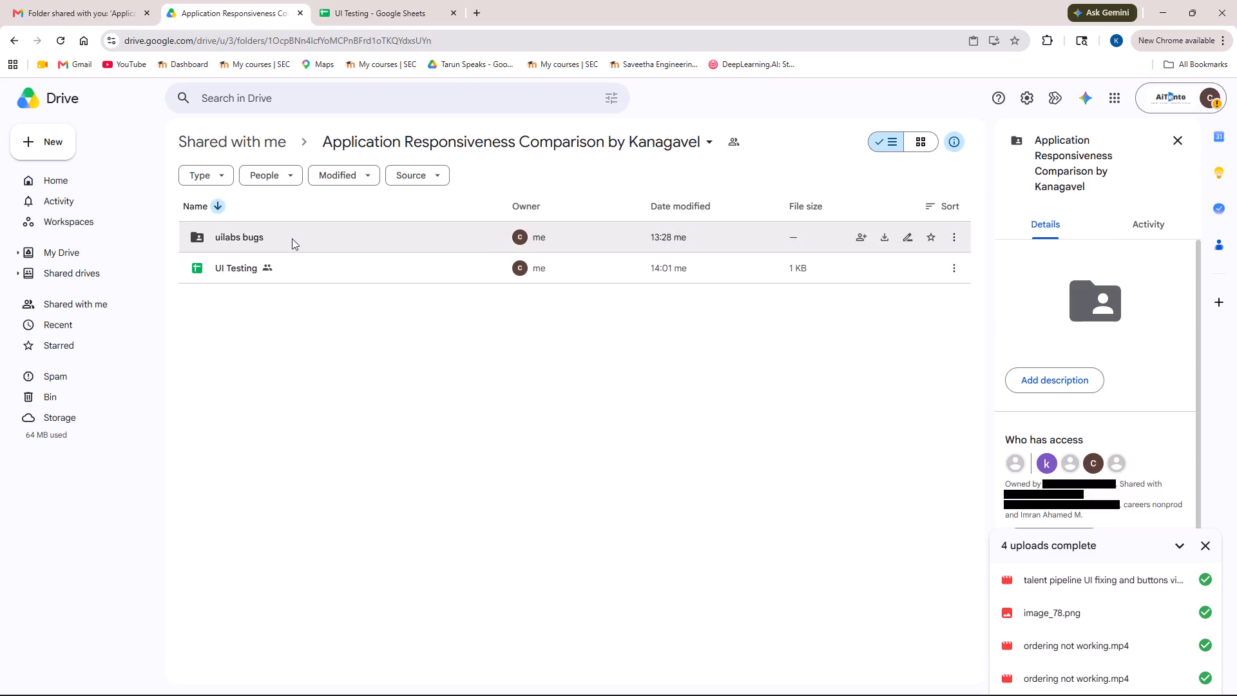
{"action": "triple_click", "coordinate": [292, 238]}
{"action": "left_click", "coordinate": [334, 481]}
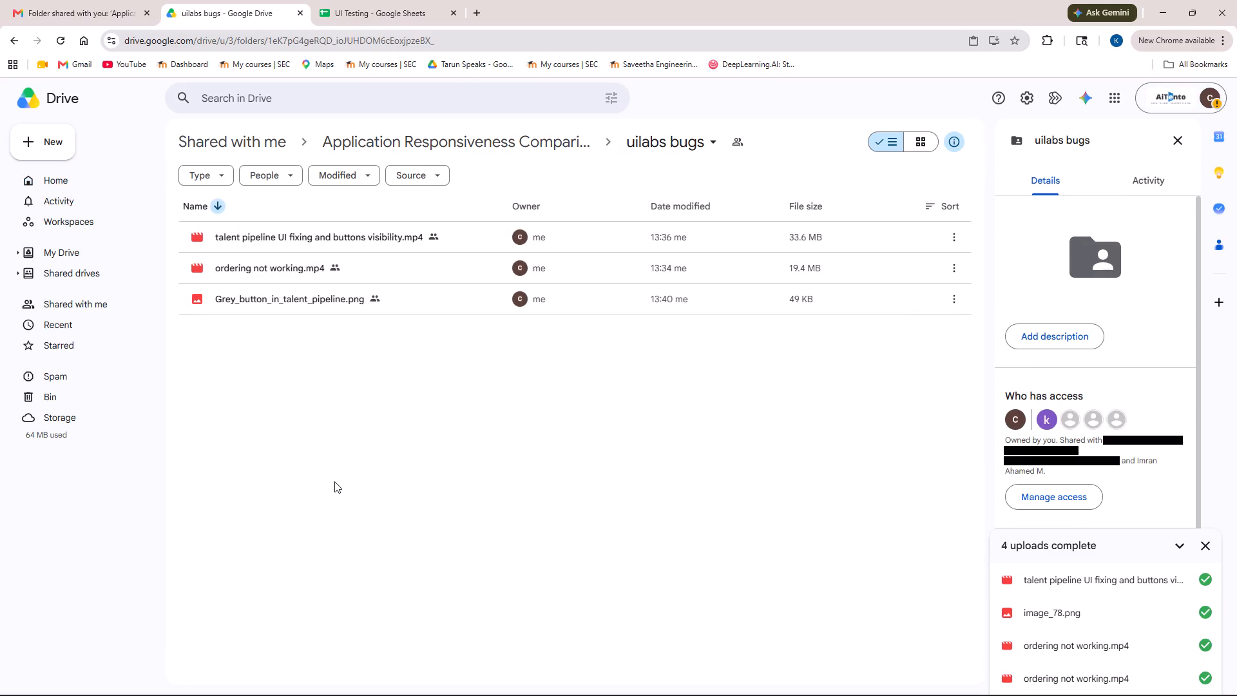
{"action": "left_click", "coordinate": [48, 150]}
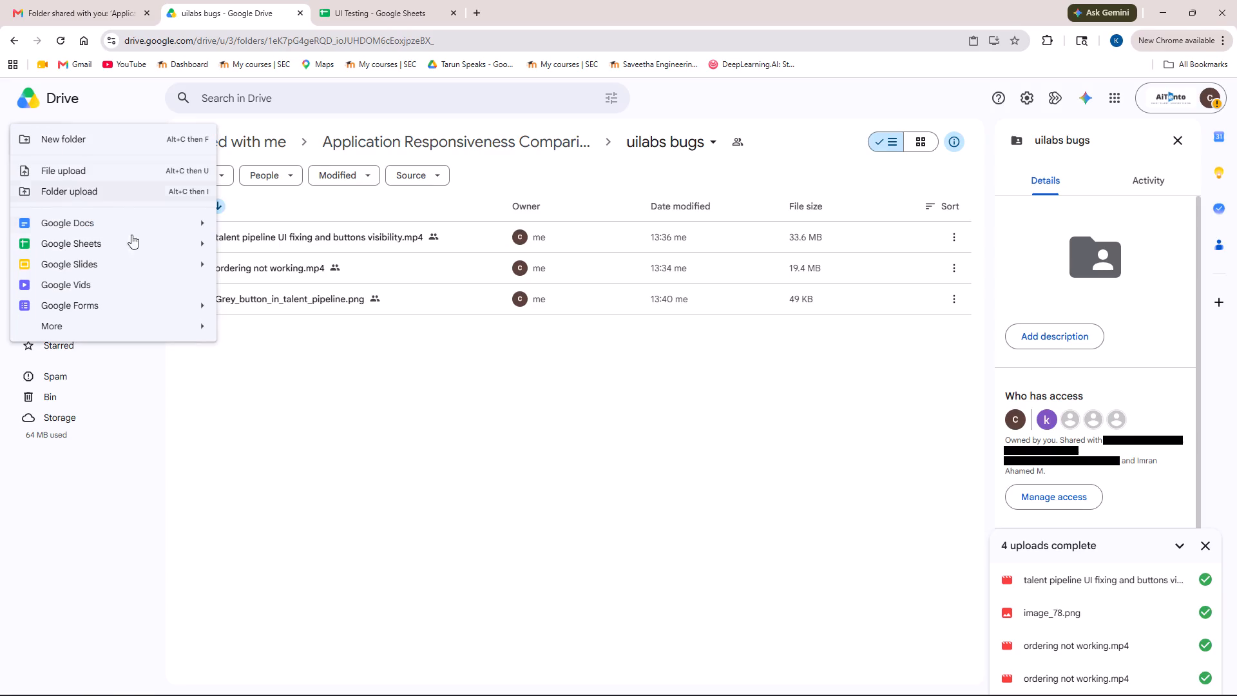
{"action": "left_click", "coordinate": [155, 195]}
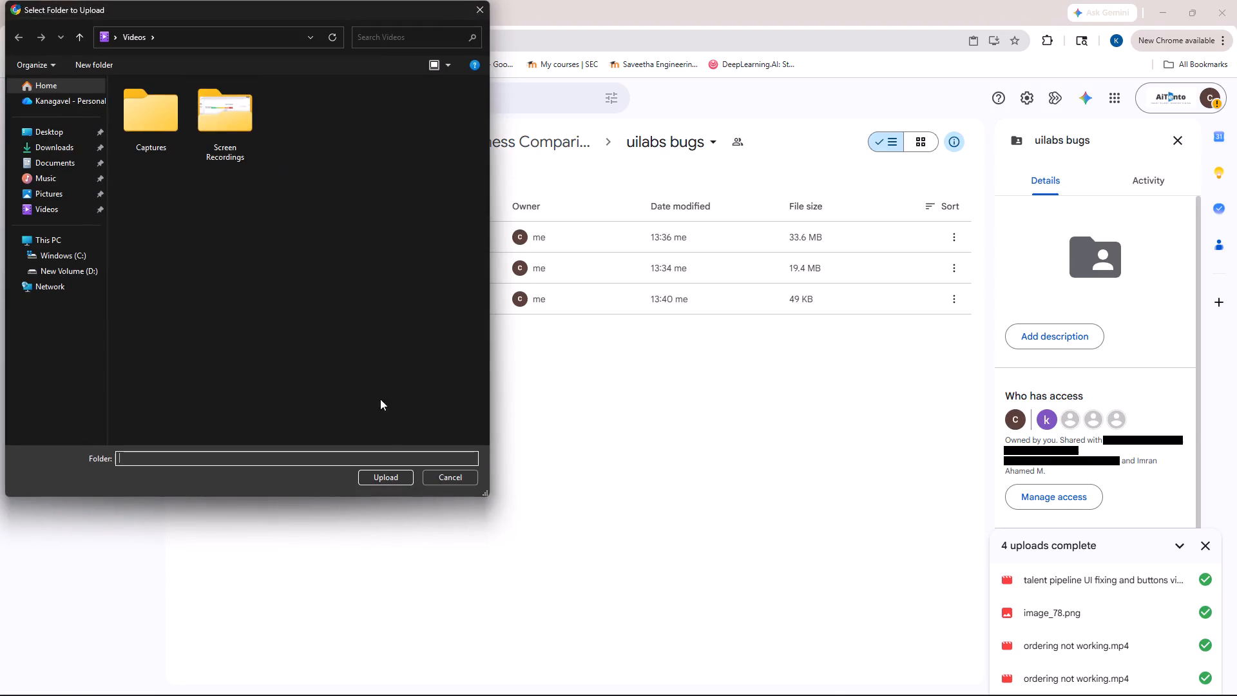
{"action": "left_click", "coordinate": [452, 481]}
Create a folder named 1920x1080 inside uilabs bugs, taking the name from the display resolution in the Windows Settings.
{"action": "left_click", "coordinate": [54, 144]}
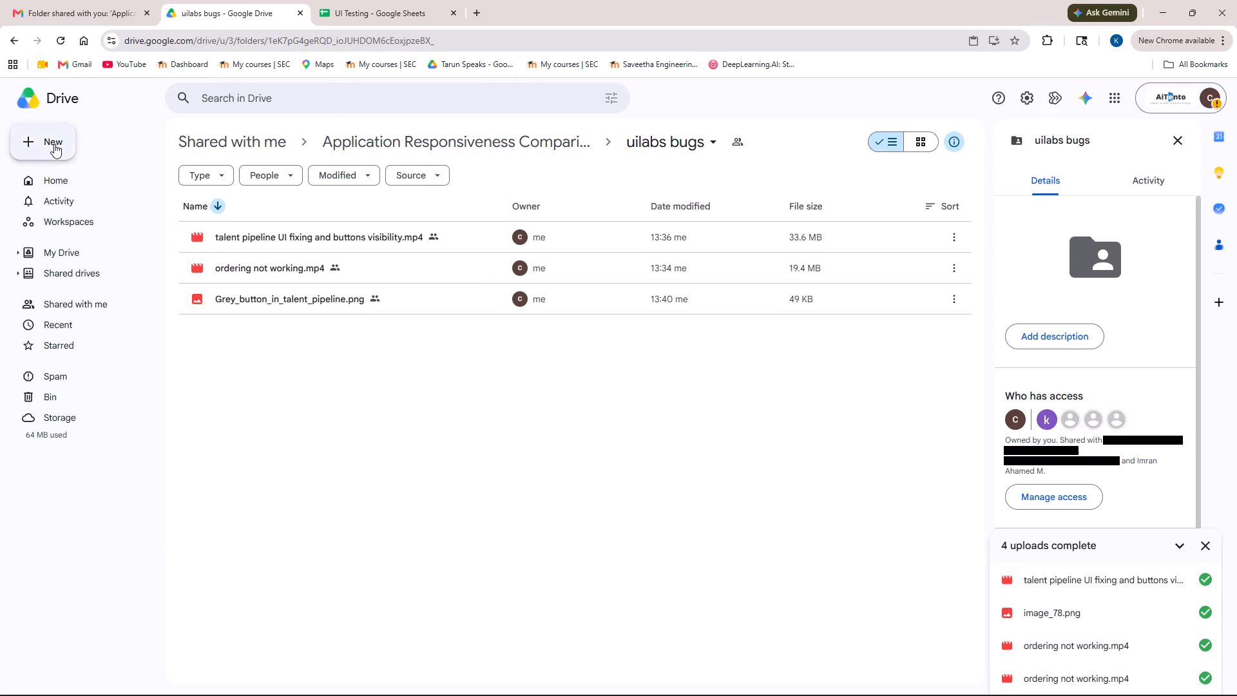
{"action": "left_click", "coordinate": [108, 139]}
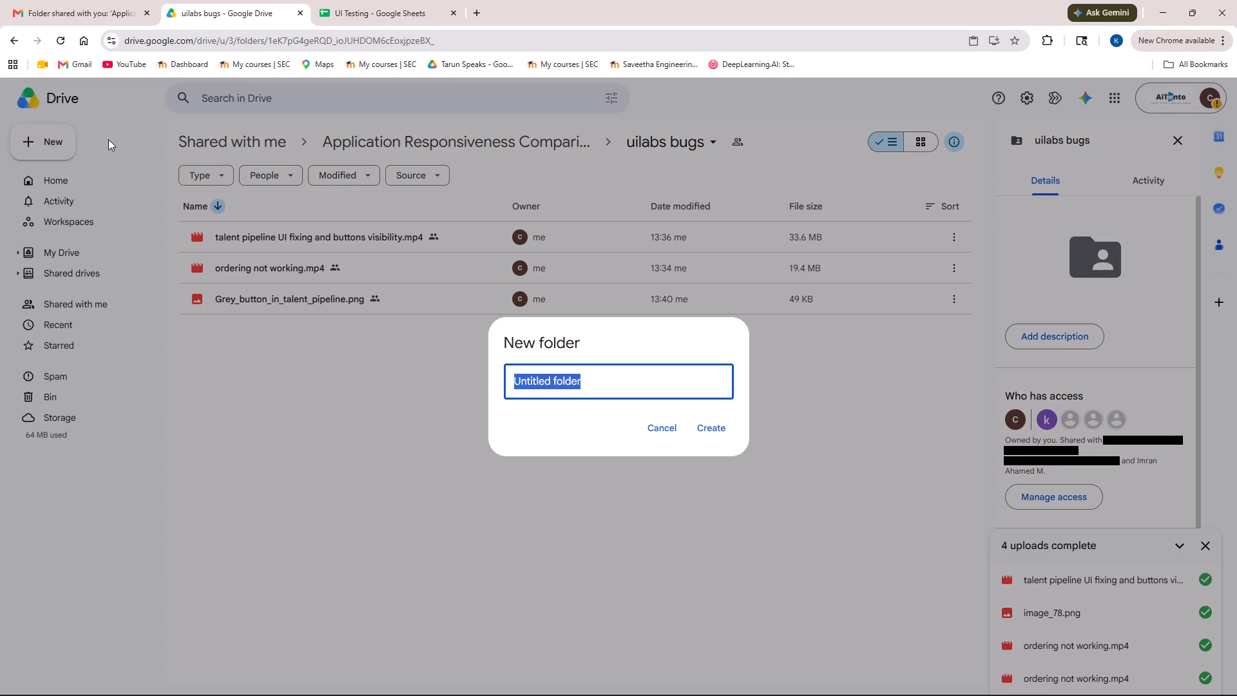
{"action": "type", "text": "19"}
{"action": "key", "text": "alt+Tab"}
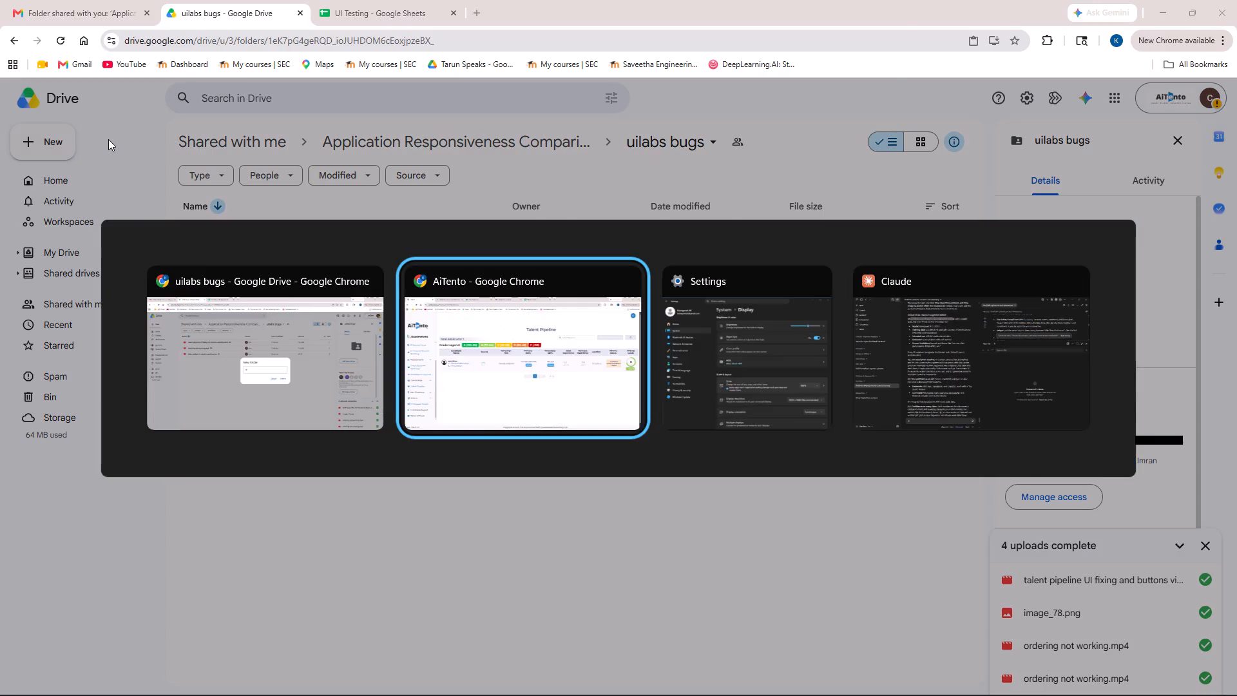
{"action": "key", "text": "alt+Tab"}
{"action": "key", "text": "alt+Tab"}
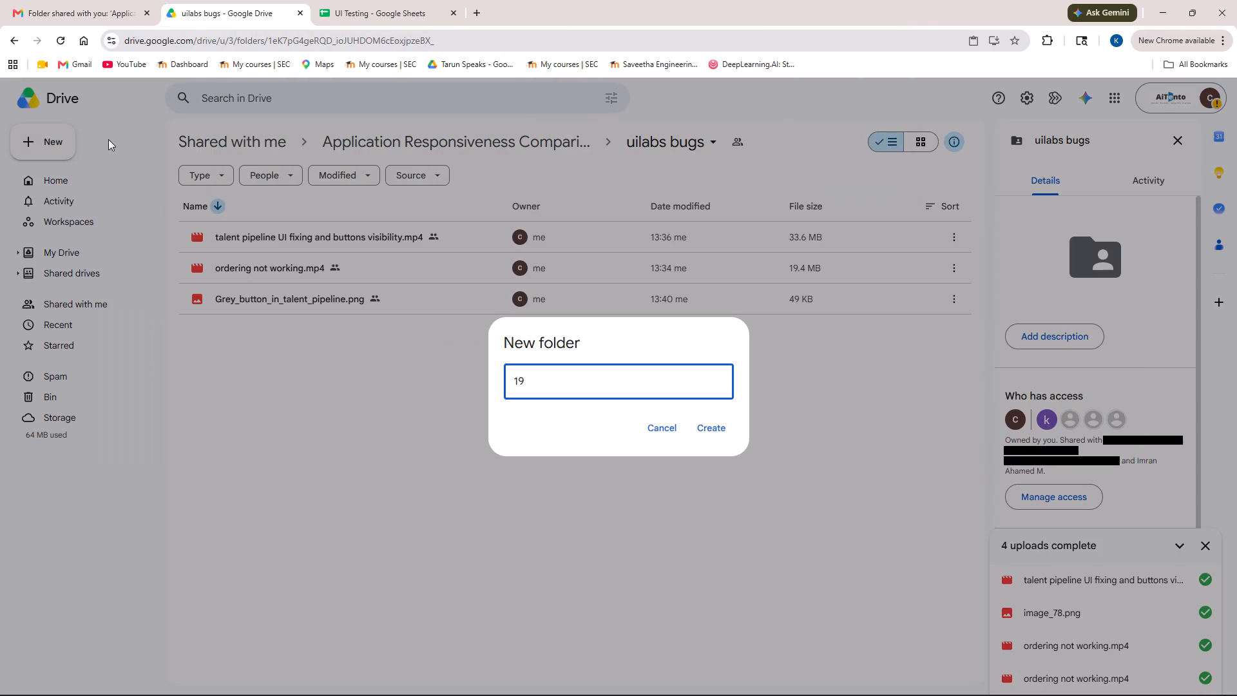
{"action": "type", "text": "20"}
{"action": "key", "text": "x"}
{"action": "key", "text": "alt+Tab"}
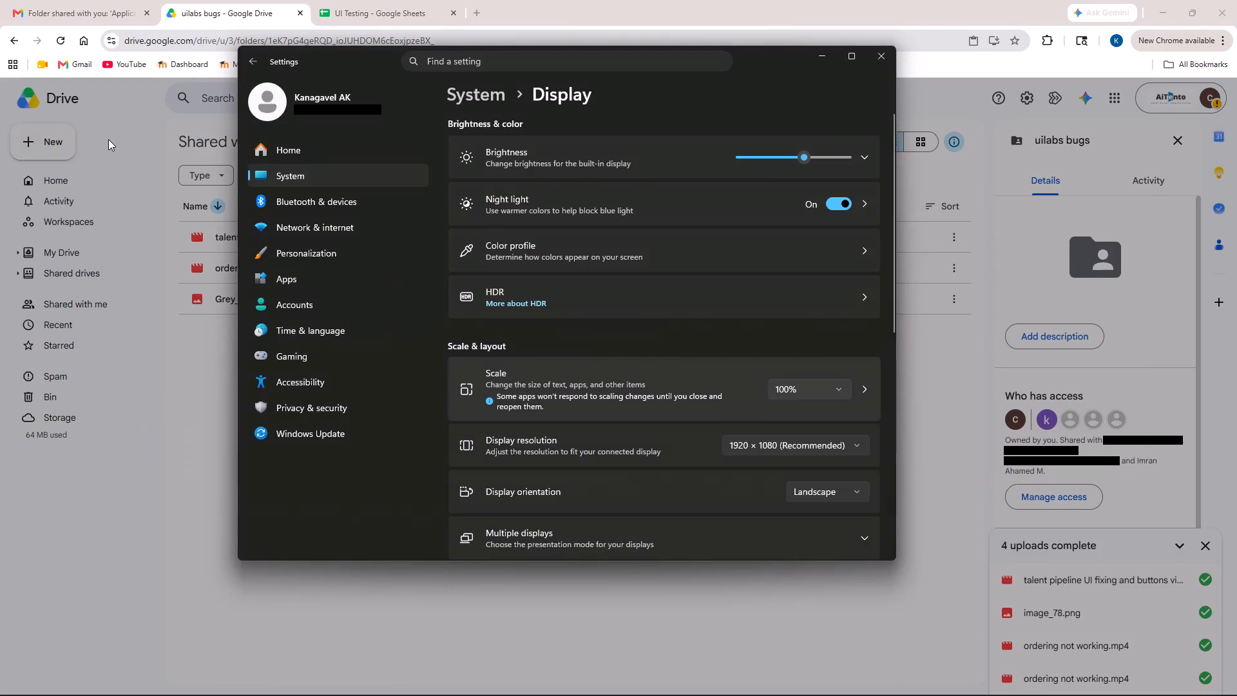
{"action": "key", "text": "alt+Tab"}
{"action": "type", "text": "1080"}
{"action": "key", "text": "alt+Tab"}
{"action": "key", "text": "alt+Tab"}
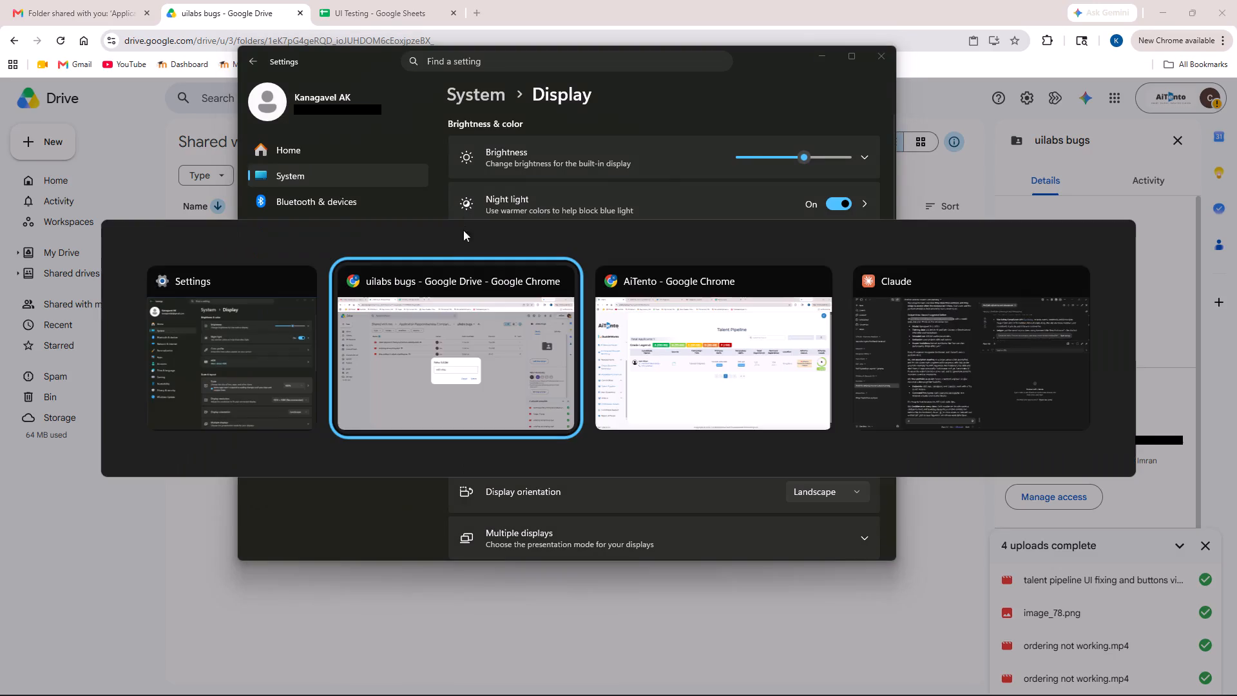
{"action": "left_click", "coordinate": [711, 425]}
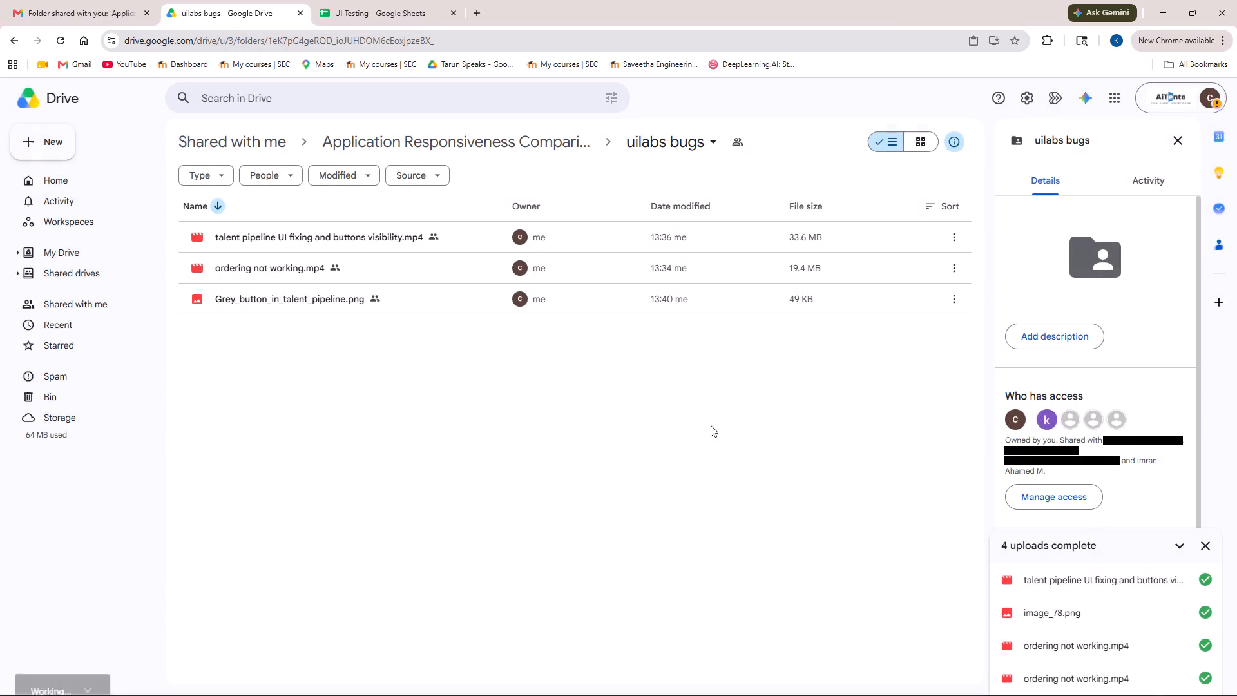
Move the two videos and the Grey_button_in_talent_pipeline image from uilabs bugs into the 1920x1080 folder, accepting the access change.
{"action": "left_click_drag", "start_coordinate": [839, 357], "coordinate": [821, 273]}
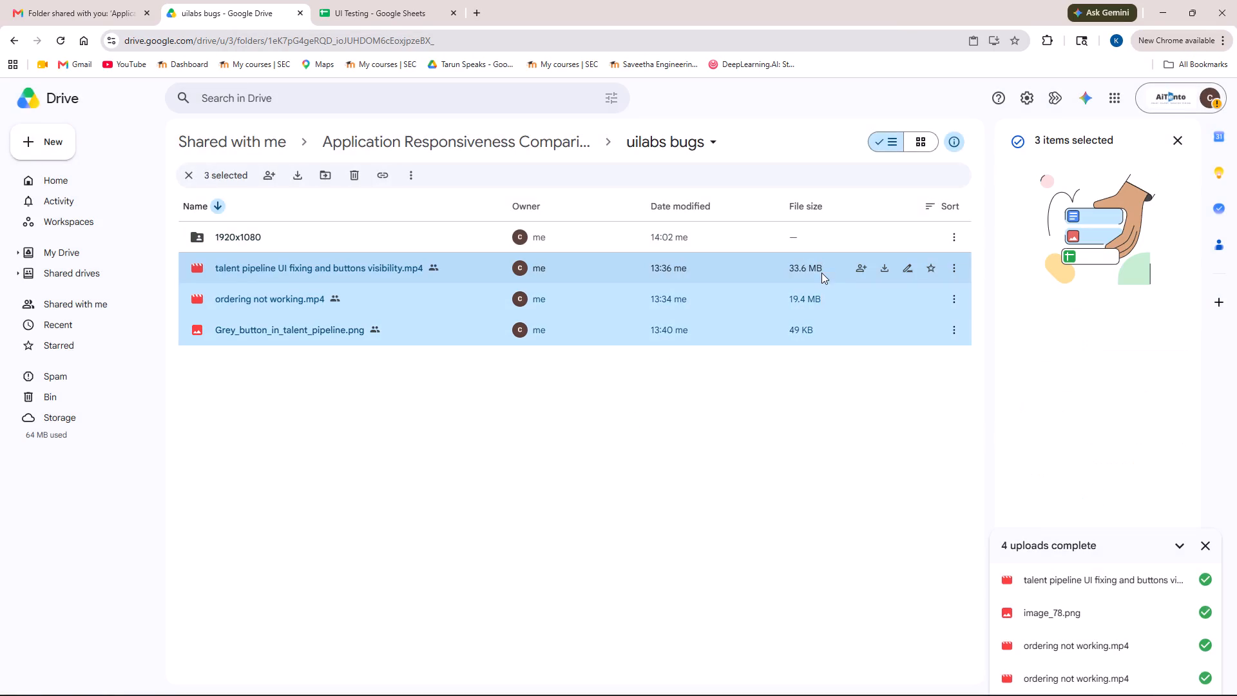
{"action": "key", "text": "ctrl+x"}
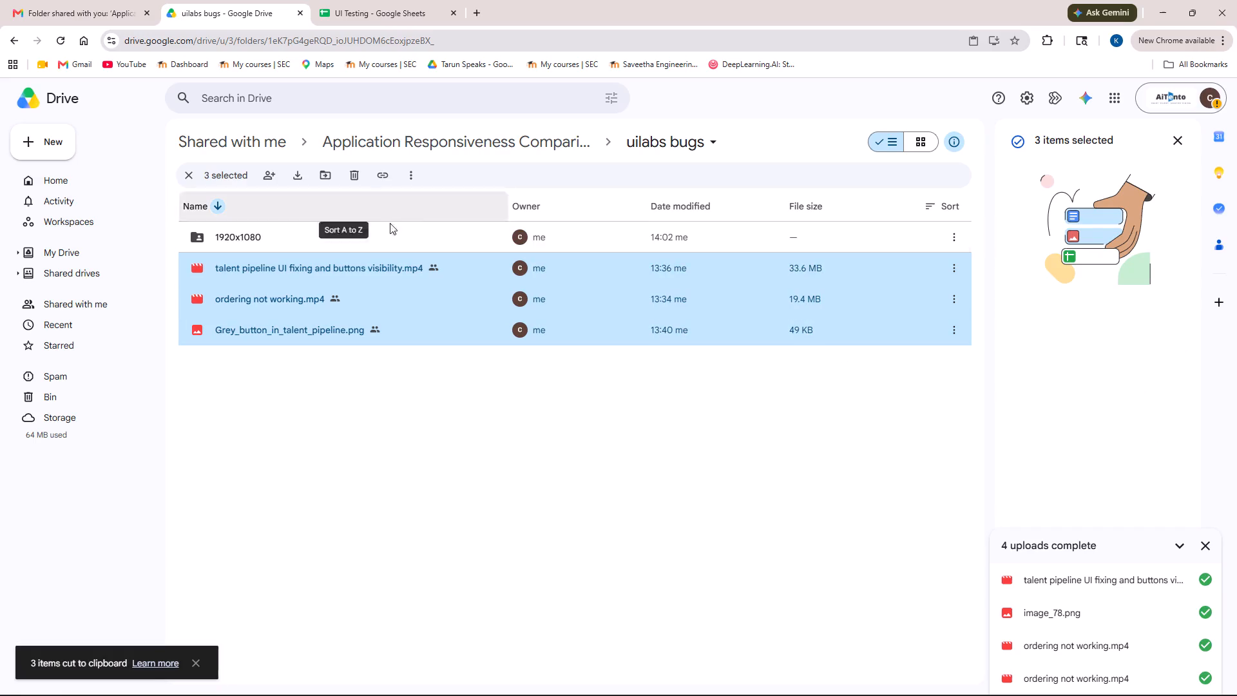
{"action": "double_click", "coordinate": [389, 224]}
{"action": "left_click", "coordinate": [365, 346]}
{"action": "key", "text": "ctrl+v"}
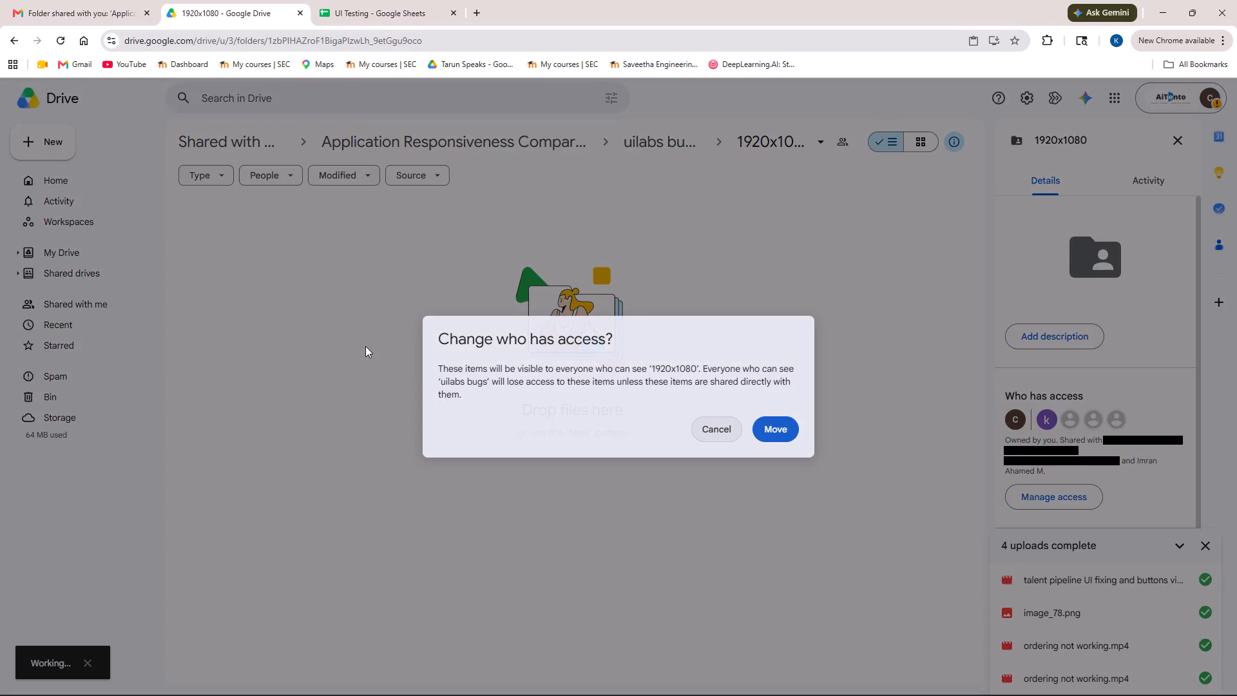
{"action": "left_click", "coordinate": [767, 433]}
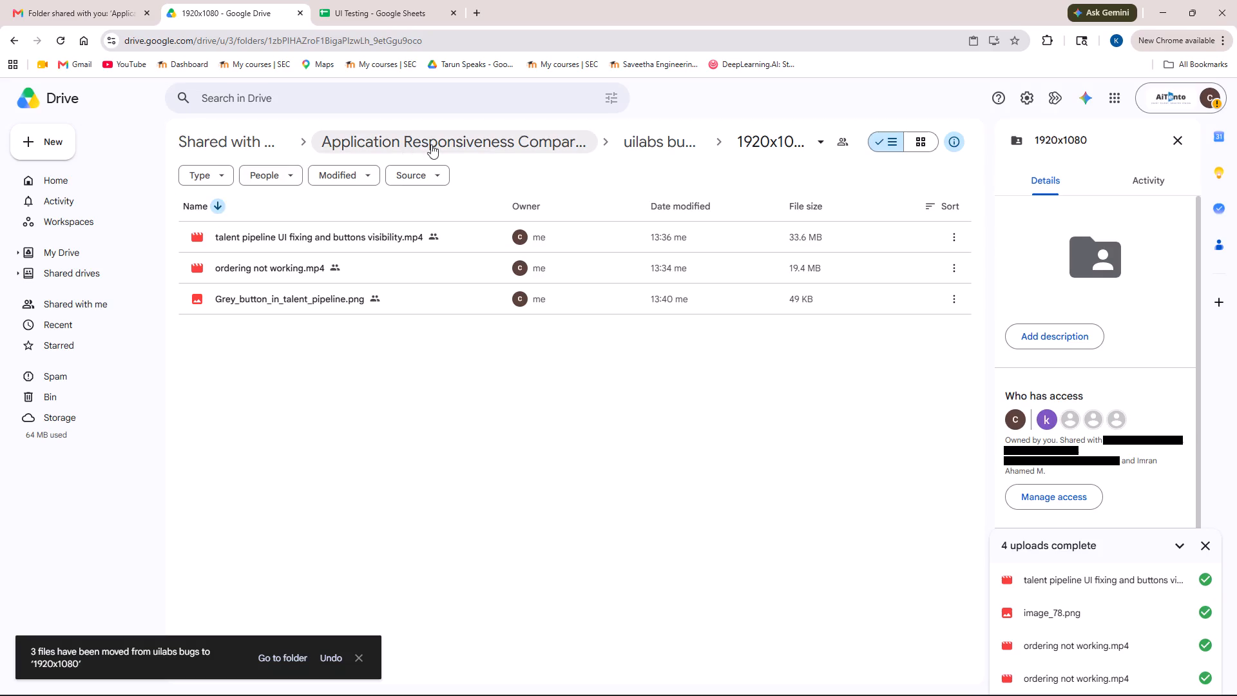
Go back to the Application Responsiveness Comparison folder and reopen uilabs bugs and its 1920x1080 folder to check the contents.
{"action": "left_click", "coordinate": [473, 142]}
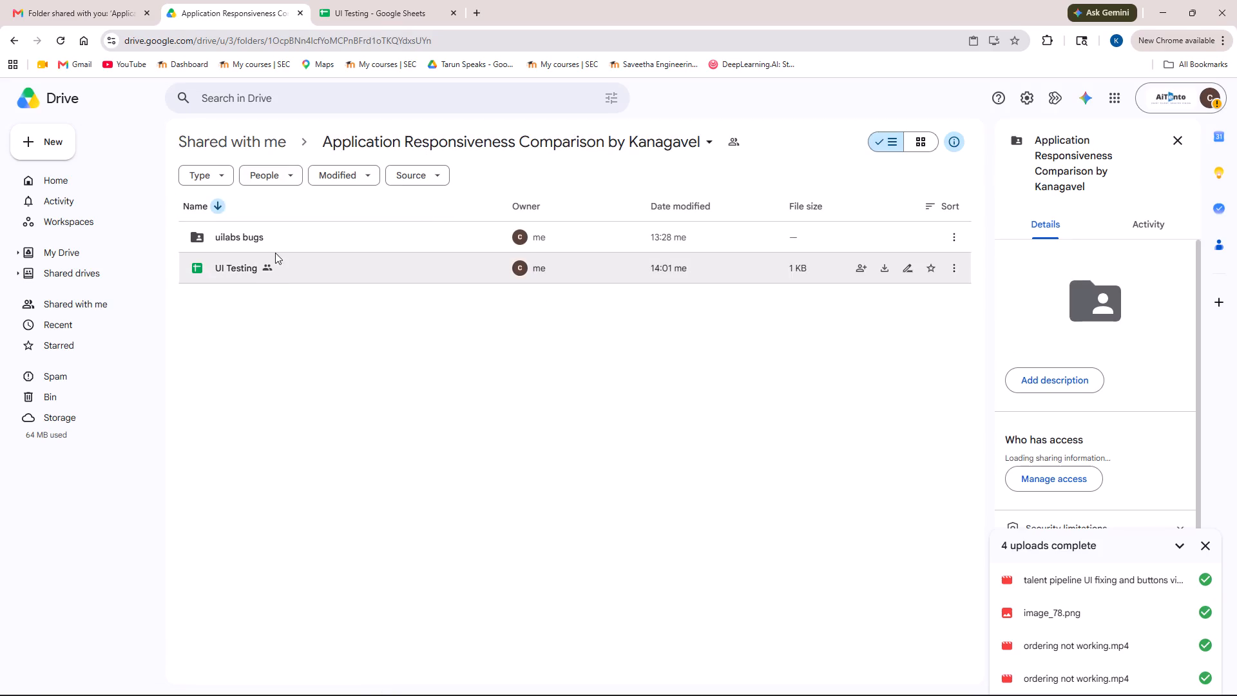
{"action": "left_click", "coordinate": [275, 253]}
{"action": "double_click", "coordinate": [282, 241]}
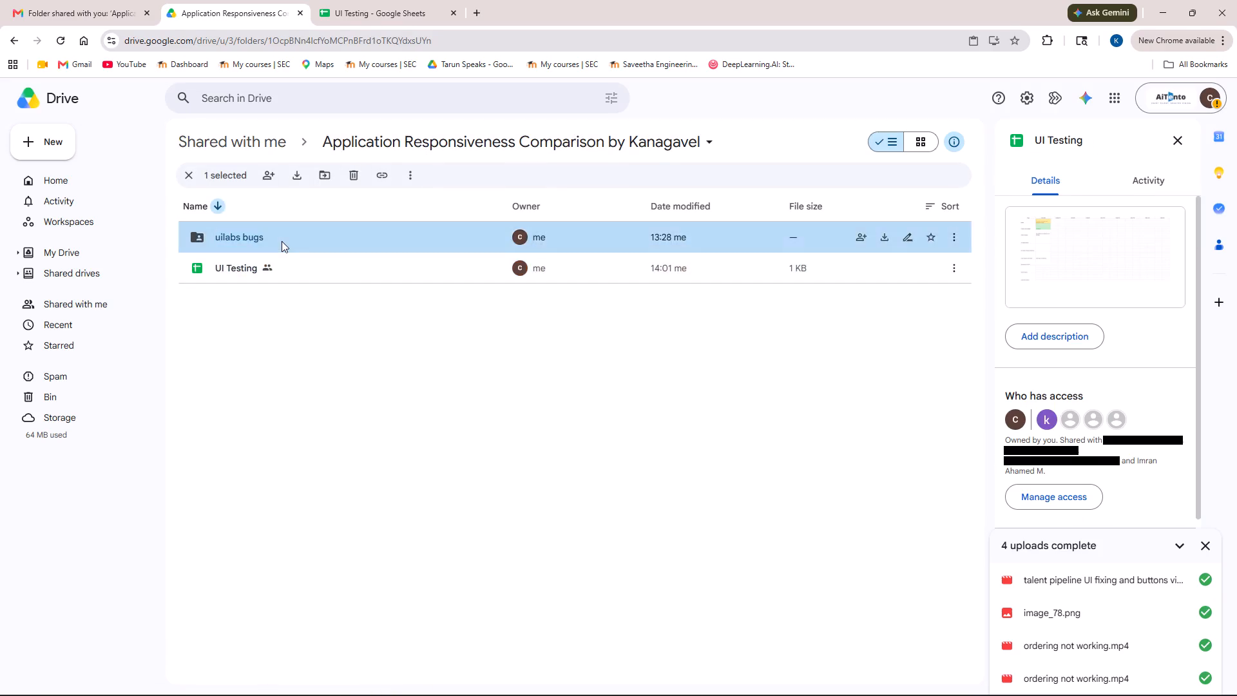
{"action": "left_click", "coordinate": [284, 295]}
{"action": "double_click", "coordinate": [292, 235]}
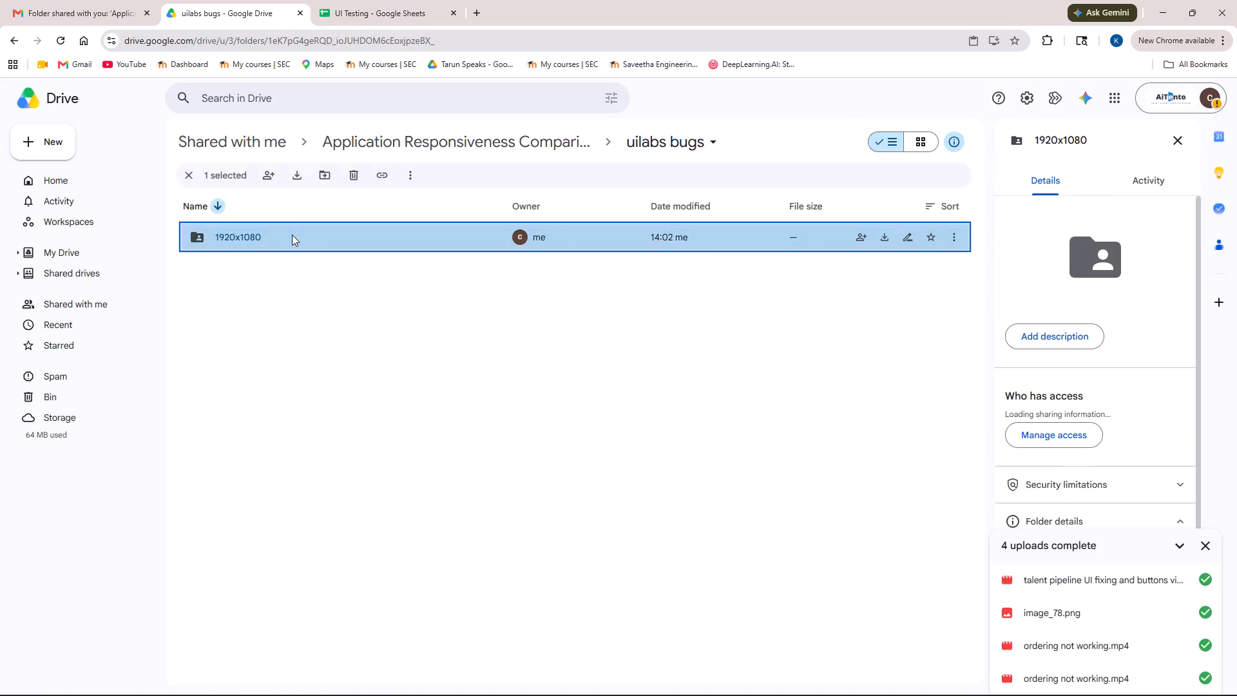
{"action": "left_click", "coordinate": [397, 429]}
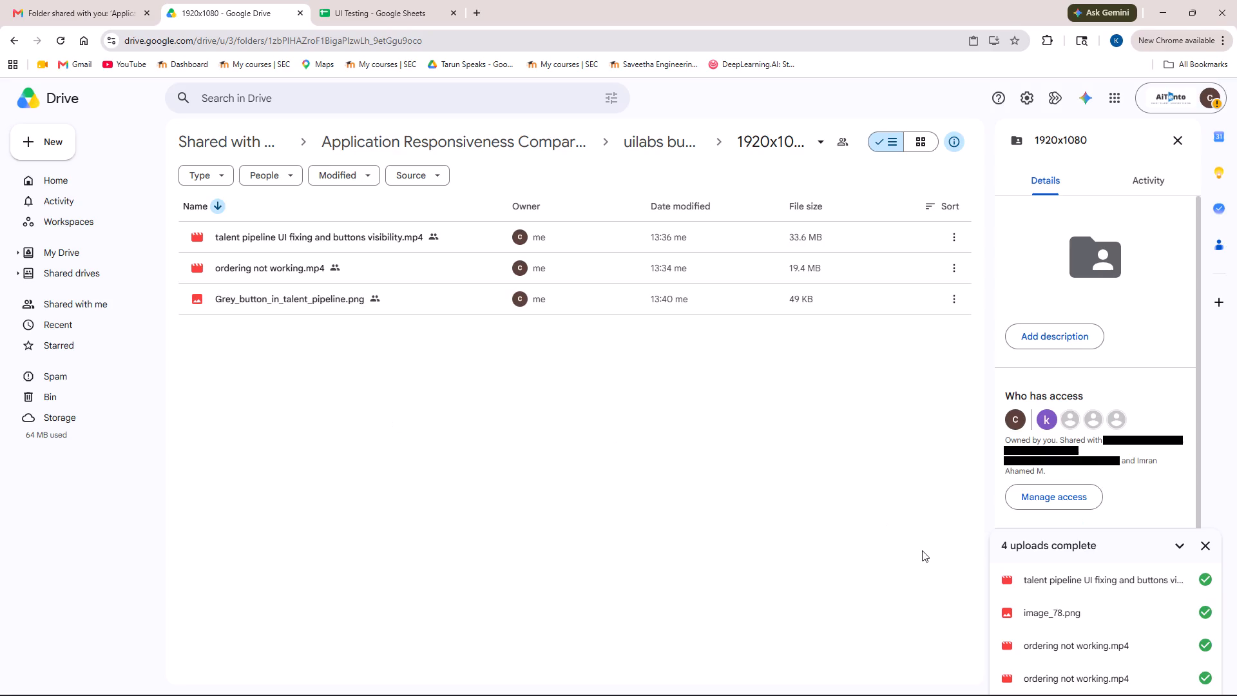